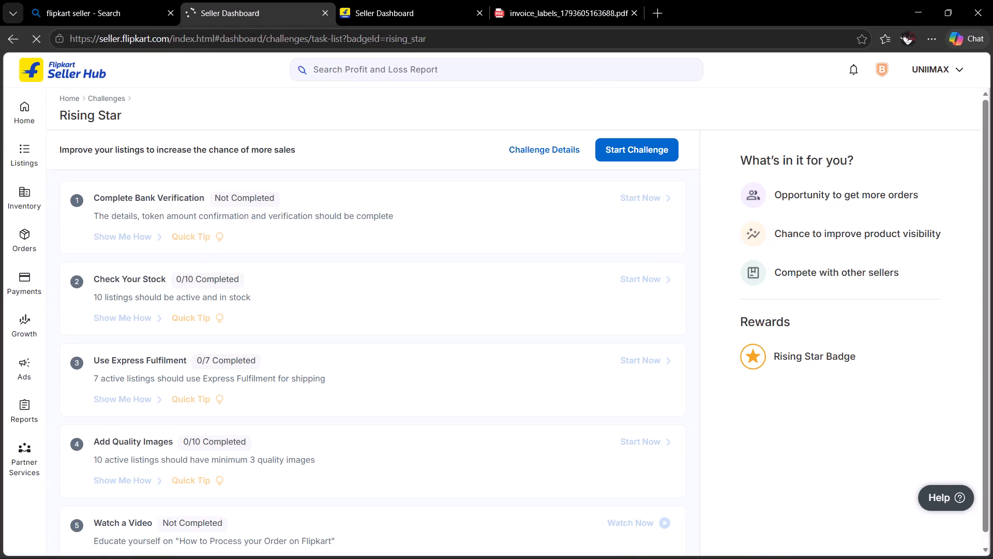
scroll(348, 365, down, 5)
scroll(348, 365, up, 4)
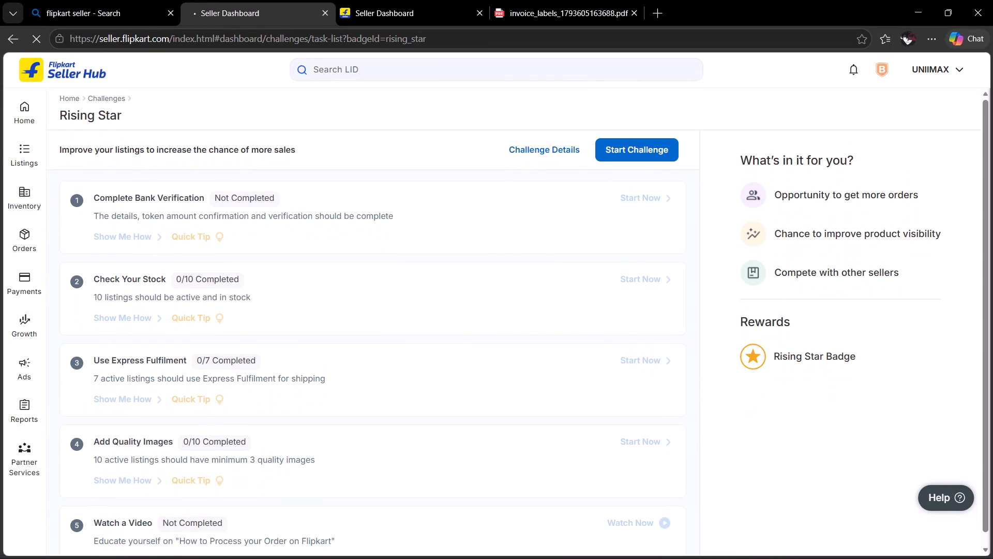
Leave the Rising Star challenge page and open the active product listings.
click(18, 117)
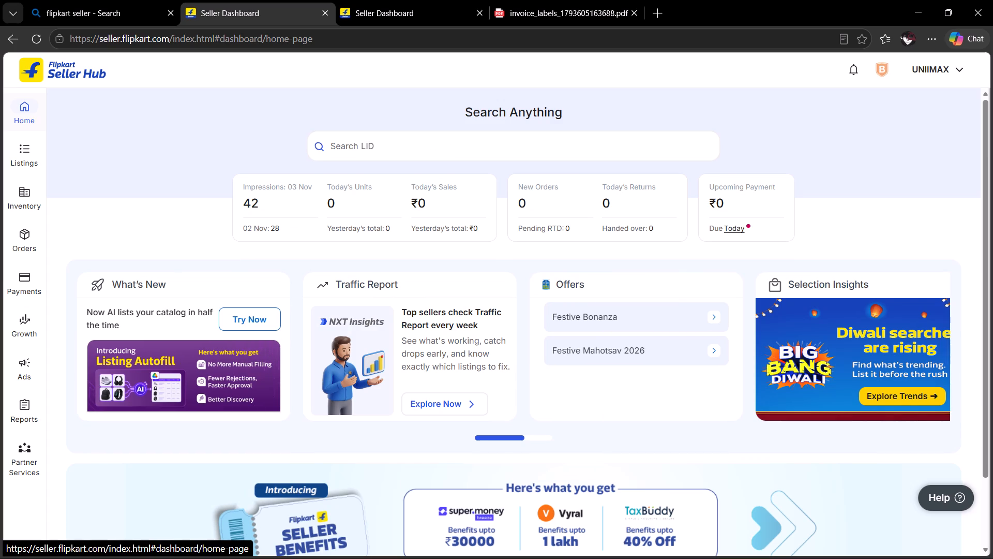
click(22, 129)
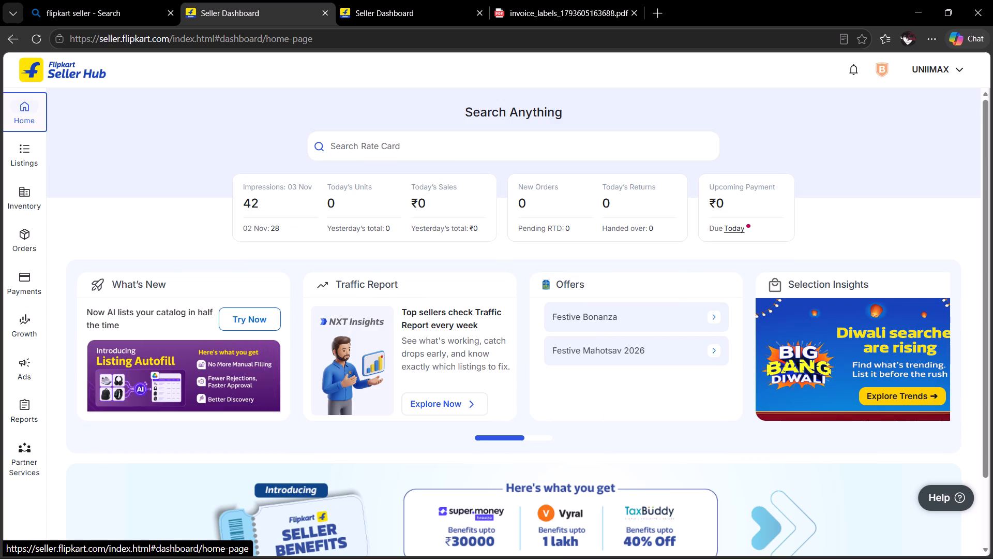
click(22, 135)
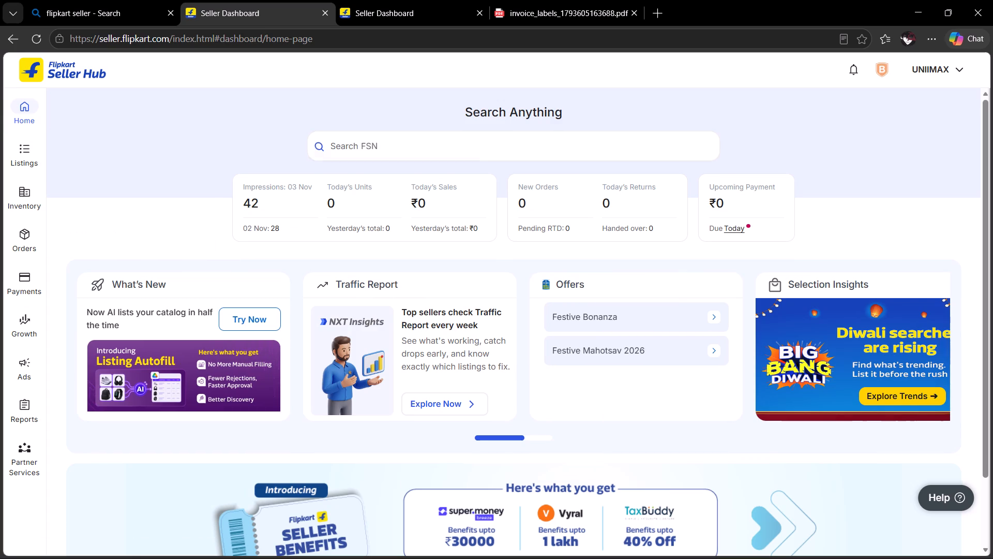
click(745, 230)
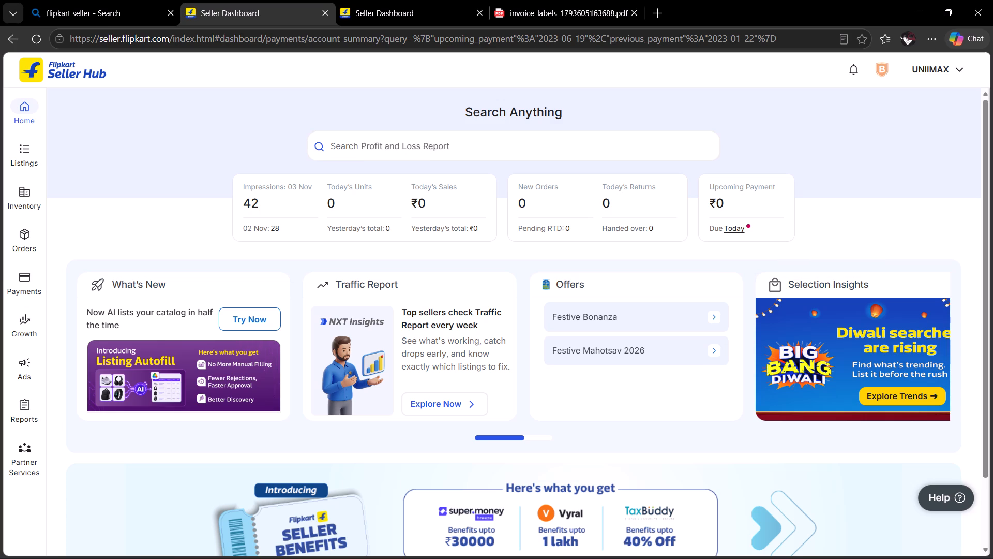
click(29, 153)
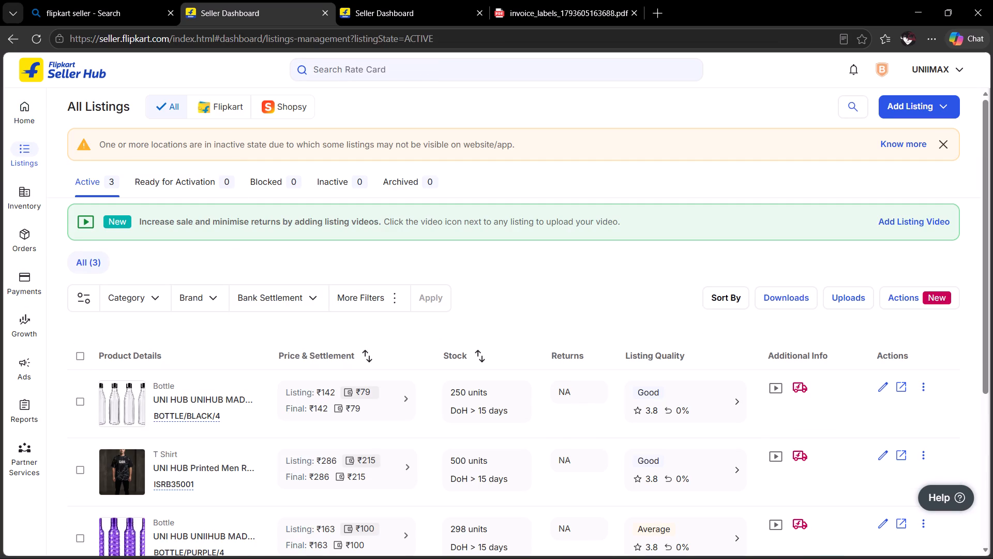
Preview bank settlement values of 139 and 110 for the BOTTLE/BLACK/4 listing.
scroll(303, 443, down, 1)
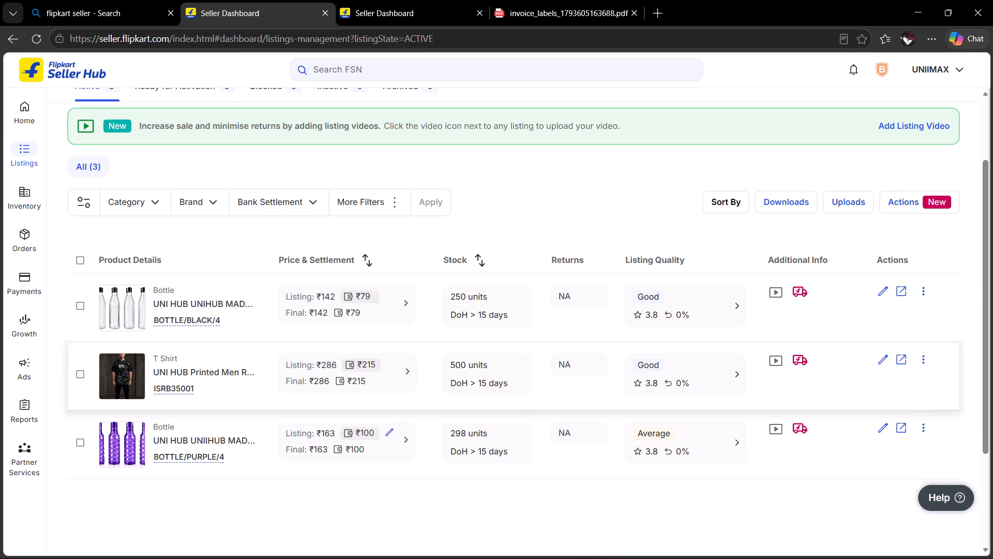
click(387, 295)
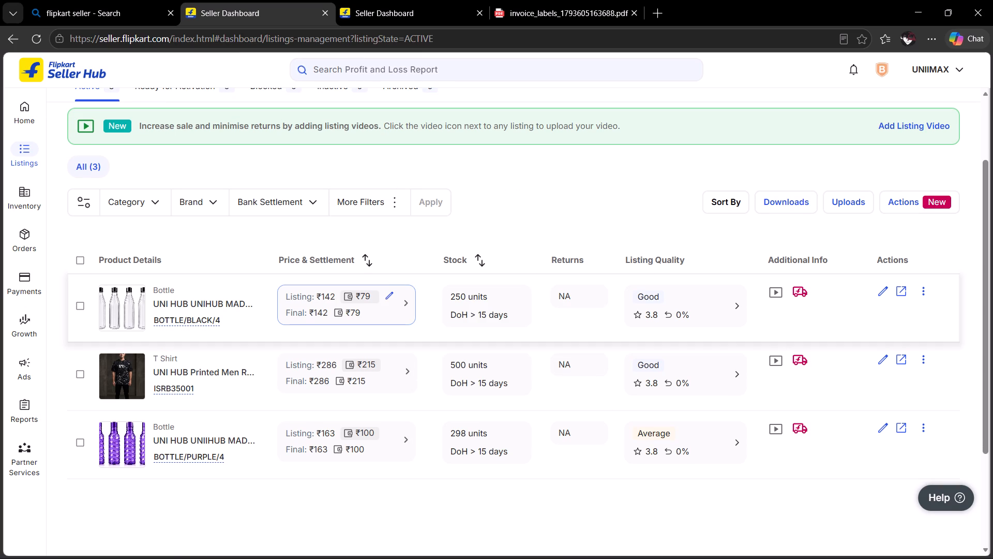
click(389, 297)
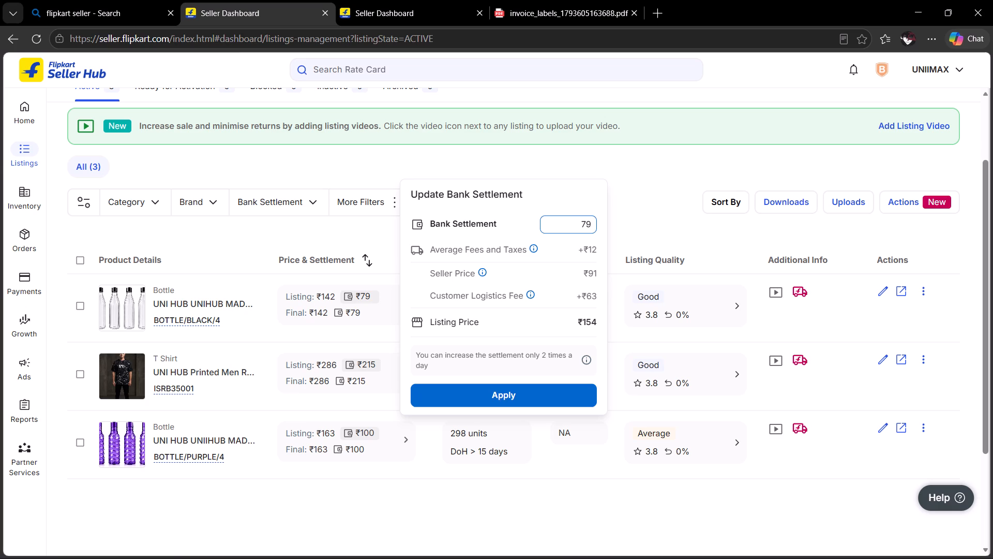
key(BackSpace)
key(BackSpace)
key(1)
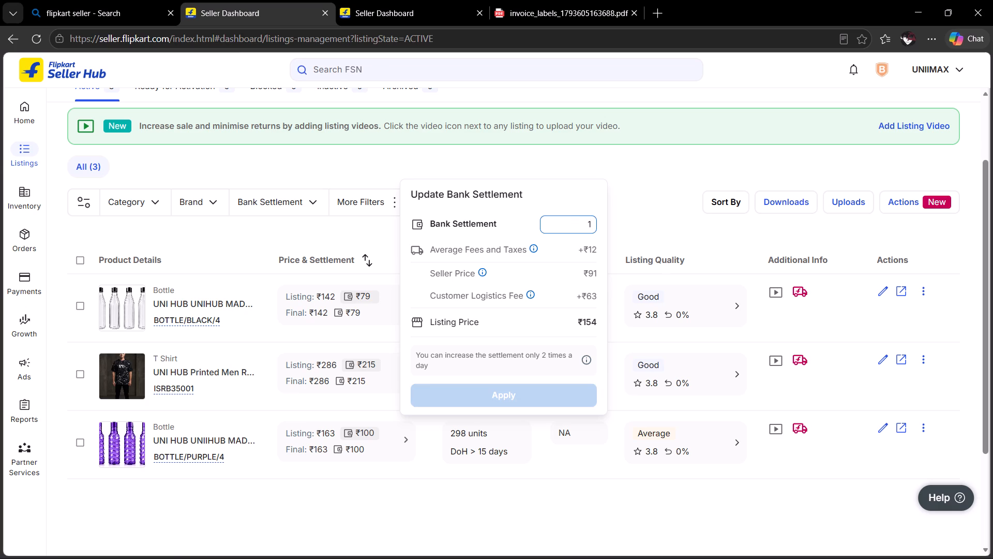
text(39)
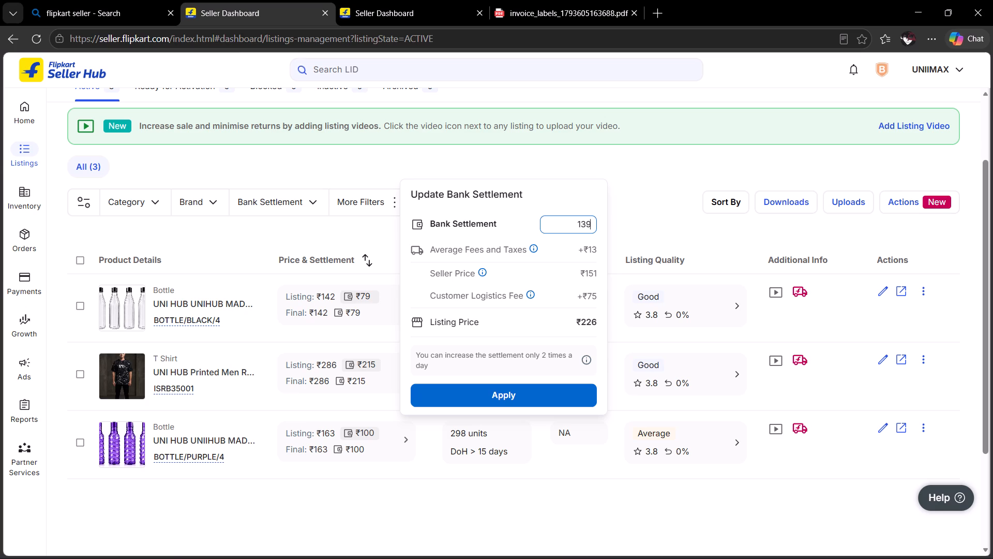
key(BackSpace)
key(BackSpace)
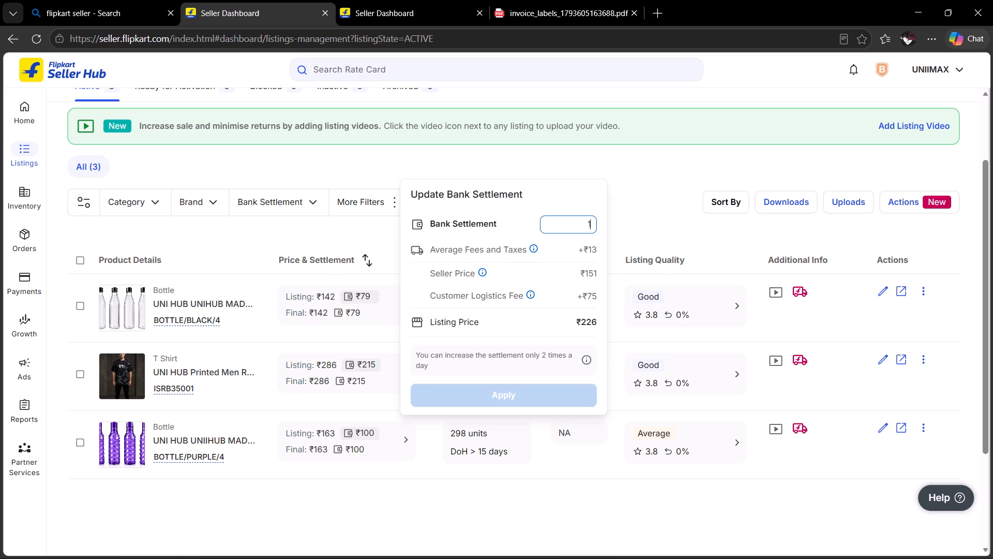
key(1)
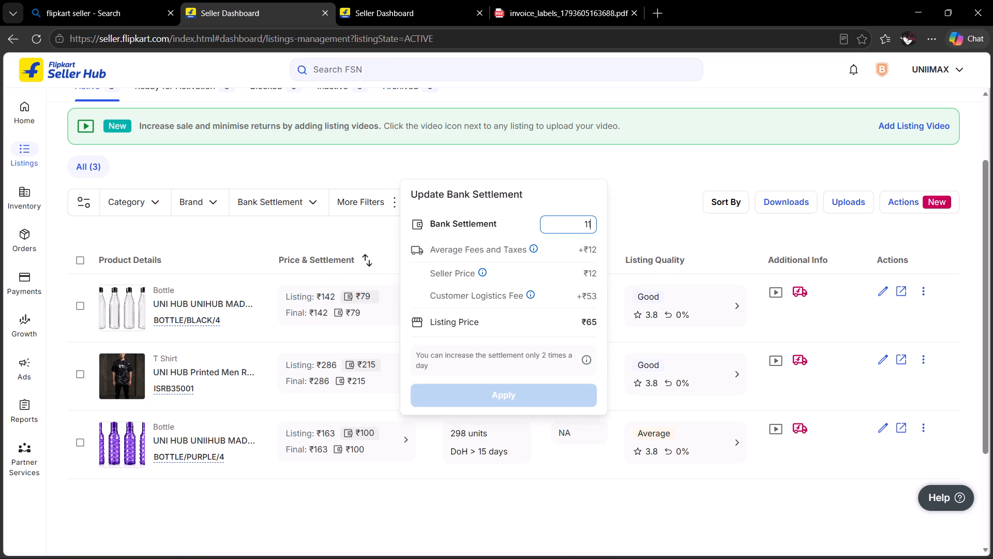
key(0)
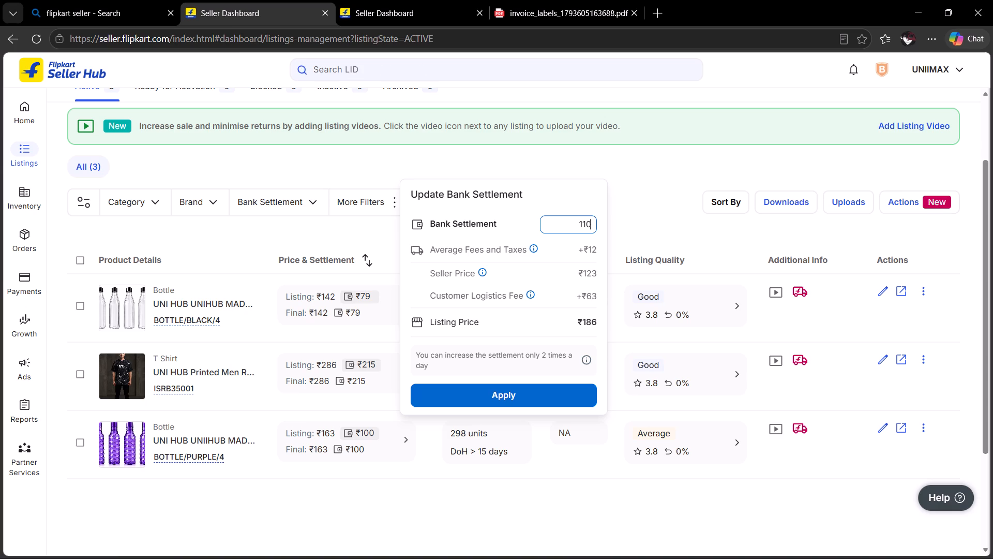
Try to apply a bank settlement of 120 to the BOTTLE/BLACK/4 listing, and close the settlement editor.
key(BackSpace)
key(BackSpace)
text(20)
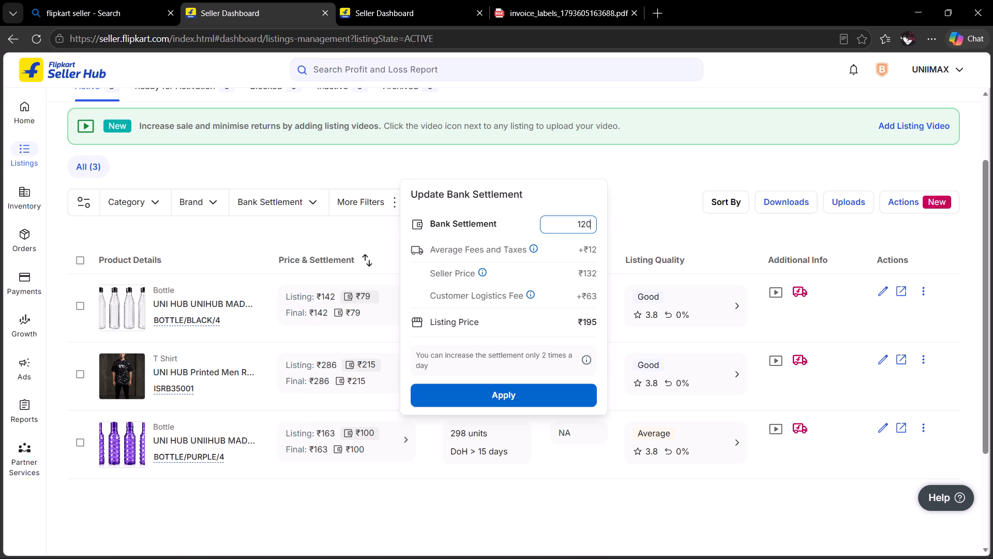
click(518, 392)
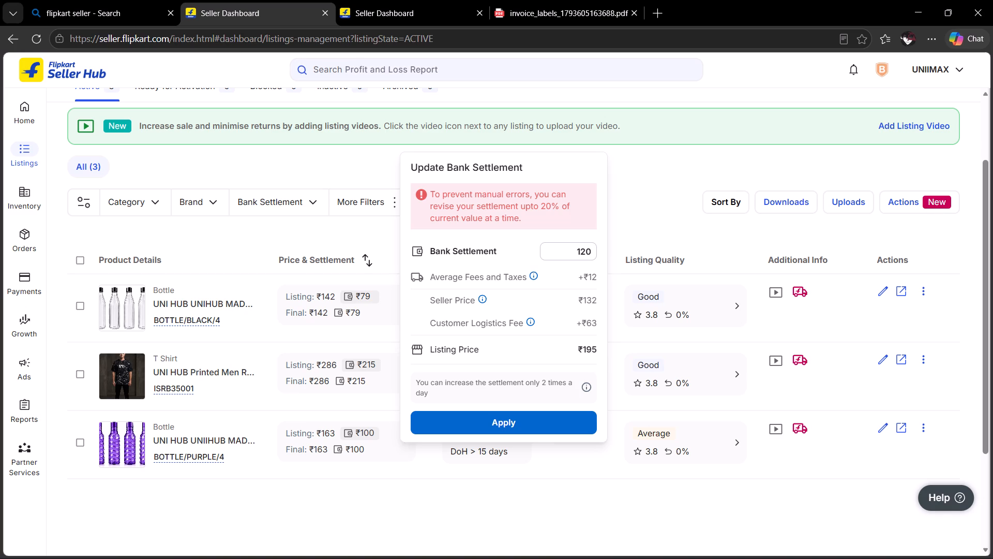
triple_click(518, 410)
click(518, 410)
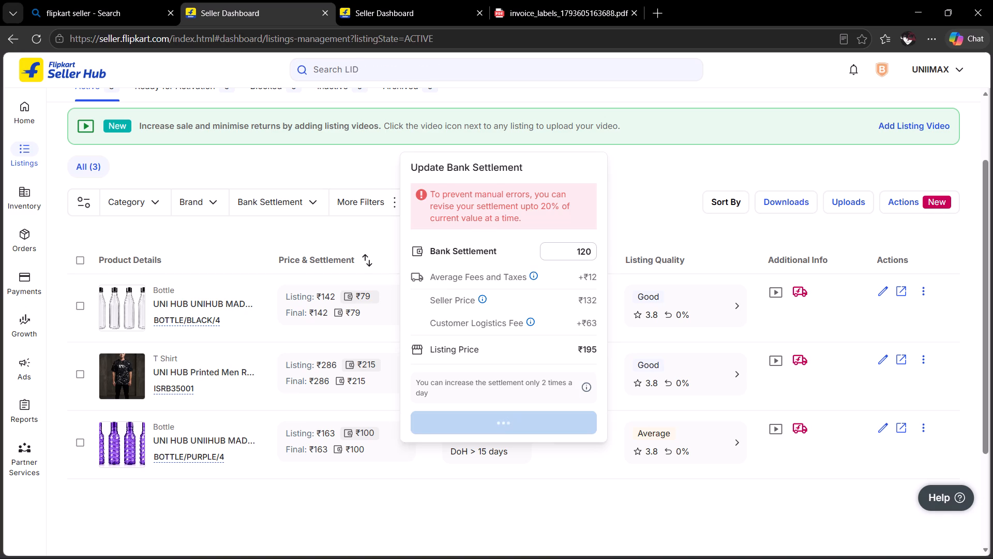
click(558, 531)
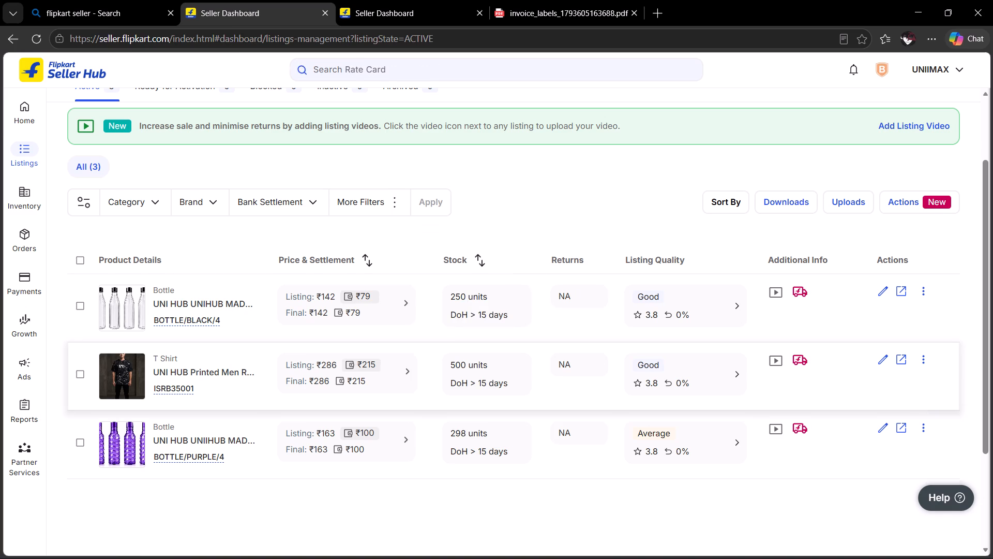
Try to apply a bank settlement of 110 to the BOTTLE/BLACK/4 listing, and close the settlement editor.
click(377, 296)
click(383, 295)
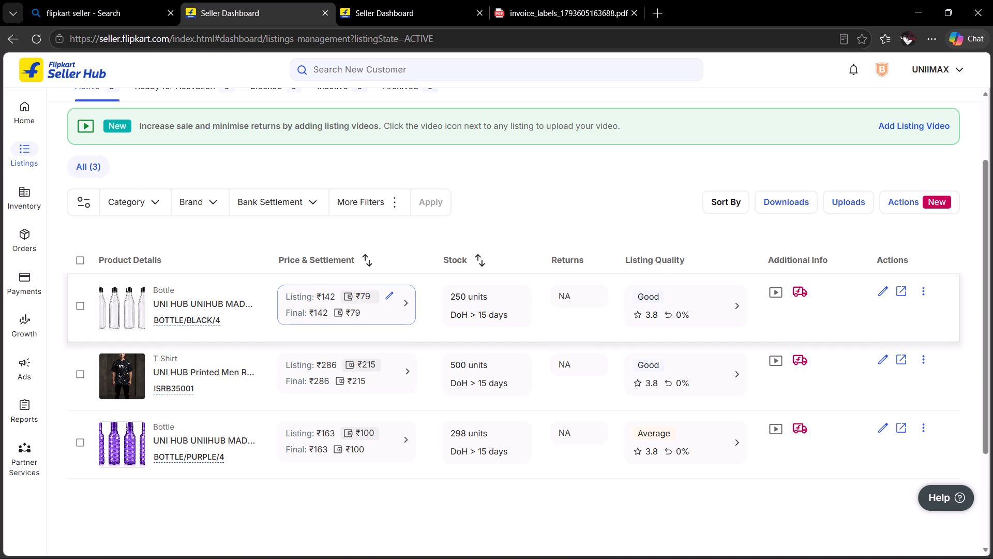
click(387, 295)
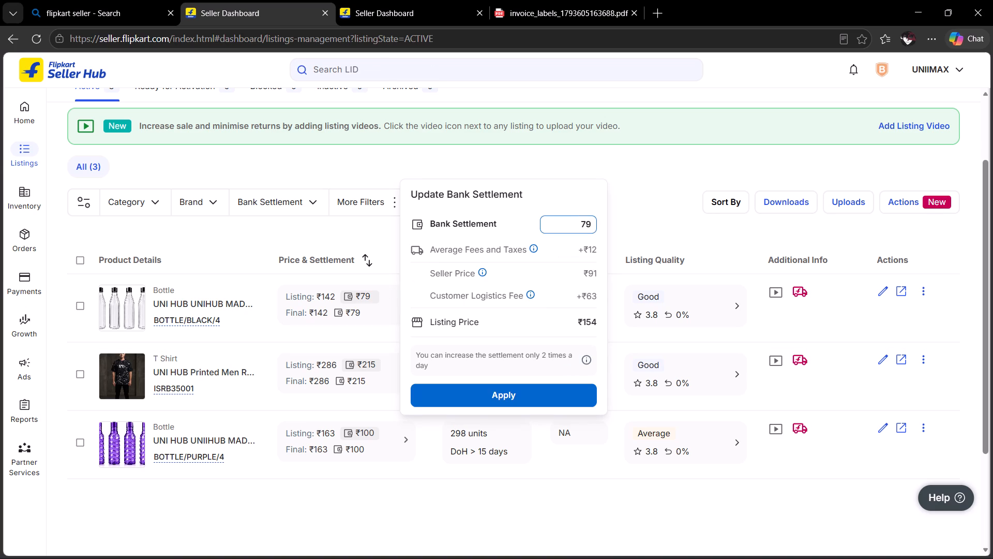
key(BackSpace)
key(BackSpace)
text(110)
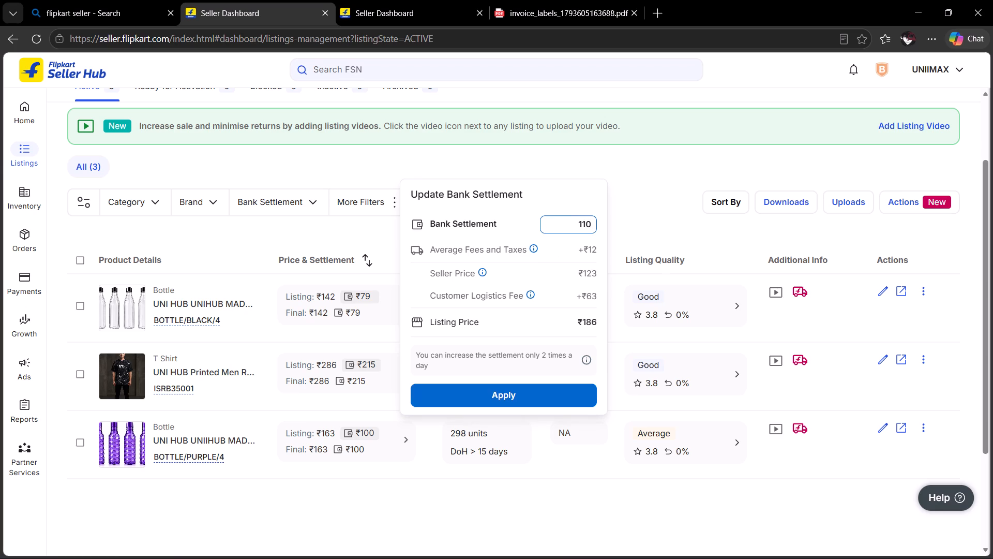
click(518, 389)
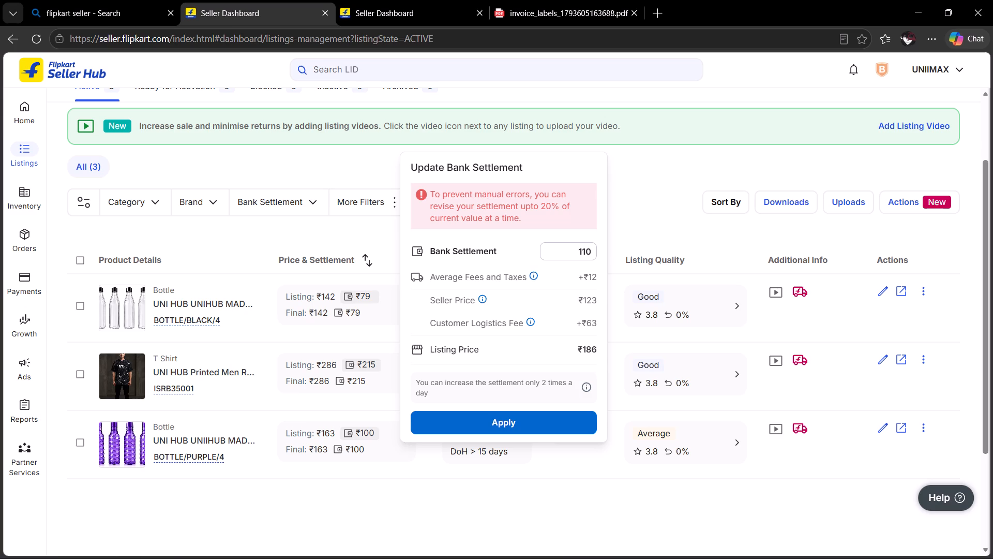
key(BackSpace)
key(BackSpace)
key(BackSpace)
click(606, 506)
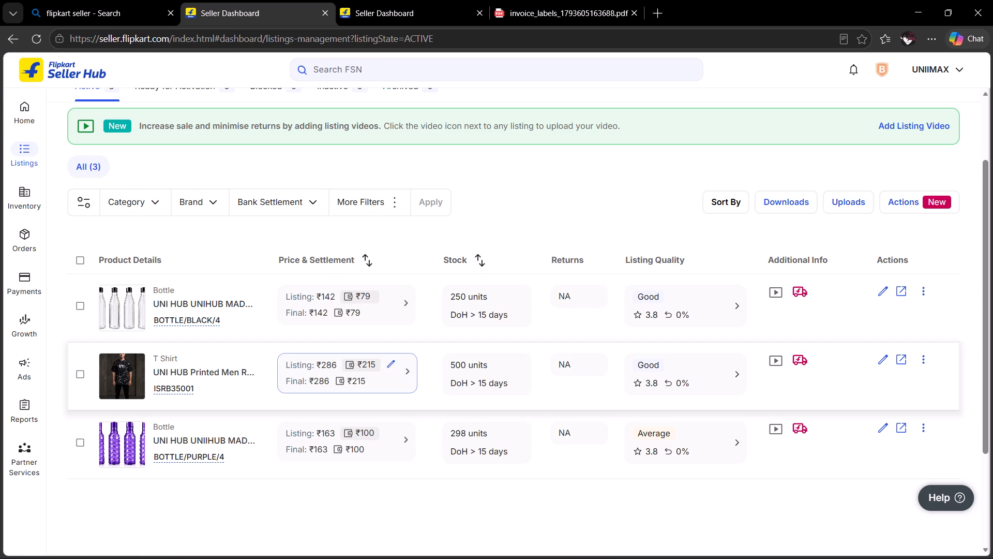
Set the bank settlement of the BOTTLE/PURPLE/4 listing to 120 and apply it.
click(366, 436)
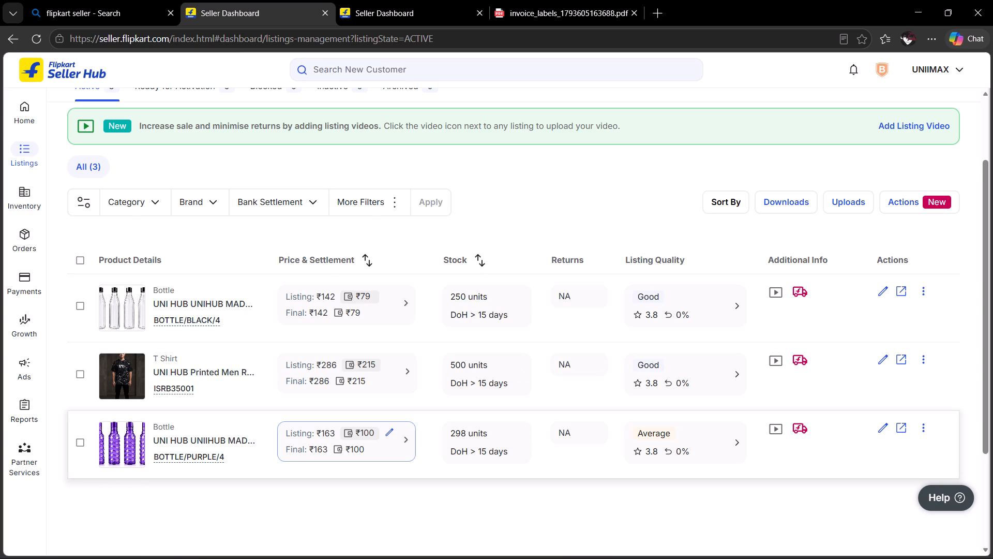
drag(395, 429, 389, 429)
click(389, 429)
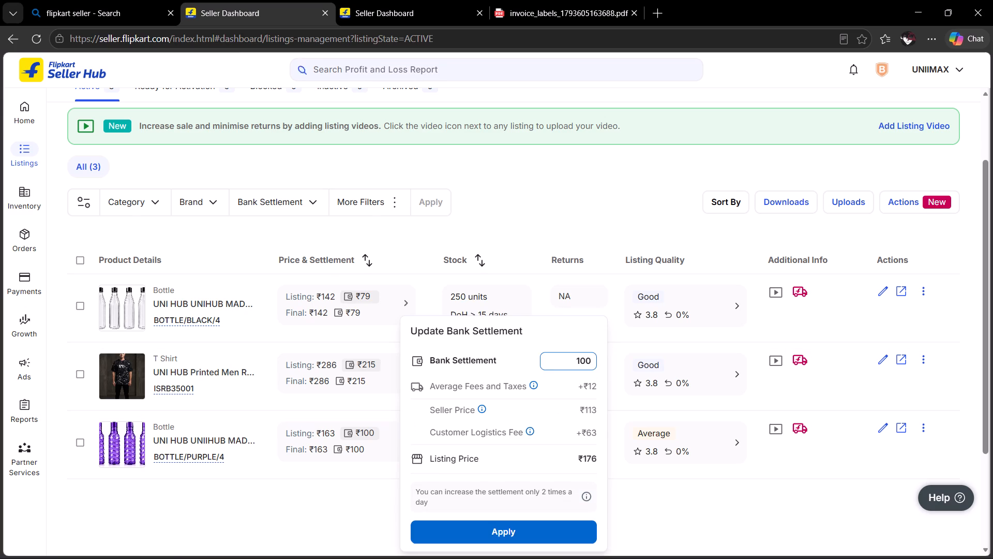
key(BackSpace)
key(BackSpace)
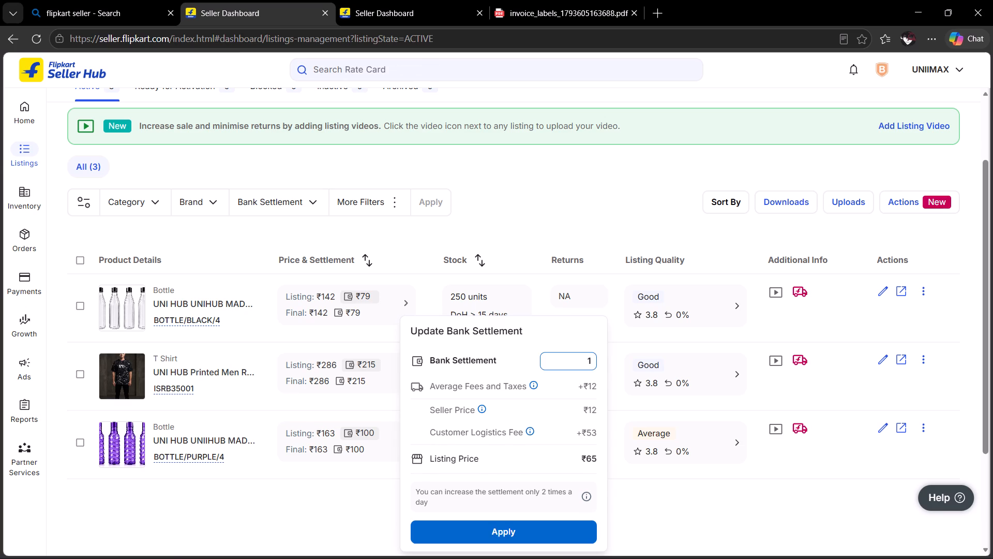
text(40)
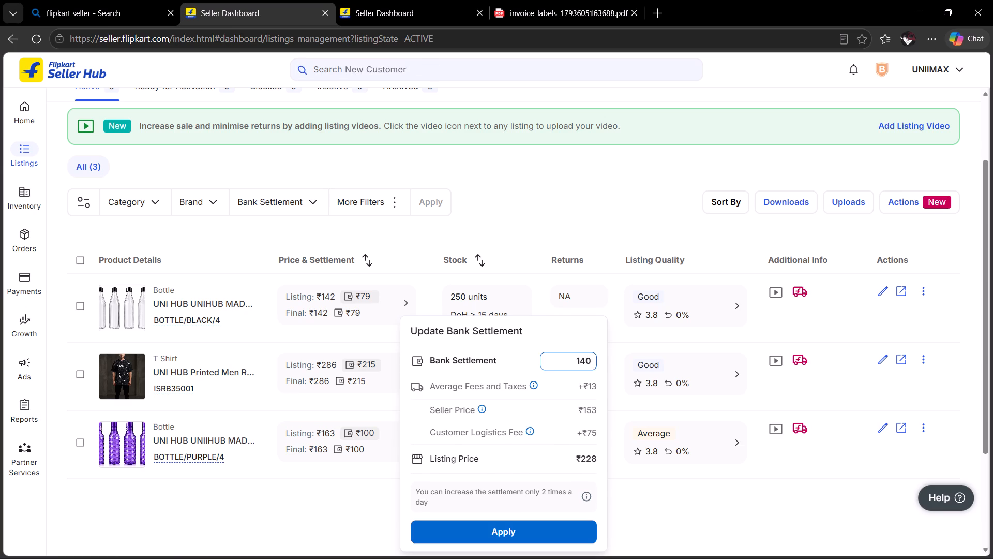
key(BackSpace)
key(BackSpace)
text(20)
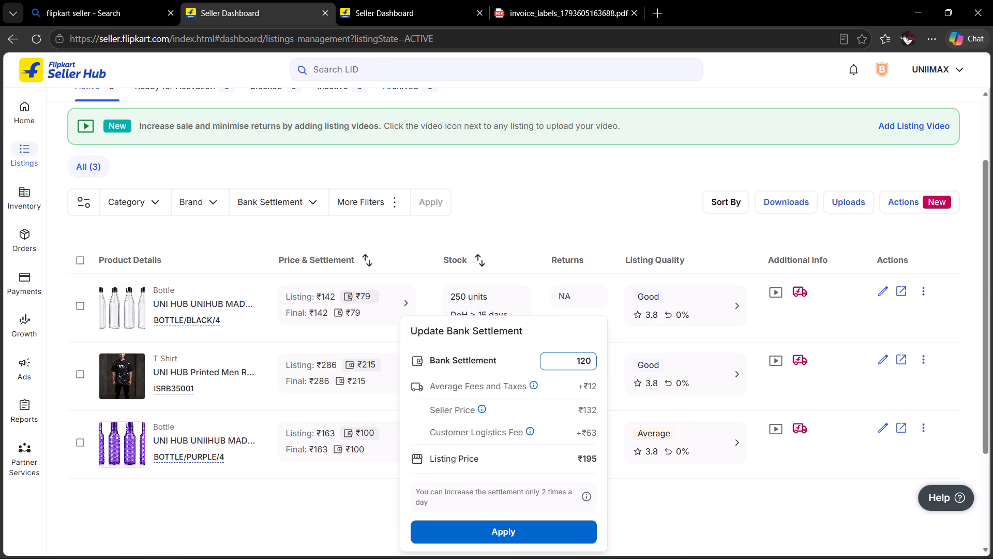
click(527, 541)
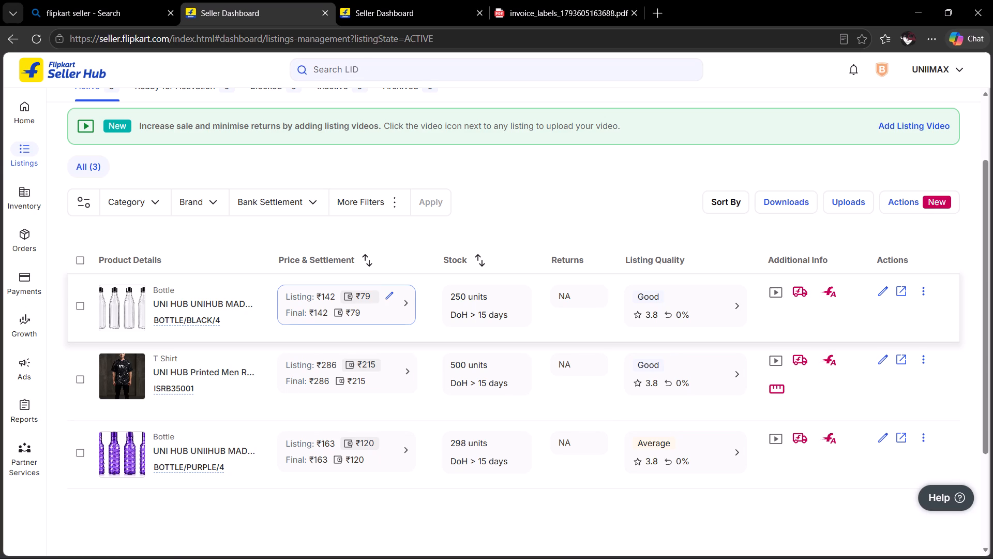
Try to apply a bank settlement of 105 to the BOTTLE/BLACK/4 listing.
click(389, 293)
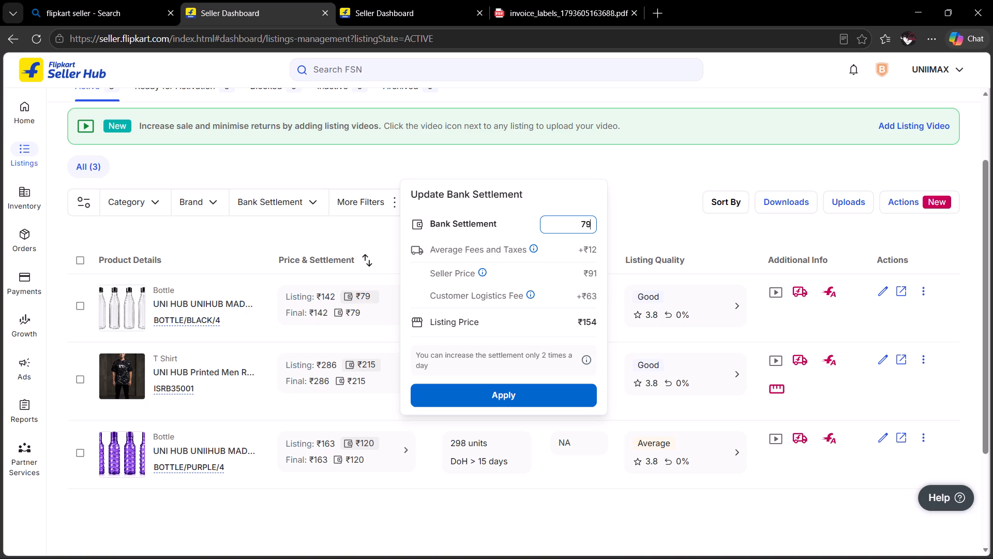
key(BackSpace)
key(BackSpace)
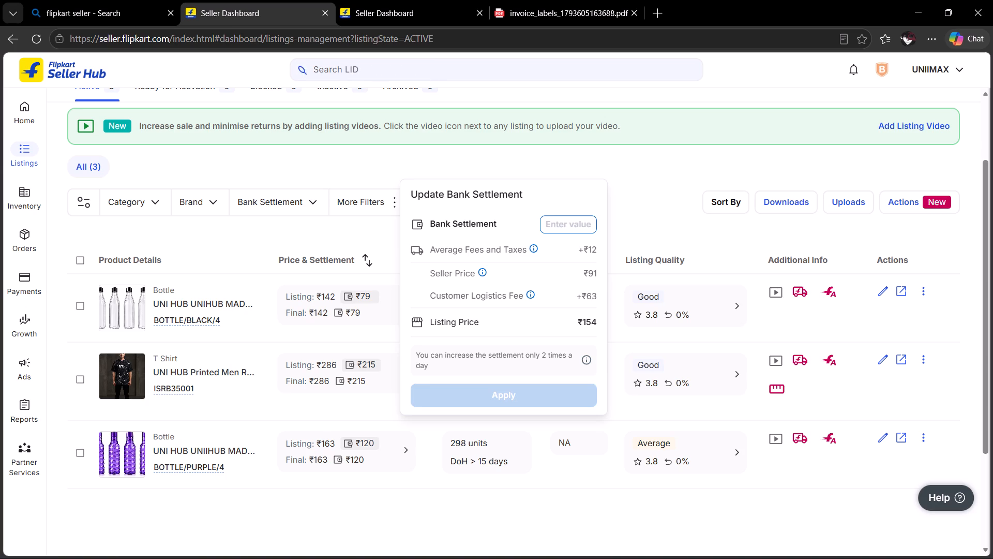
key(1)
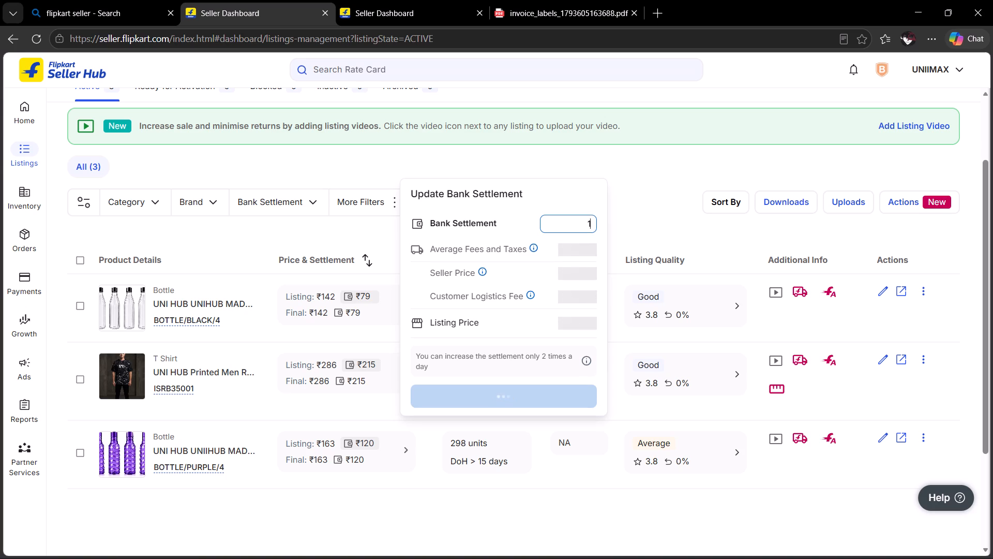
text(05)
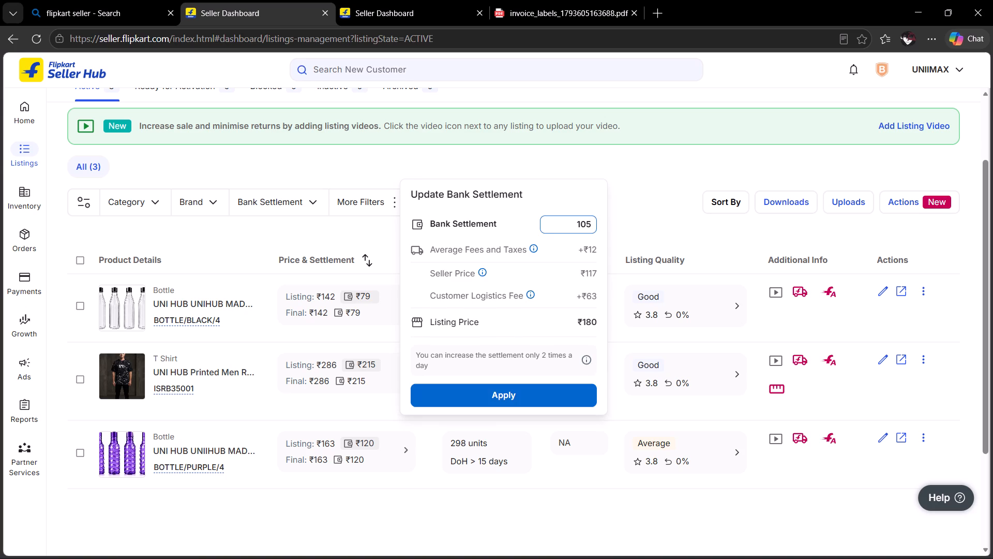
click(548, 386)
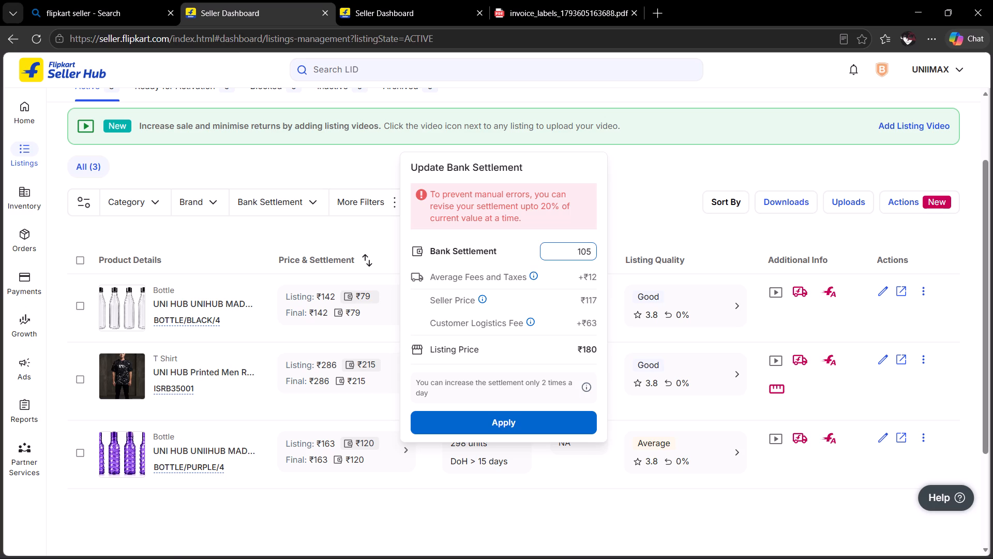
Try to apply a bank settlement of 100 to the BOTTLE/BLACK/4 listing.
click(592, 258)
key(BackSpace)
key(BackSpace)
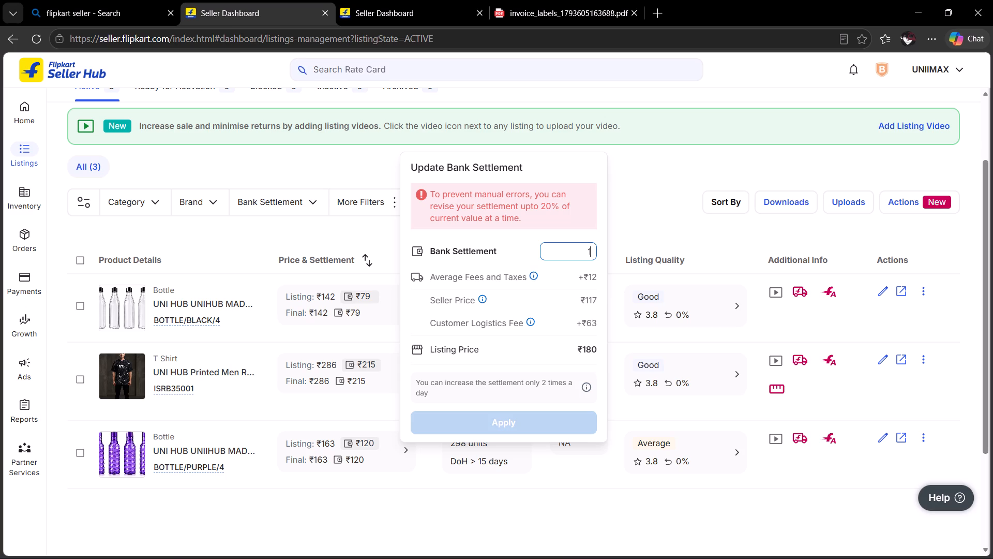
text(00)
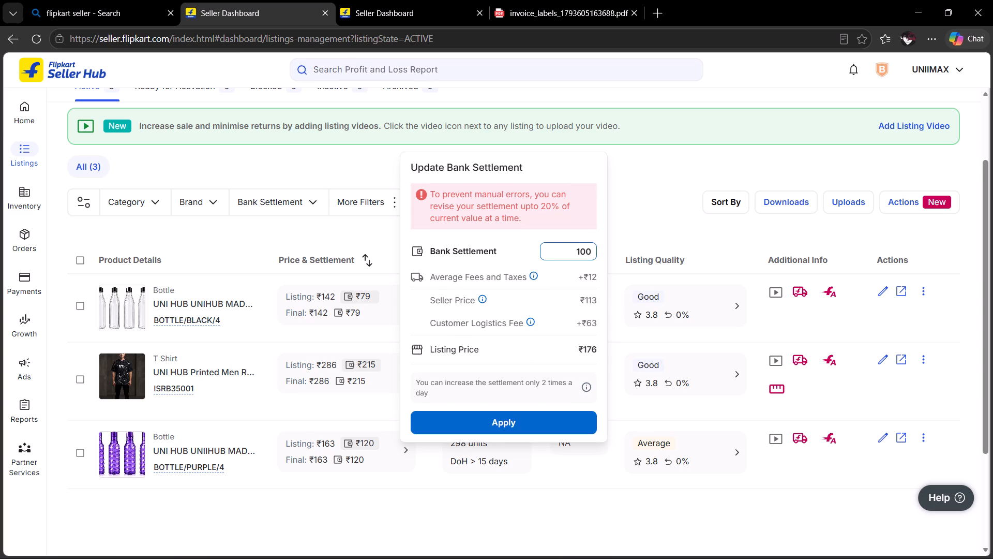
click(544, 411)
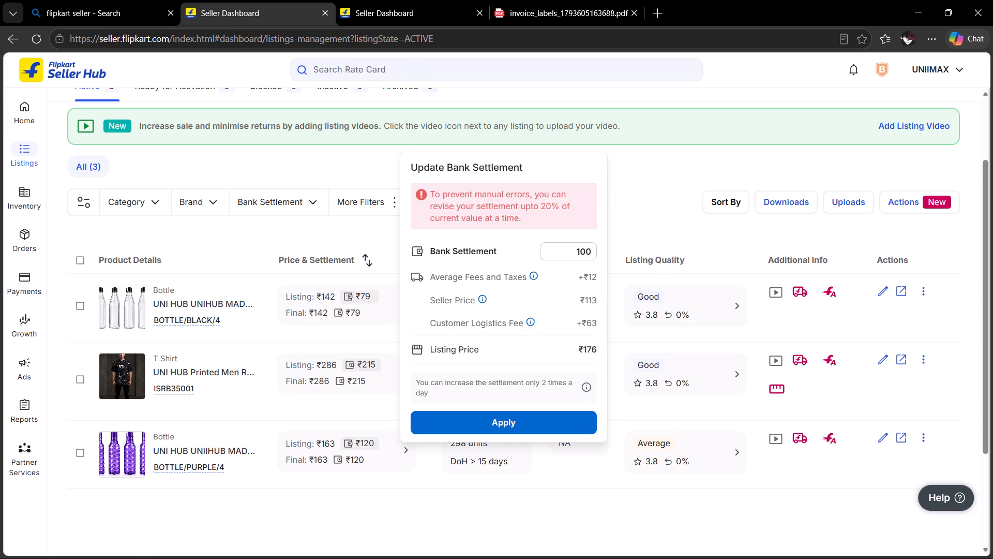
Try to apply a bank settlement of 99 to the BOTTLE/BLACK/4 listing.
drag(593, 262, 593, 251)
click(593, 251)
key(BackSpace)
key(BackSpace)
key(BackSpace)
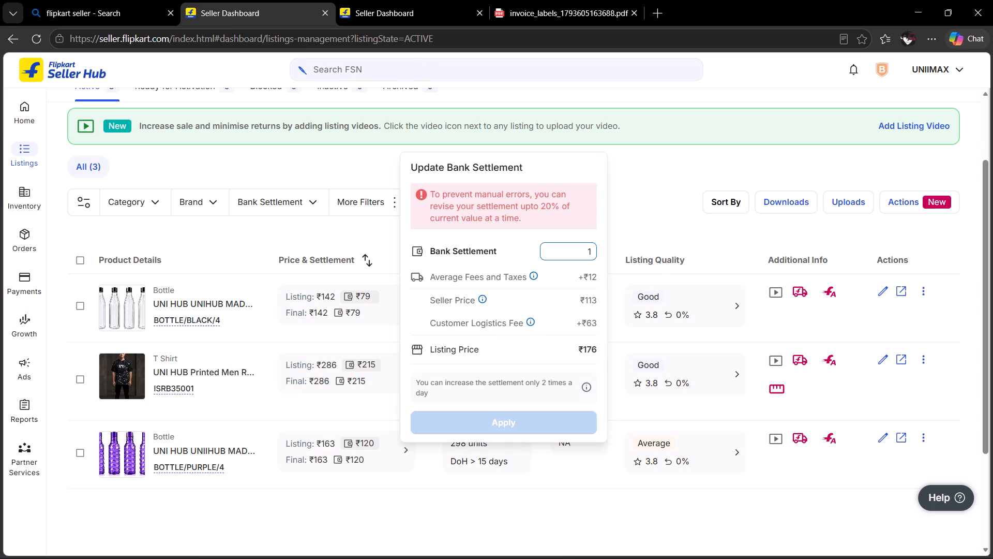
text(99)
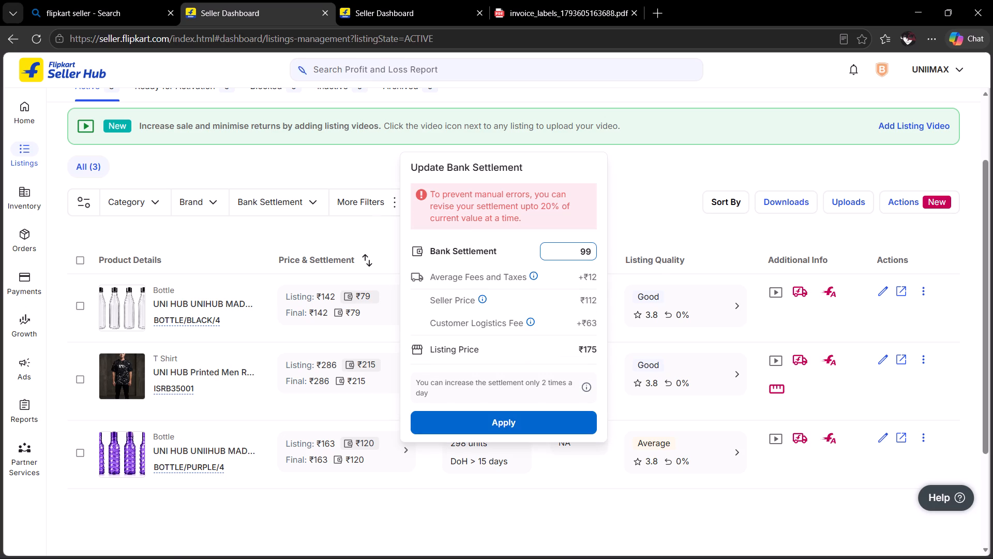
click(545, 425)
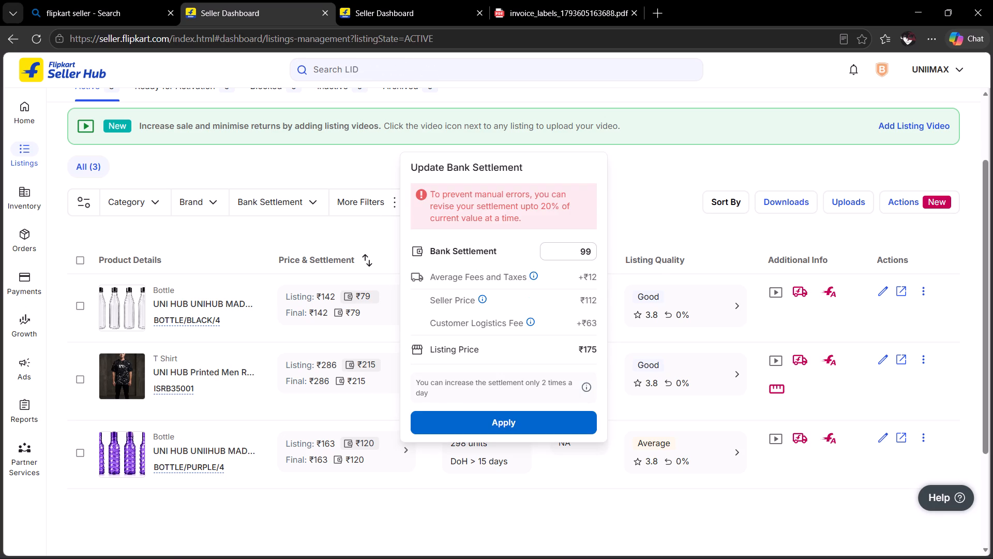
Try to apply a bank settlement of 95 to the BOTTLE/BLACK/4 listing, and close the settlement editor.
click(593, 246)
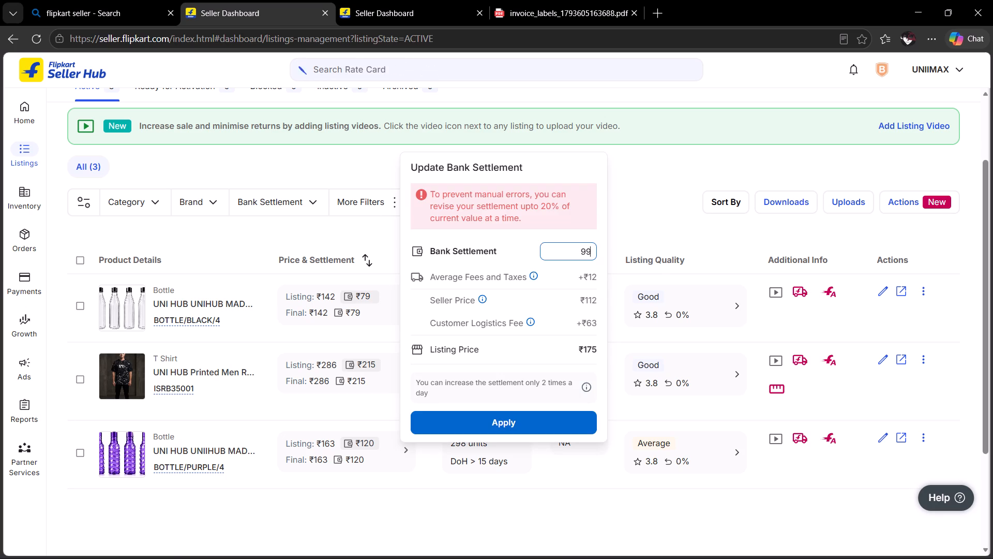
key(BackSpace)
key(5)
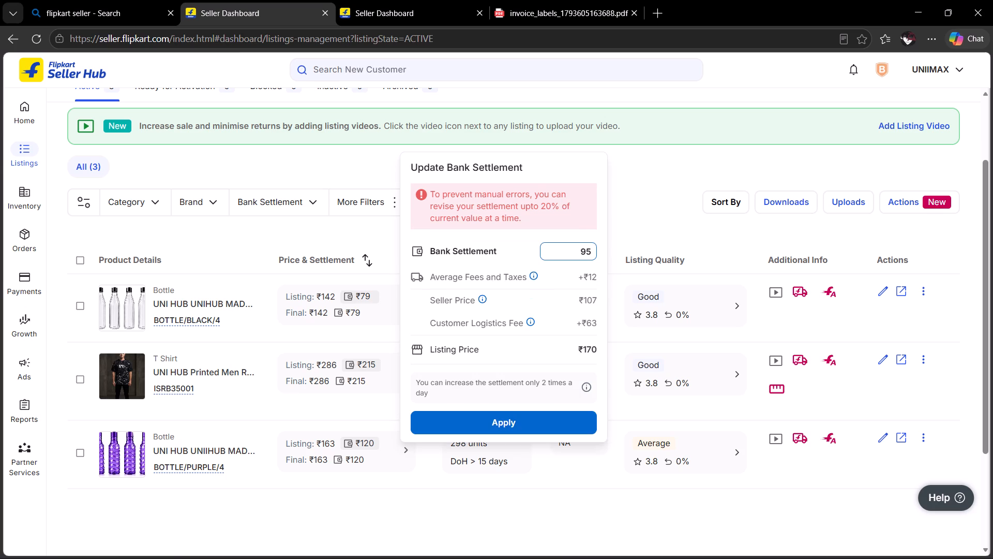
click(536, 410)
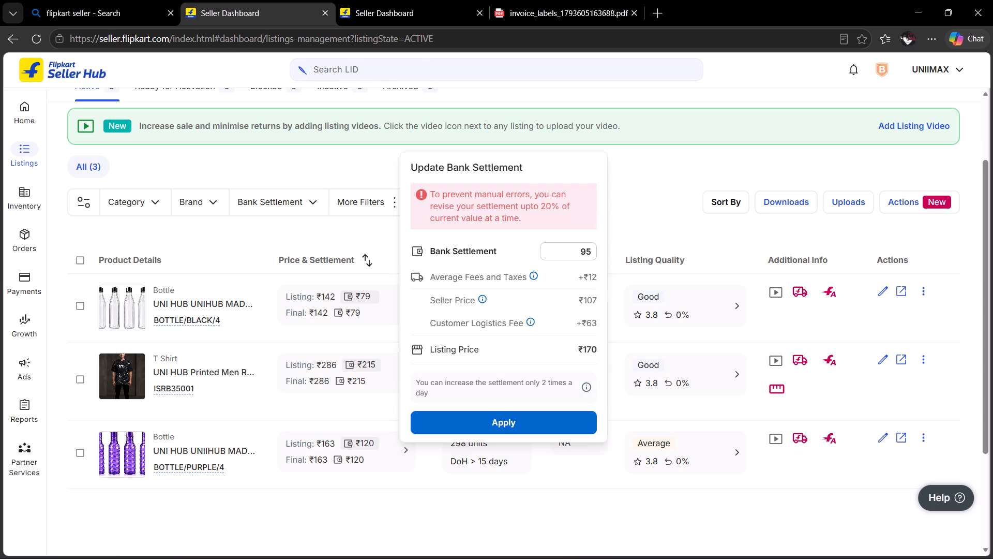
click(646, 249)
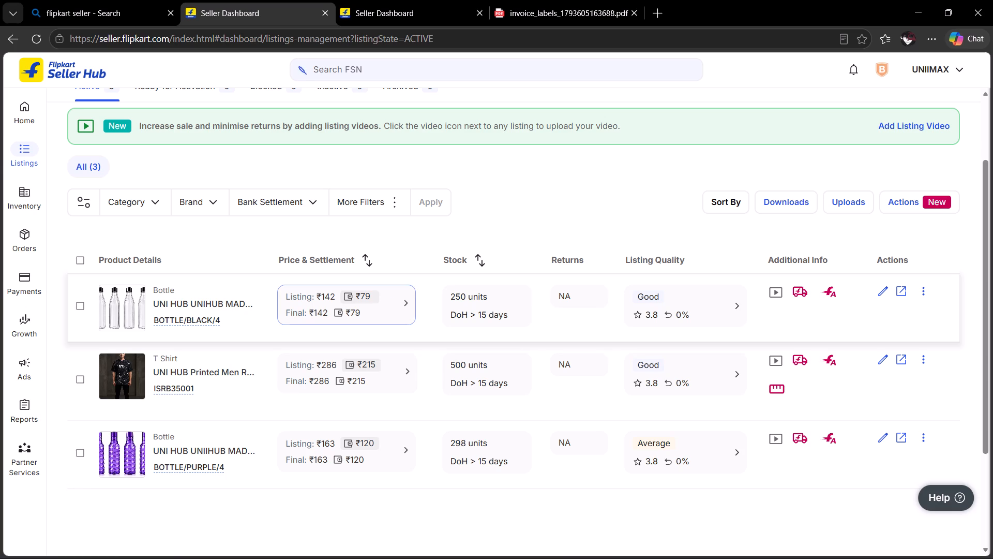
Open the Flipkart Seller app's Google Play page, view the device choices for installing it, and dismiss the installation.
scroll(591, 234, up, 1)
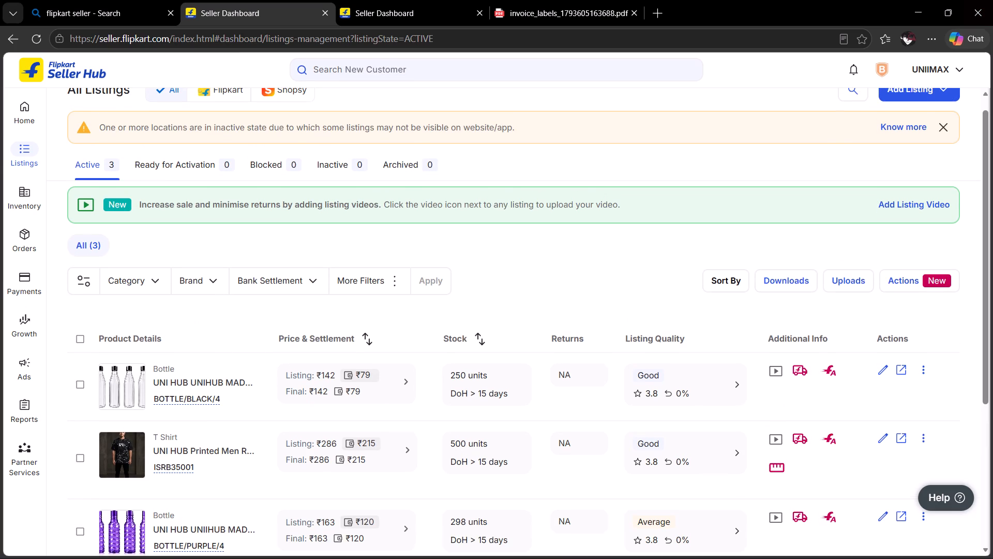
click(953, 72)
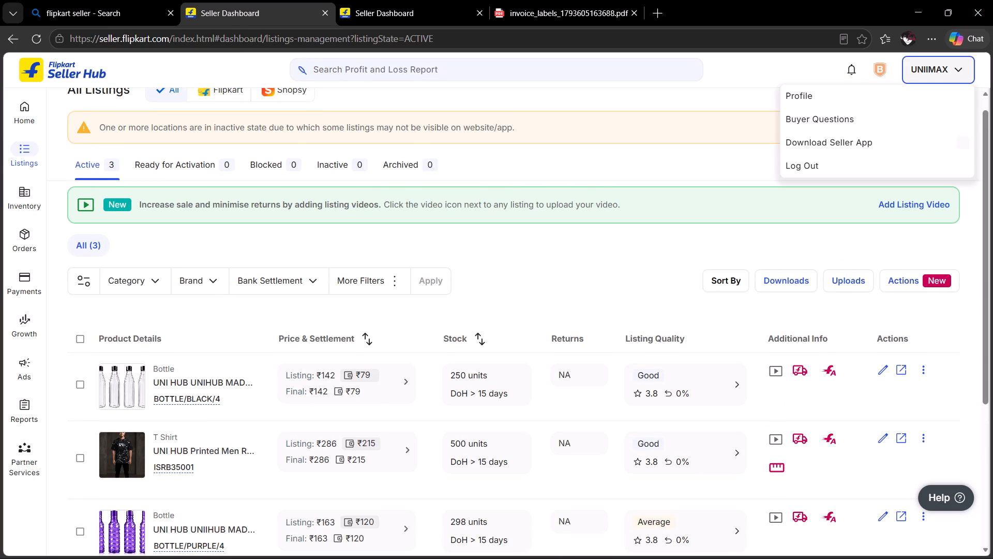
click(823, 139)
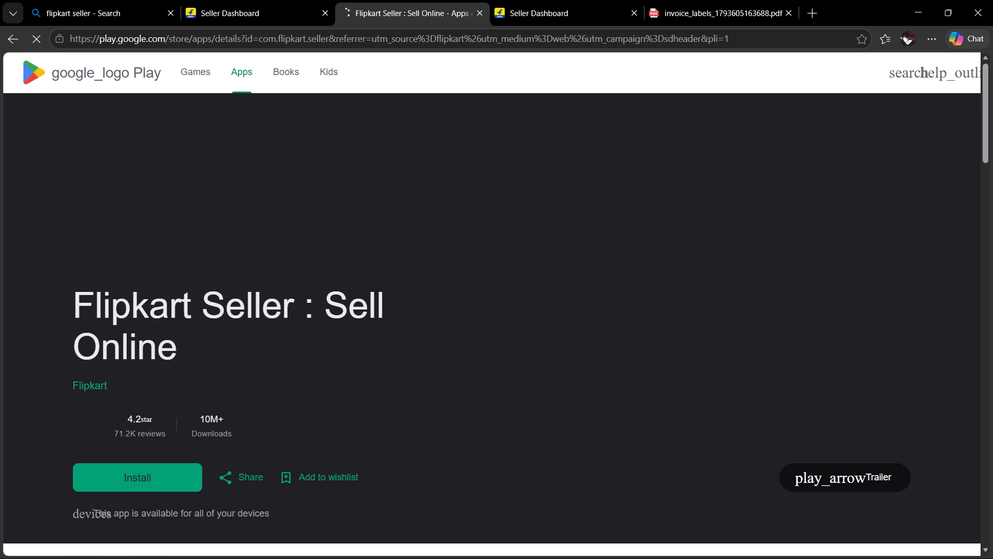
scroll(487, 332, down, 1)
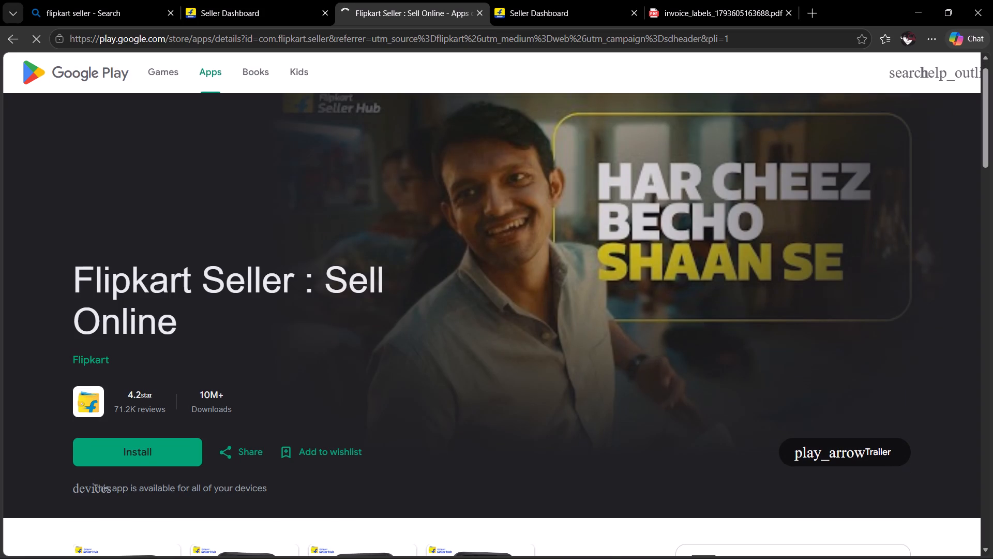
click(123, 461)
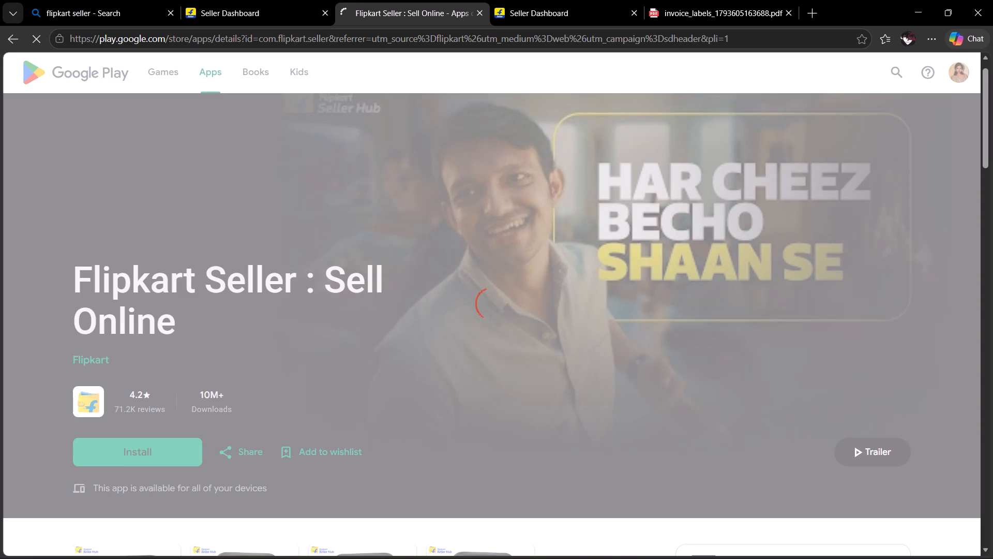
click(123, 461)
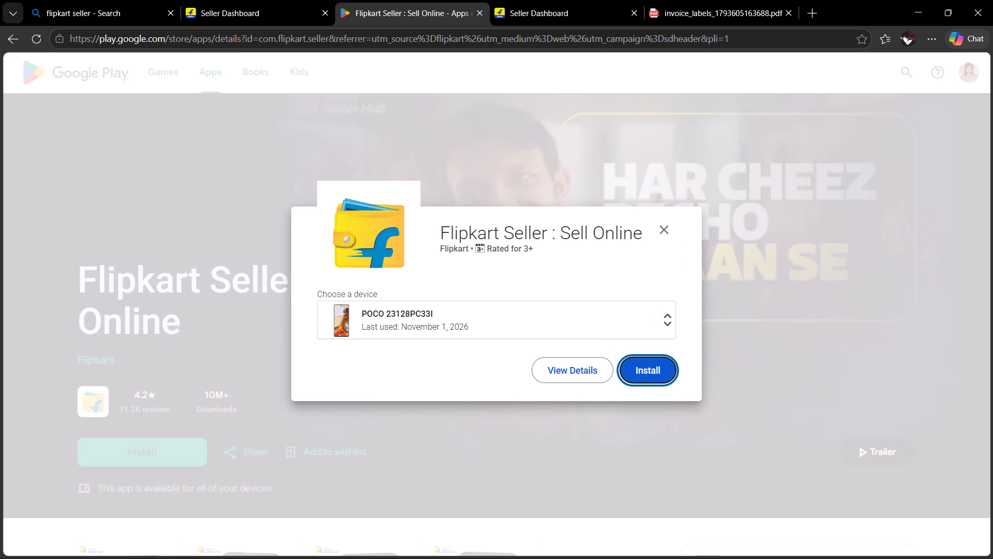
double_click(666, 326)
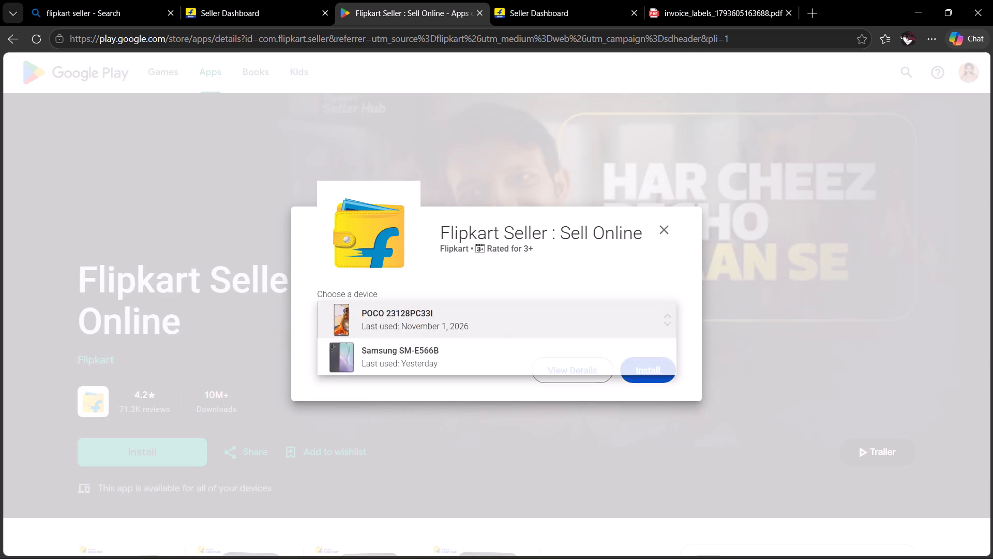
click(660, 236)
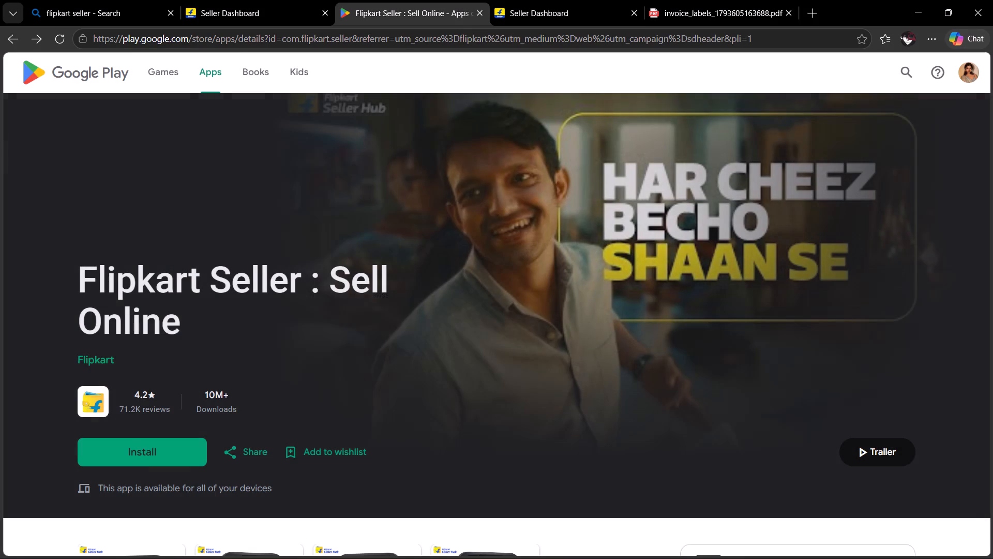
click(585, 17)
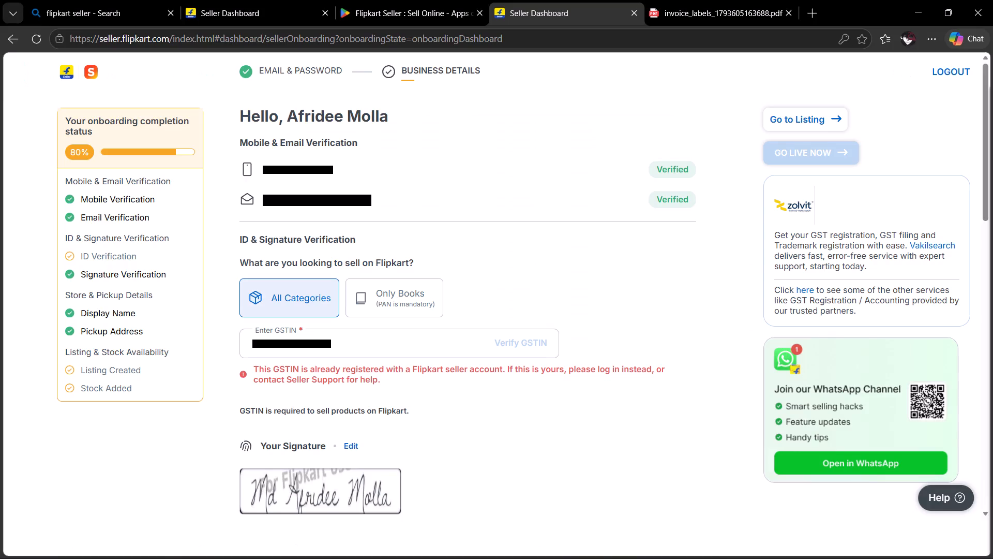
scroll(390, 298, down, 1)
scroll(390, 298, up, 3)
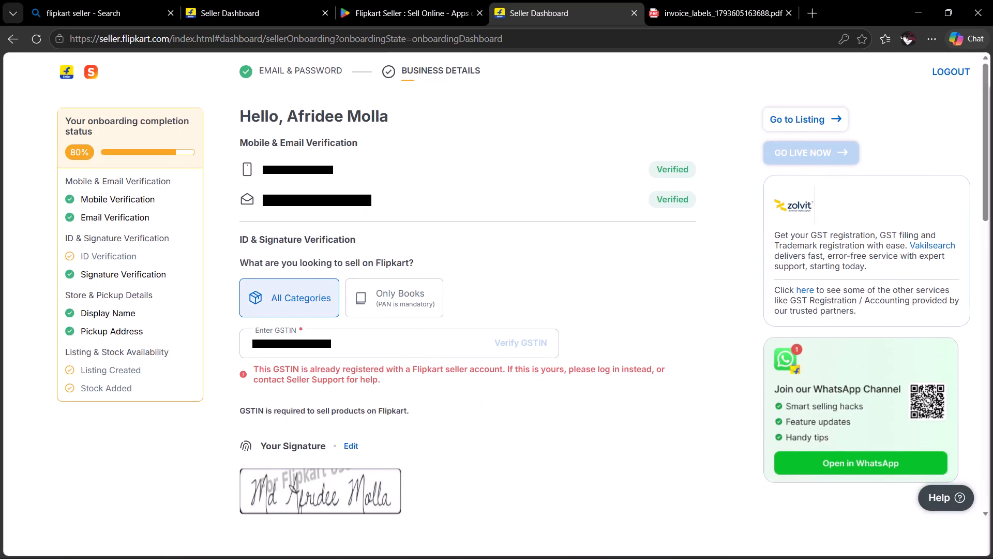
Return to the seller account's dashboard and check its forward orders under To Pack, To Dispatch, In Transit, Pending Service and Completed Orders.
click(255, 12)
scroll(259, 164, up, 2)
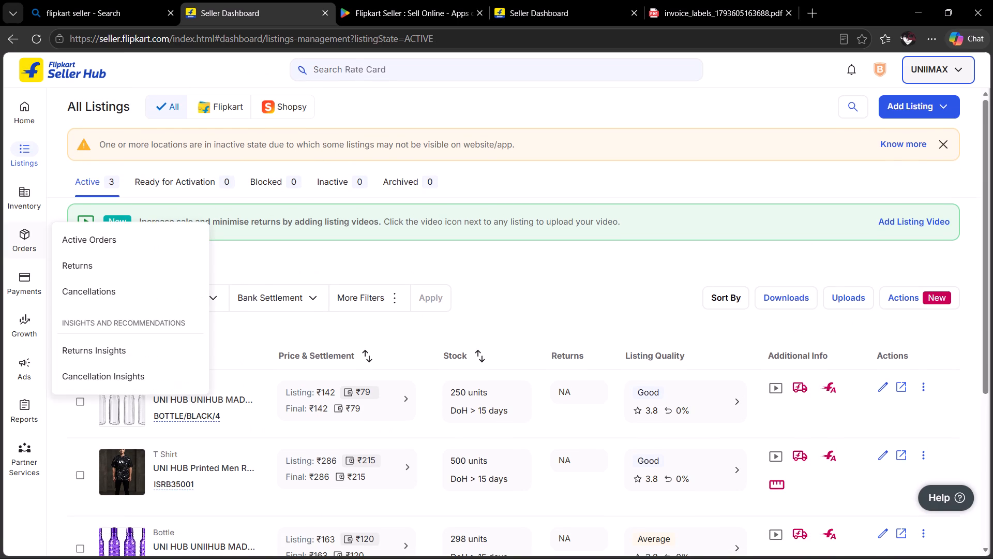
click(23, 248)
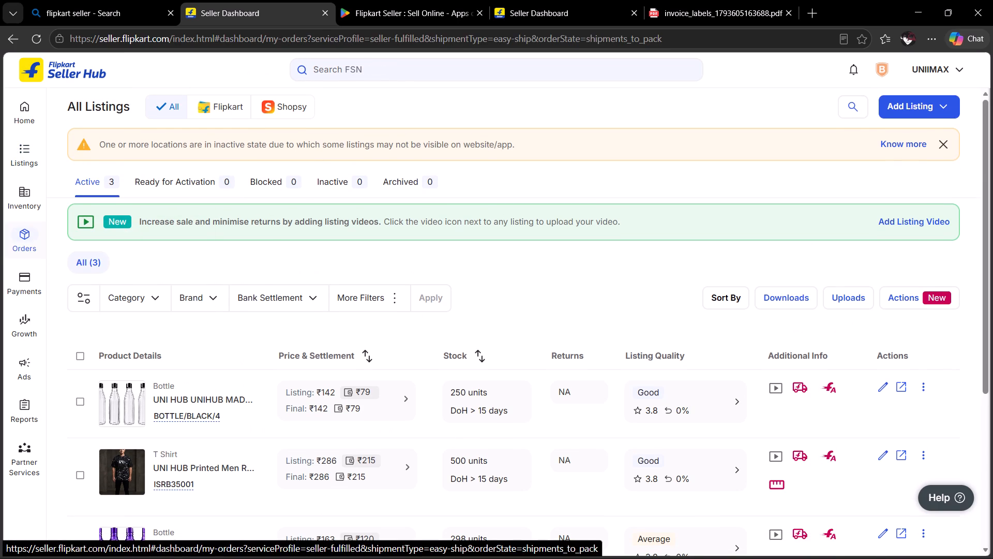
click(23, 248)
drag(23, 248, 110, 215)
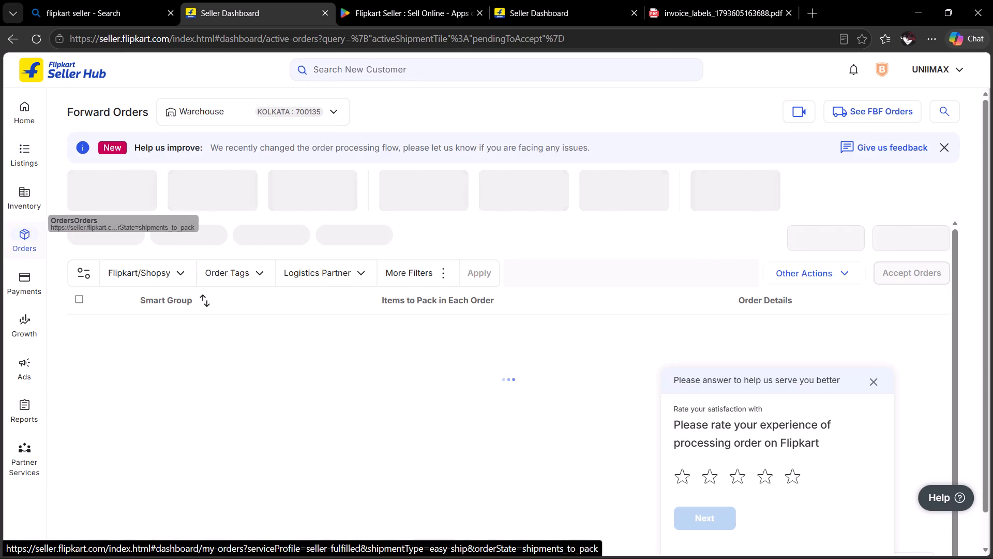
drag(110, 215, 20, 234)
click(184, 191)
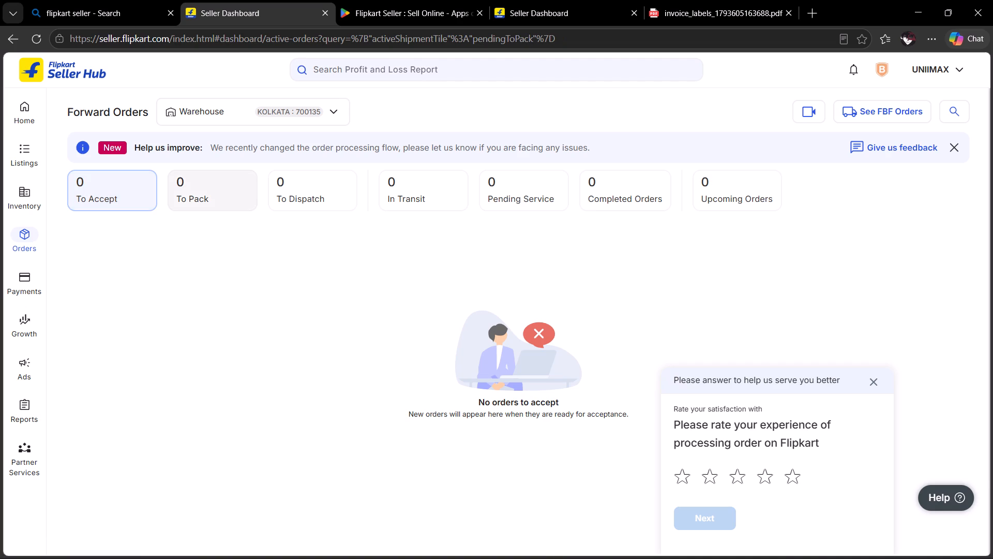
click(292, 174)
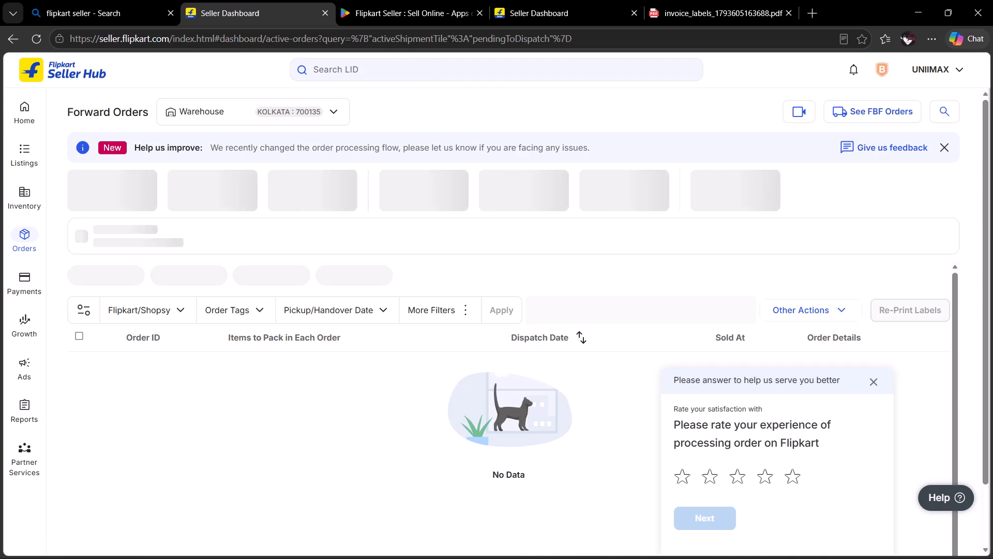
click(388, 174)
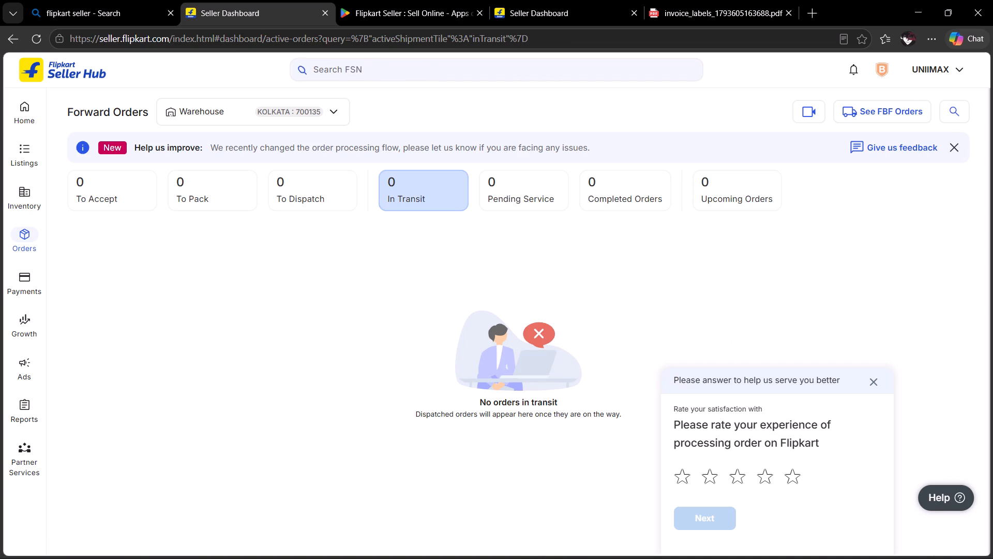
click(511, 174)
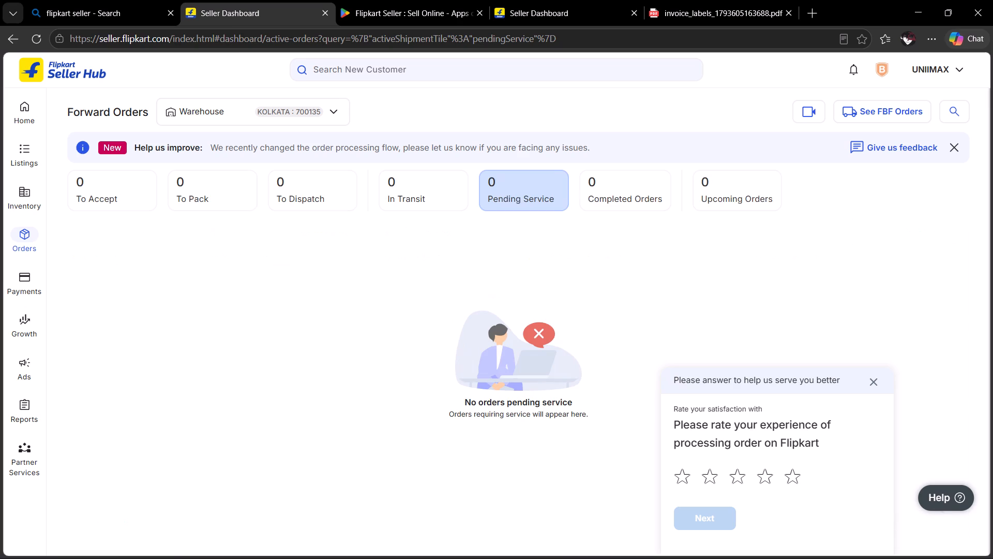
click(583, 176)
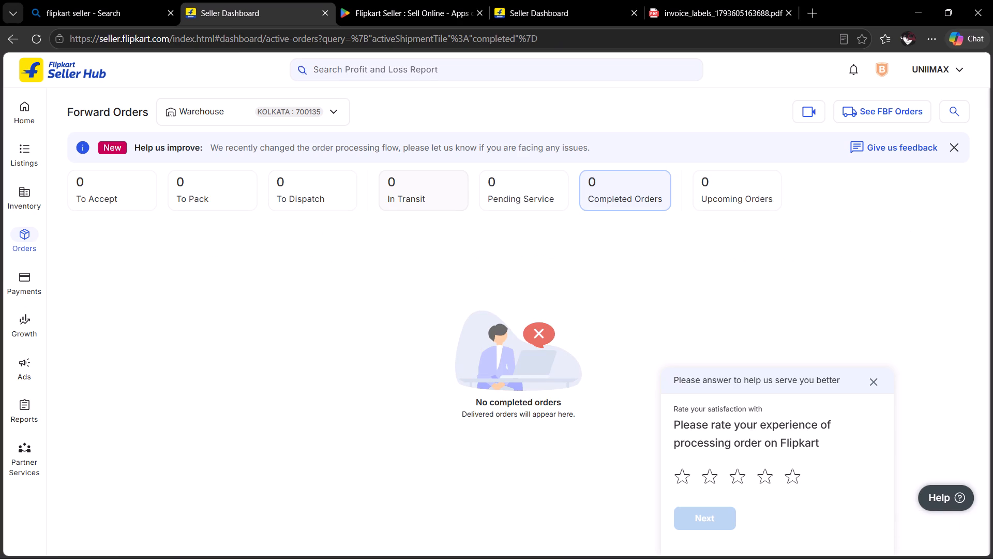
click(326, 188)
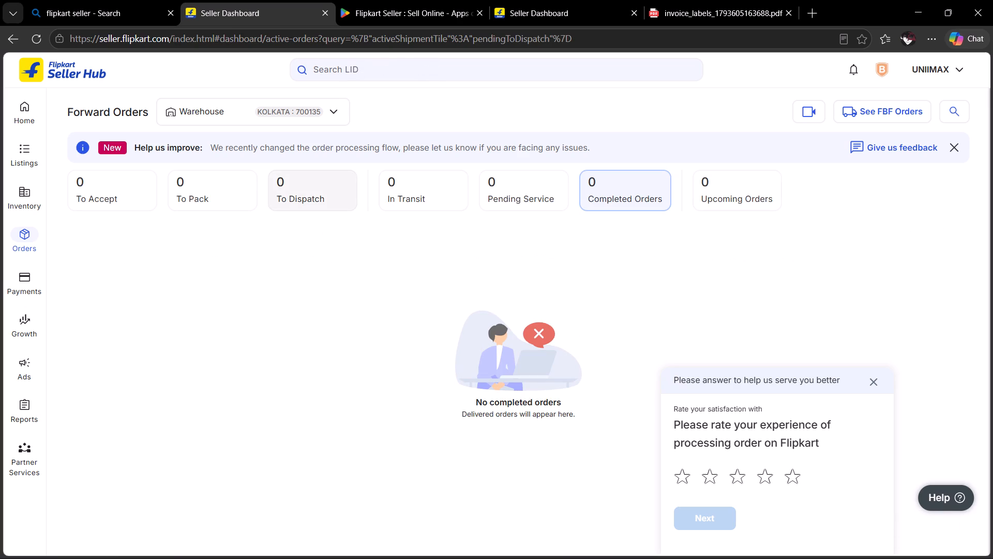
click(237, 193)
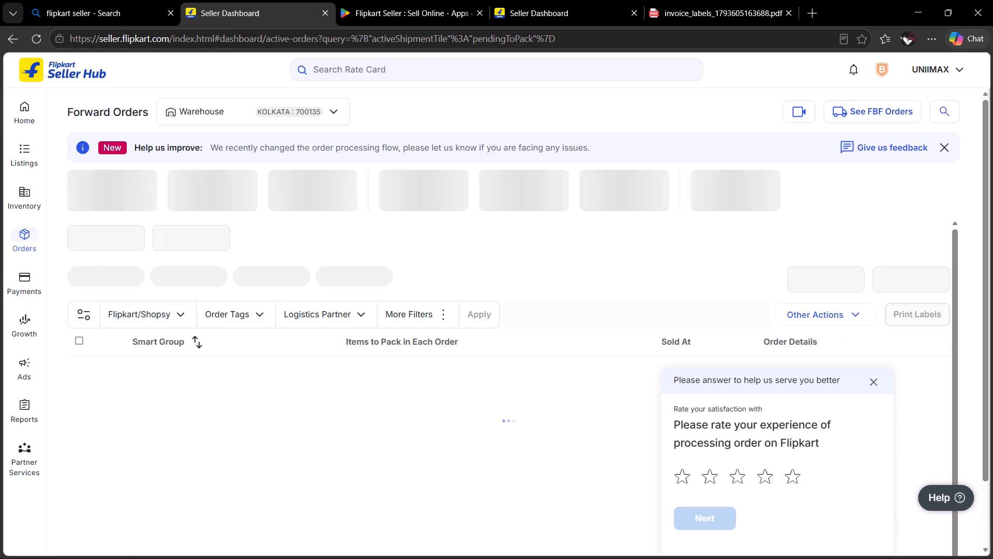
Check the forward orders under To Accept, and return through the home page to the active listings.
click(111, 202)
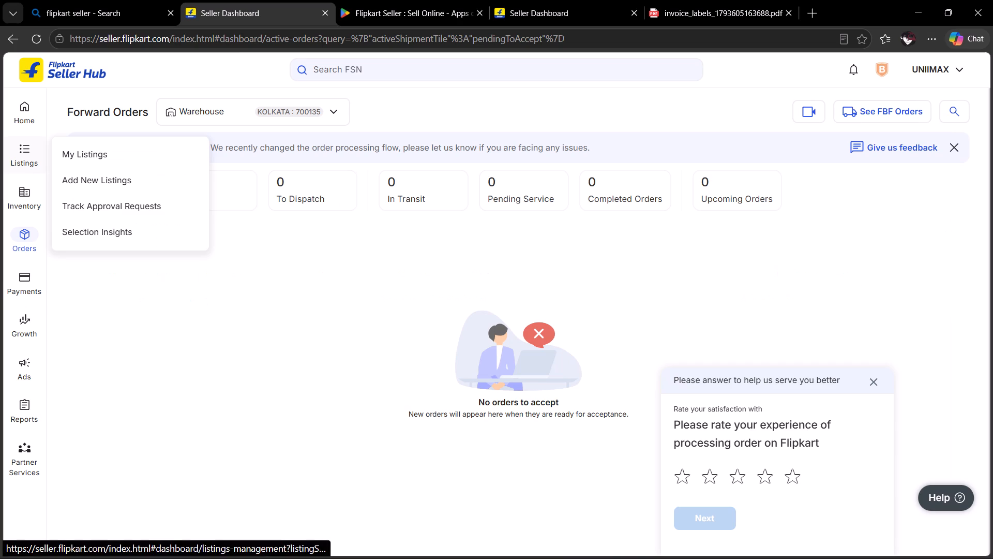
click(20, 115)
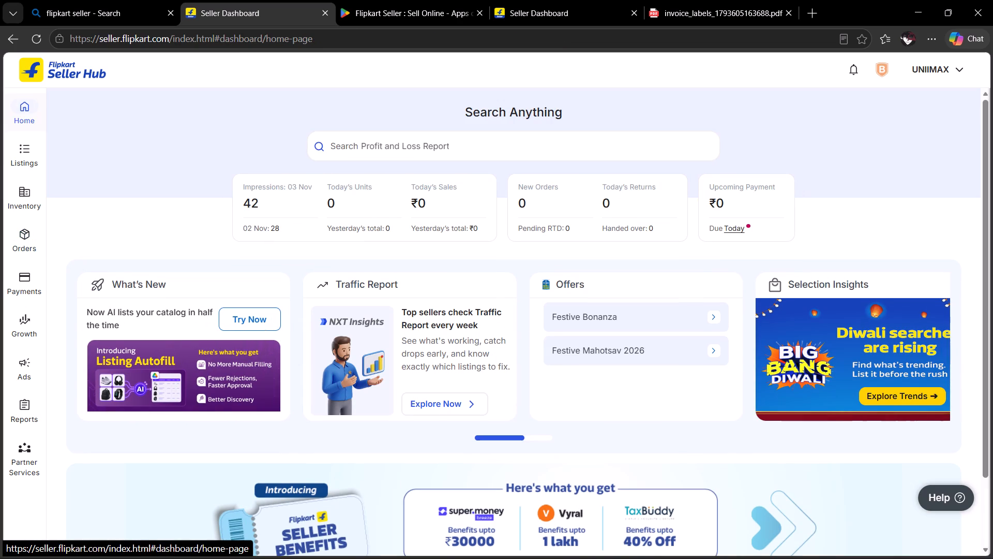
drag(14, 134, 17, 139)
click(17, 139)
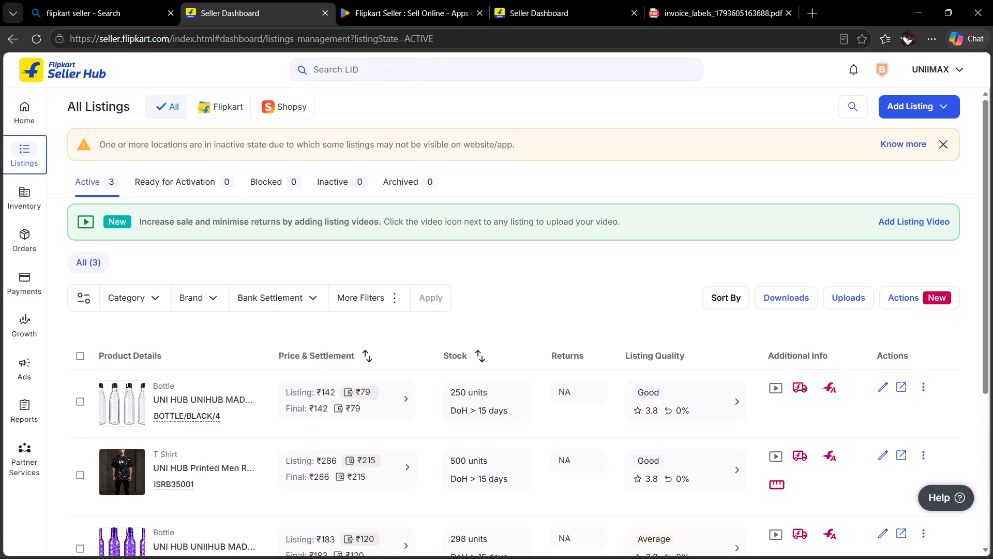
Go back to the forward orders and check the To Pack, In Transit and Completed Orders groups.
click(35, 207)
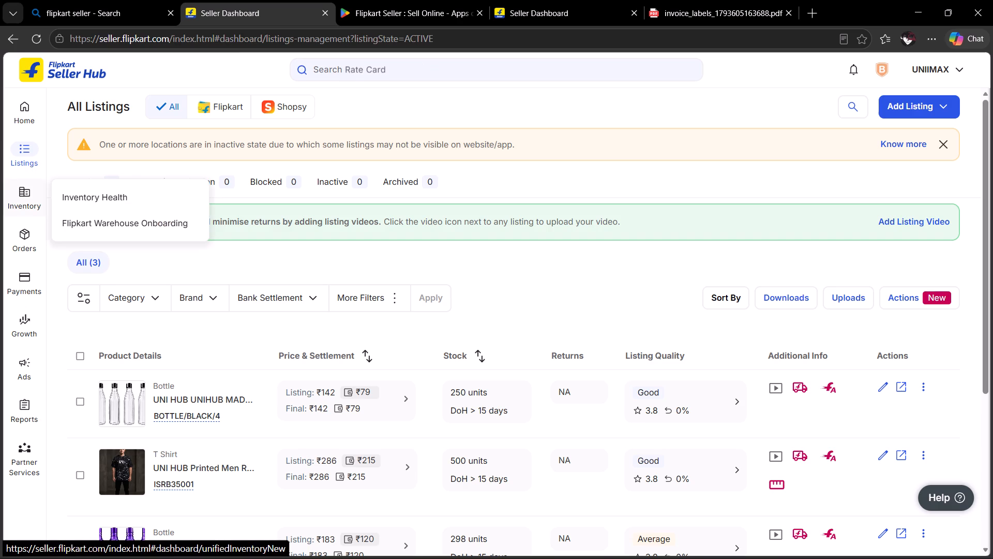
click(33, 222)
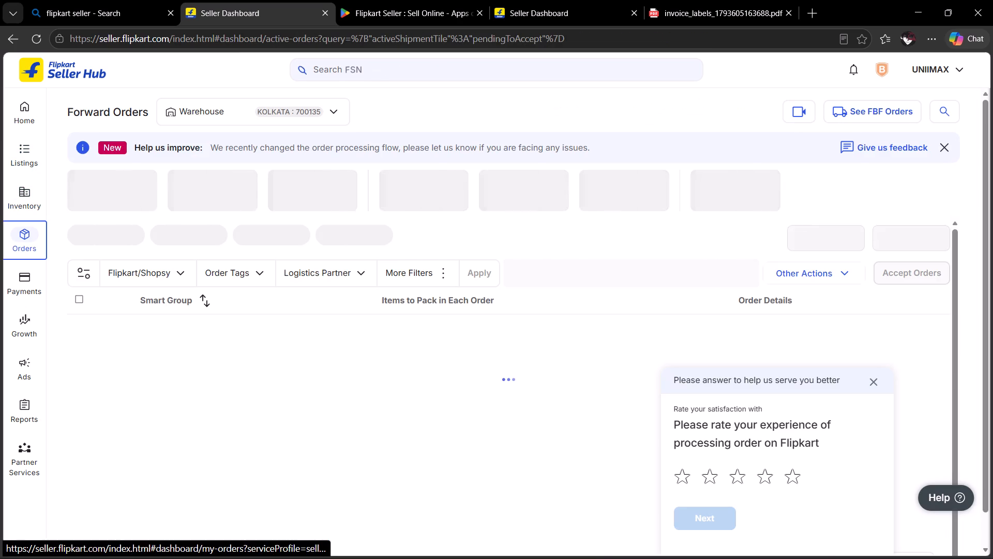
click(235, 175)
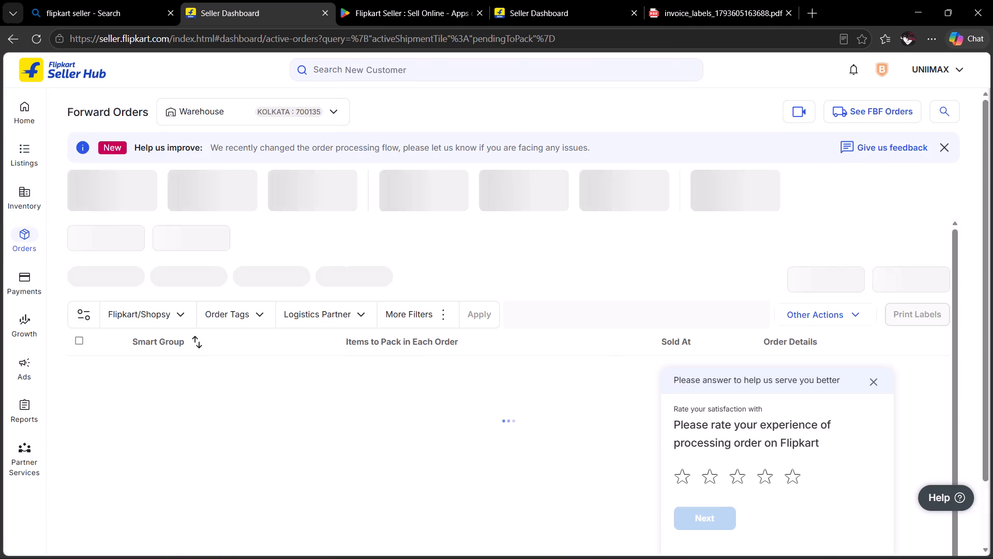
double_click(409, 185)
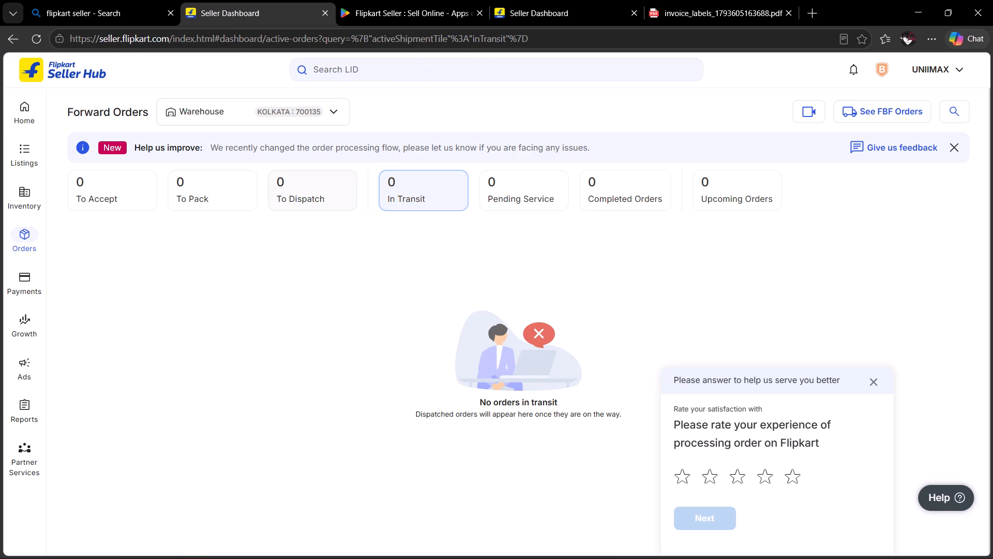
click(623, 181)
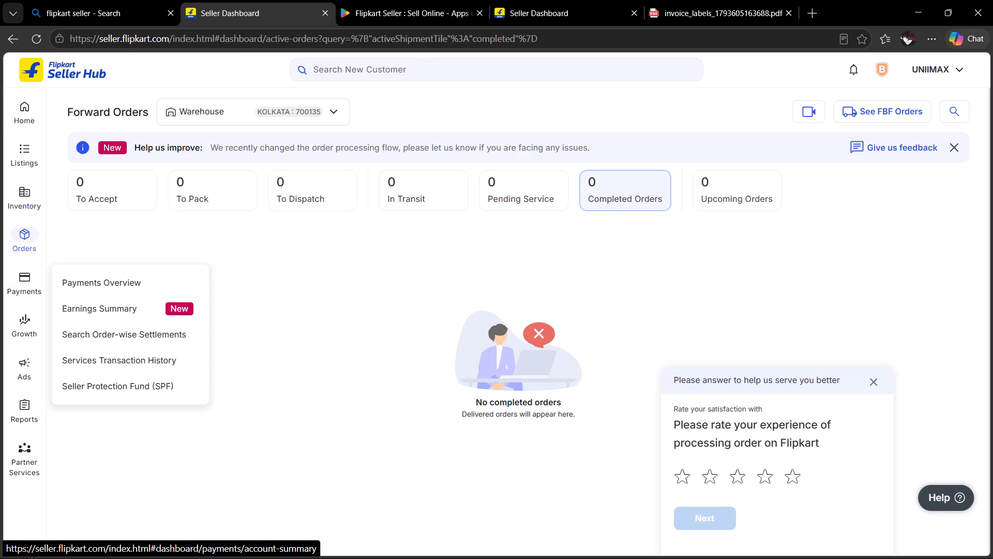
View the Payments Overview with the account's upcoming and previous payments.
click(21, 281)
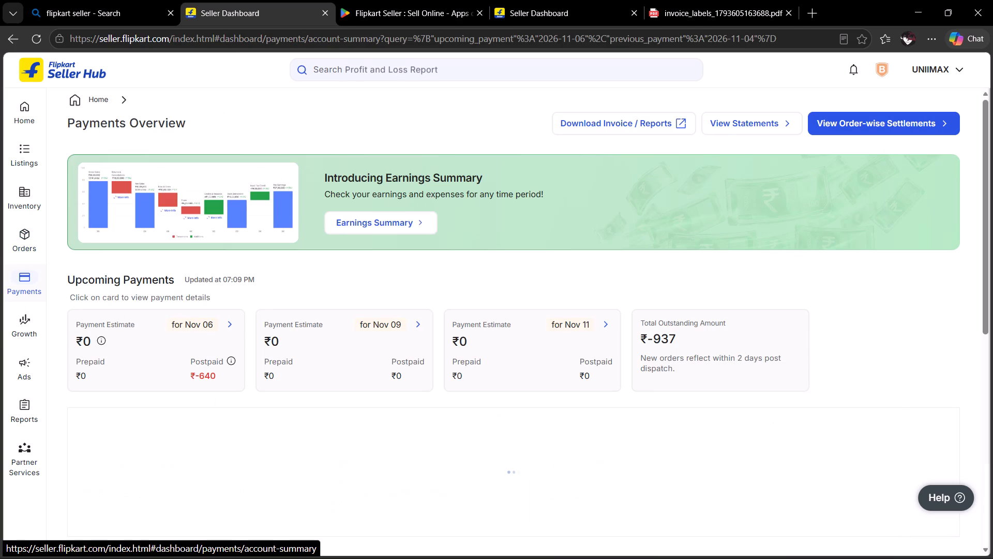
scroll(21, 281, down, 1)
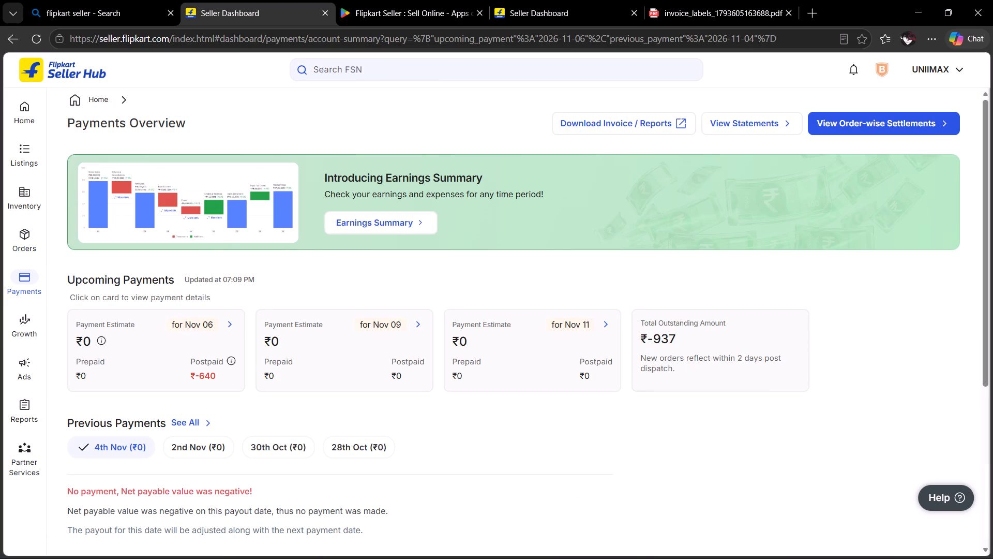
Show only the Flipkart marketplace's active listings and look through their prices, stock and quality.
click(26, 154)
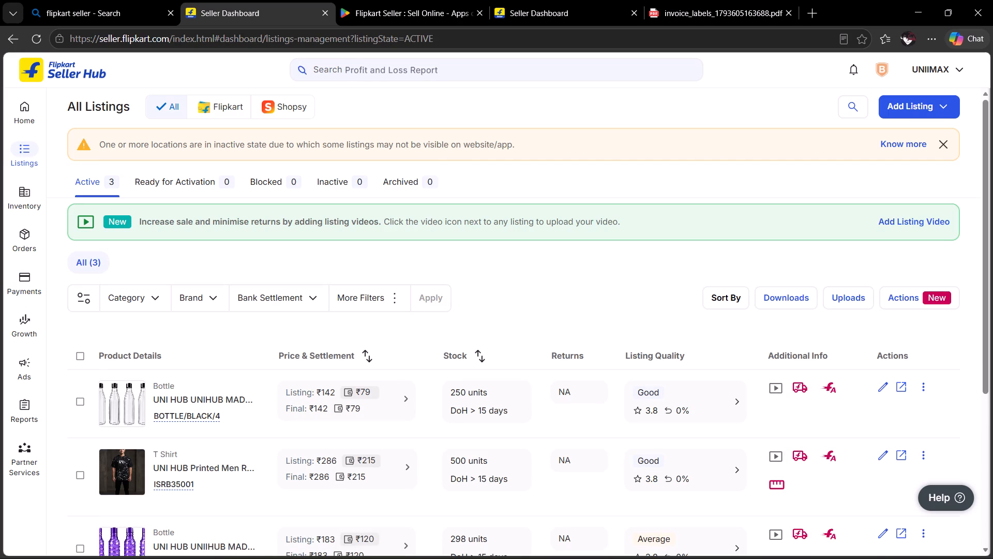
click(217, 111)
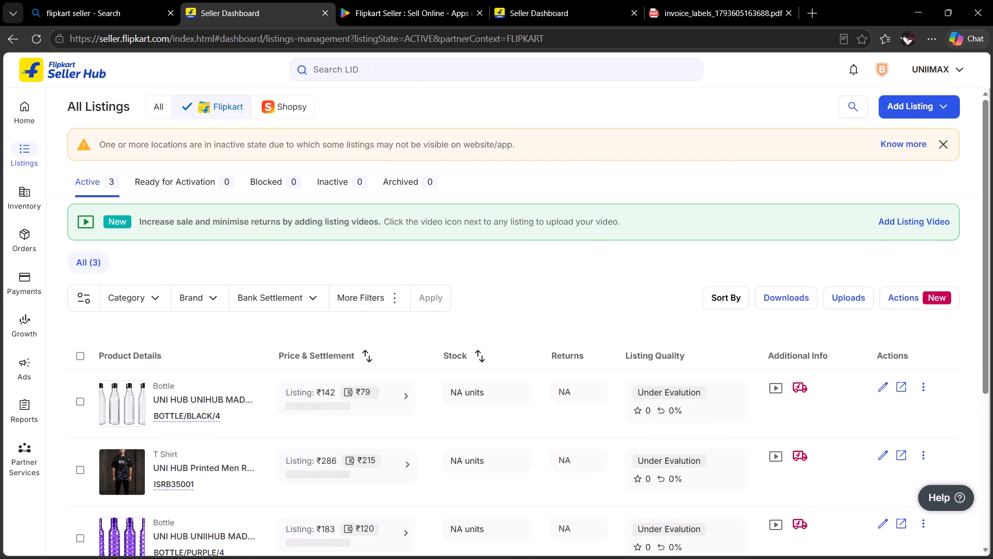
scroll(261, 407, down, 1)
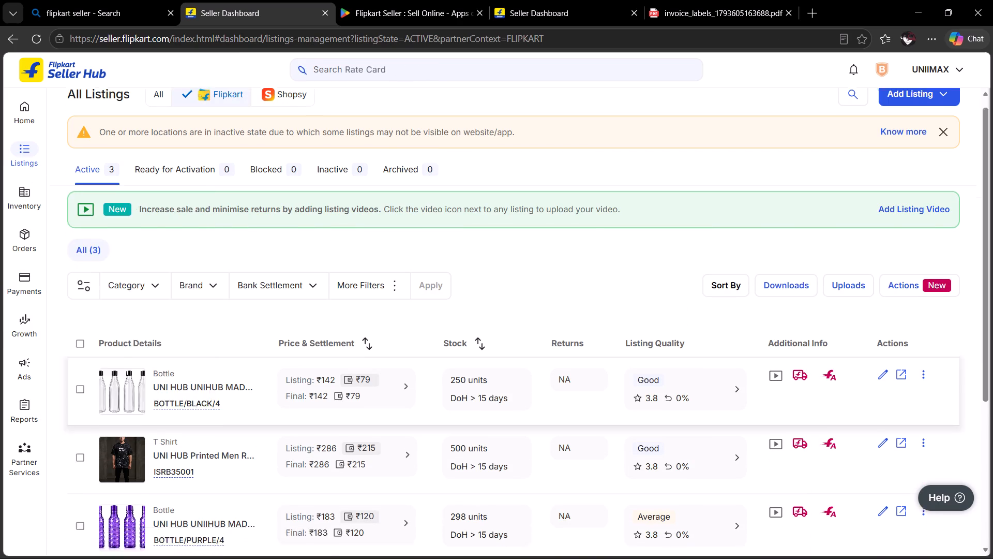
scroll(261, 407, down, 1)
Reopen the forward orders and recheck the orders waiting under To Accept.
click(13, 228)
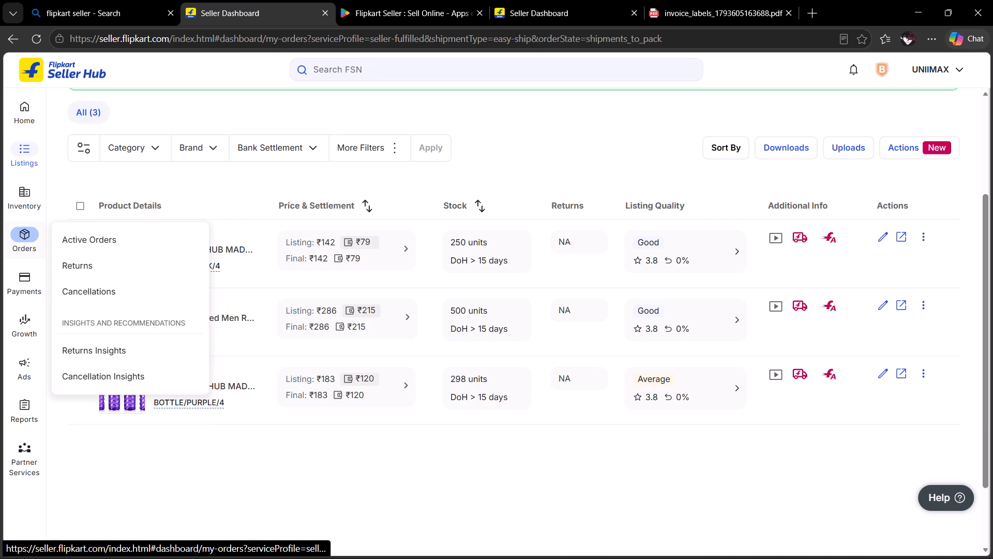
click(13, 228)
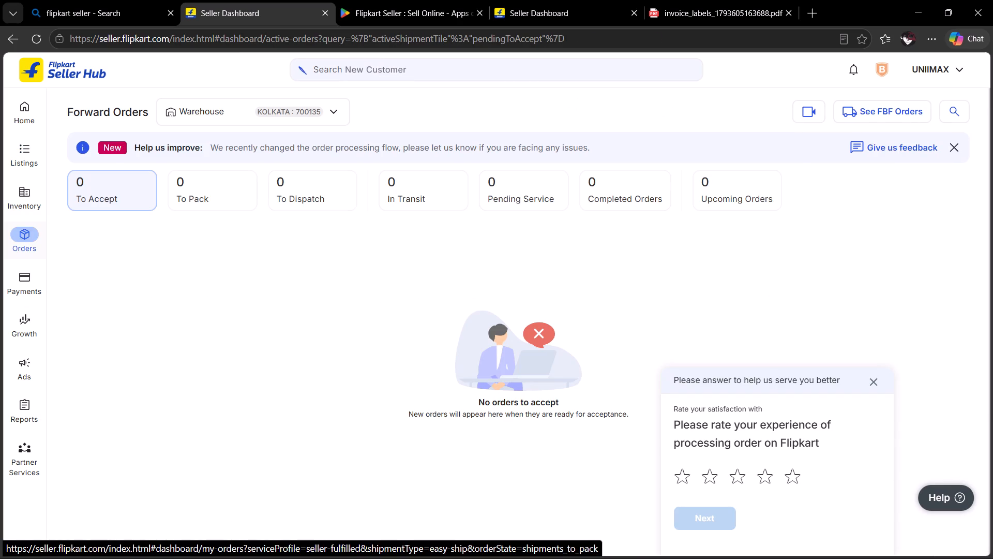
drag(13, 228, 31, 239)
double_click(31, 239)
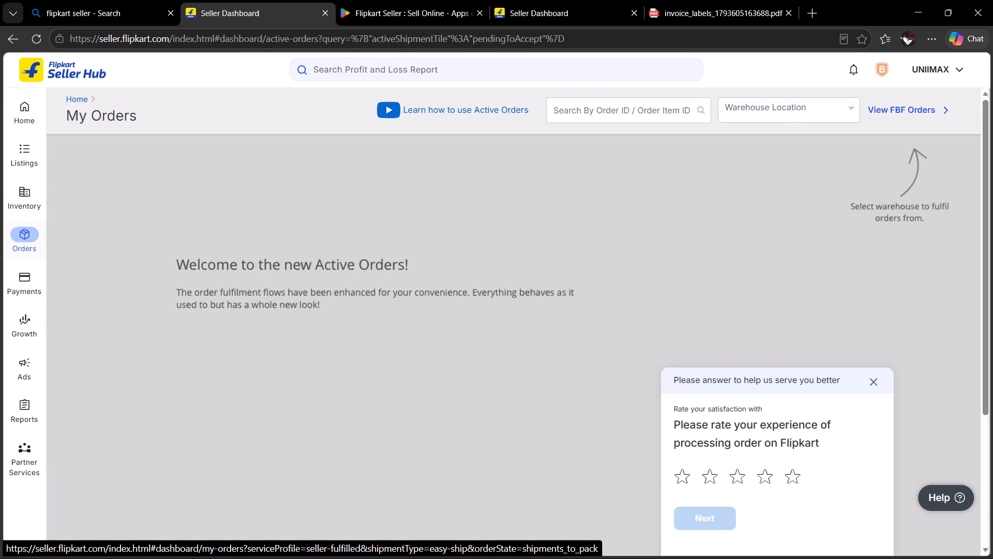
click(31, 239)
click(31, 239)
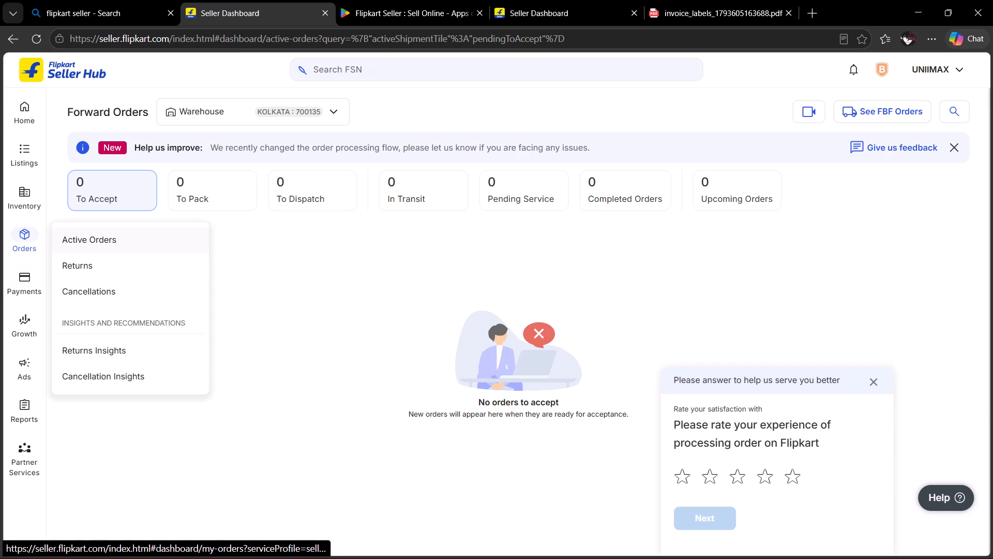
click(106, 230)
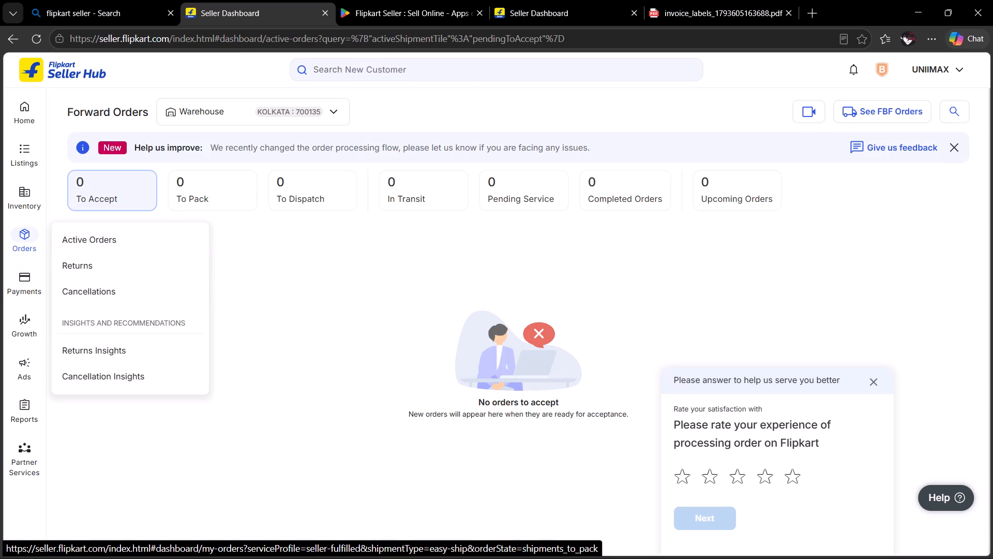
View the FBF orders from the last 15 days, filter them to Delivered, and inspect the warehouse filter.
click(884, 112)
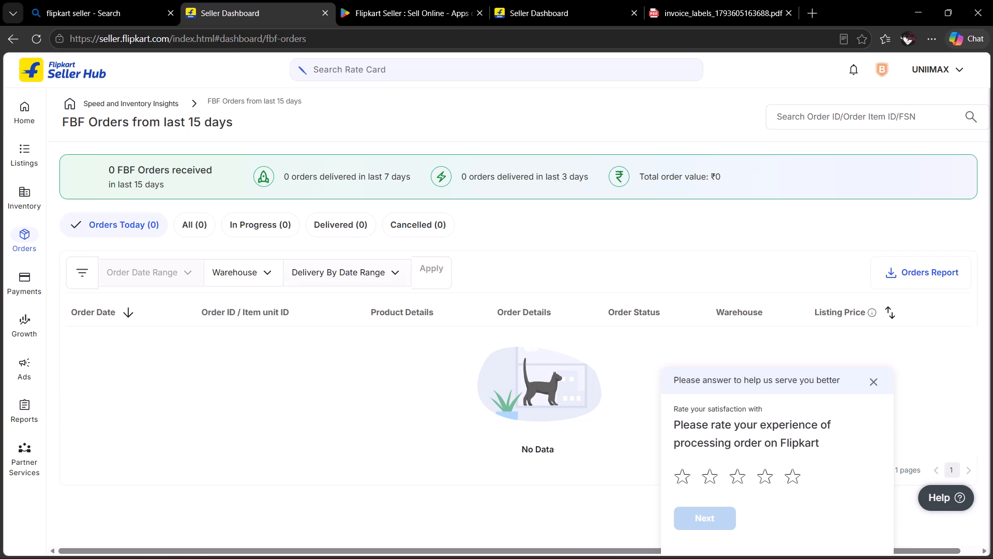
click(349, 219)
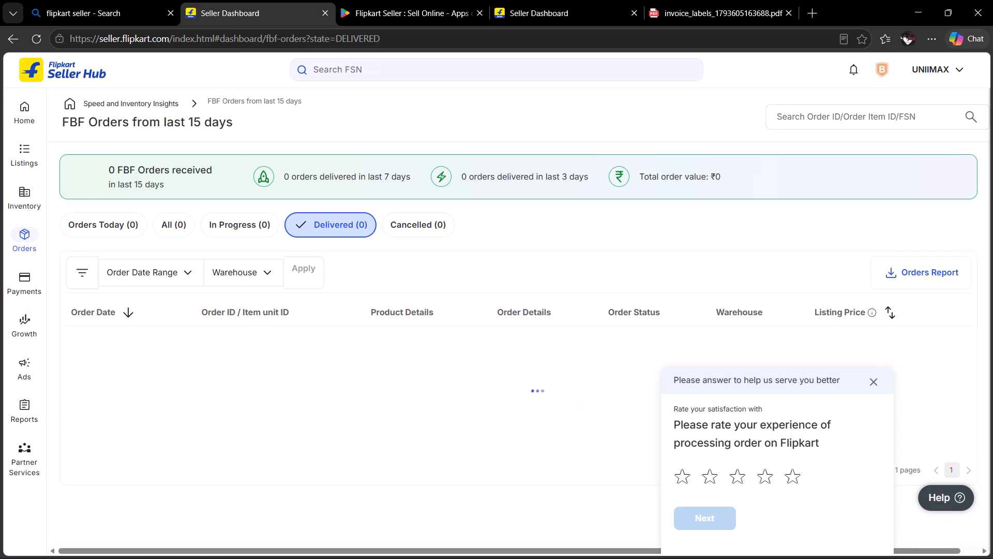
click(237, 279)
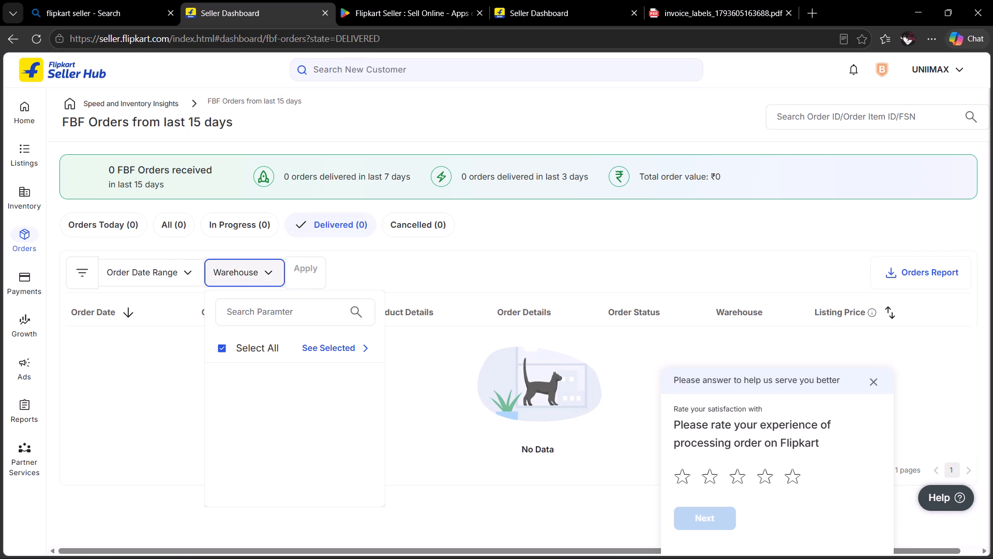
click(411, 244)
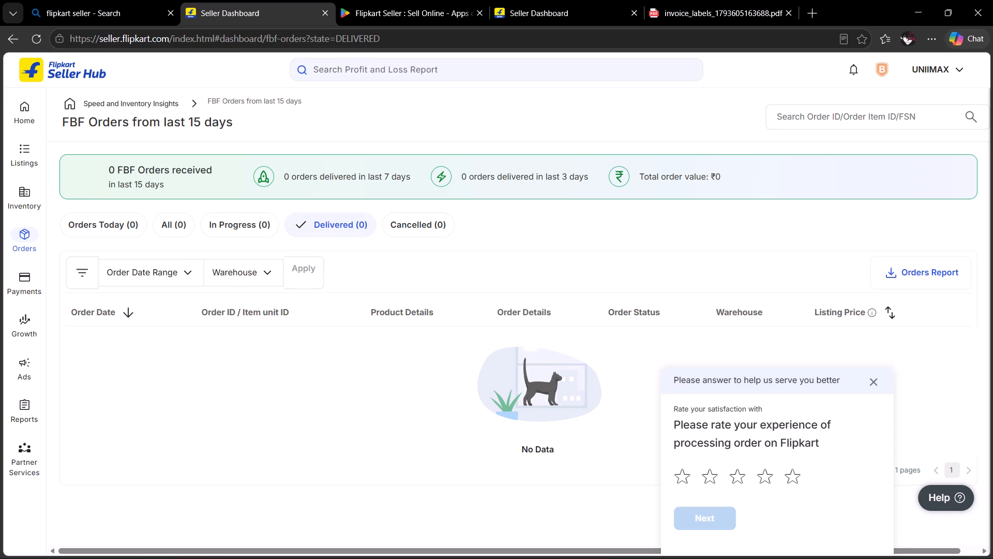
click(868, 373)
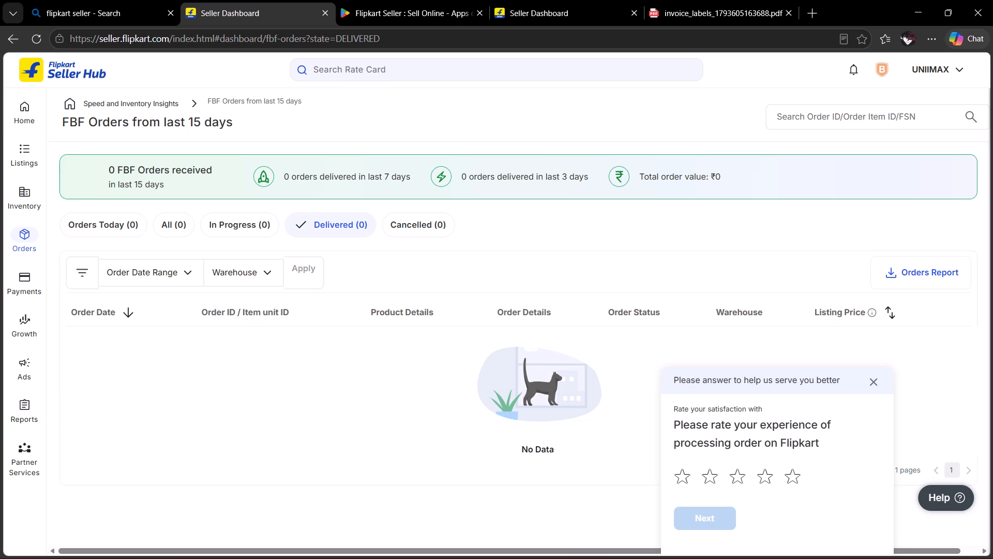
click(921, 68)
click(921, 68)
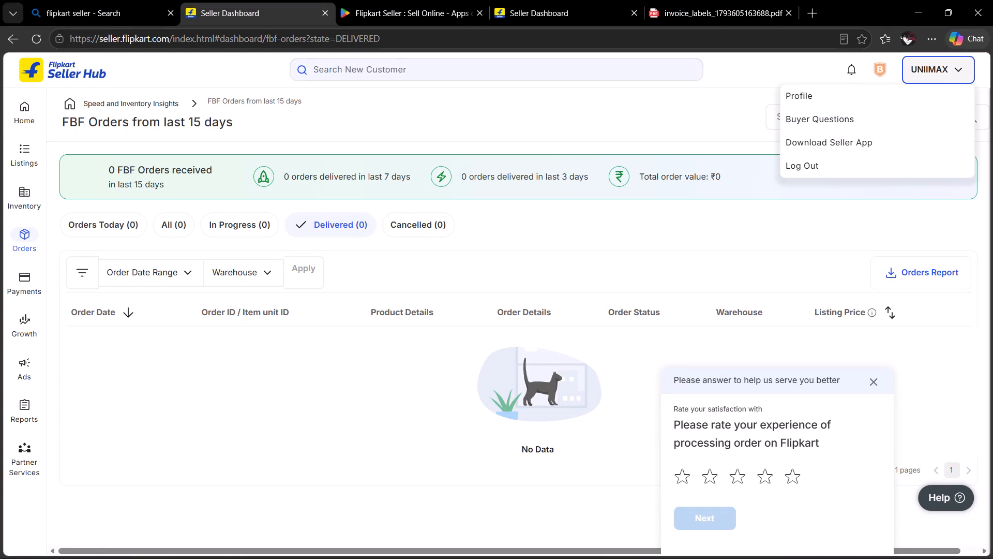
Return through the home page to the active listings and look through all of them for both marketplaces.
triple_click(0, 110)
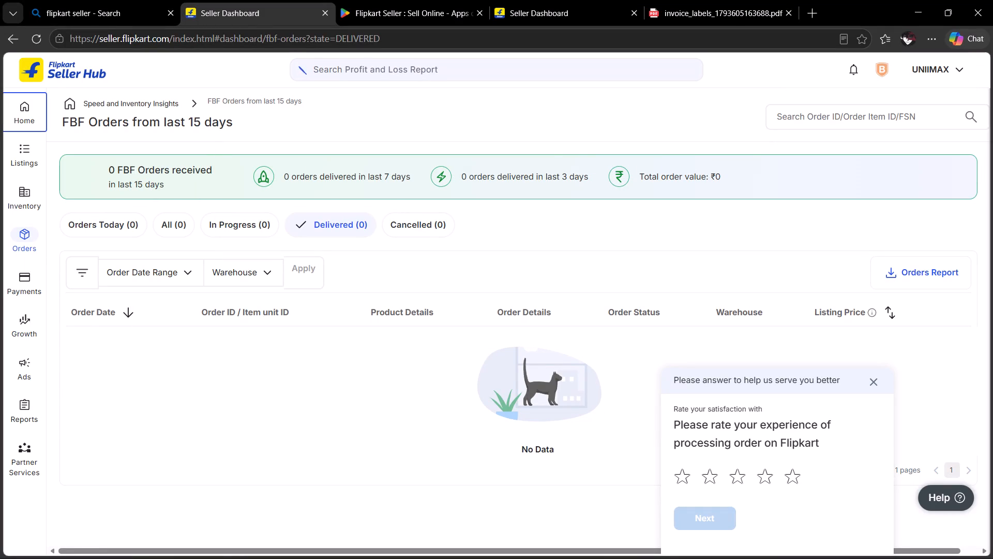
triple_click(0, 110)
drag(0, 110, 24, 115)
double_click(24, 115)
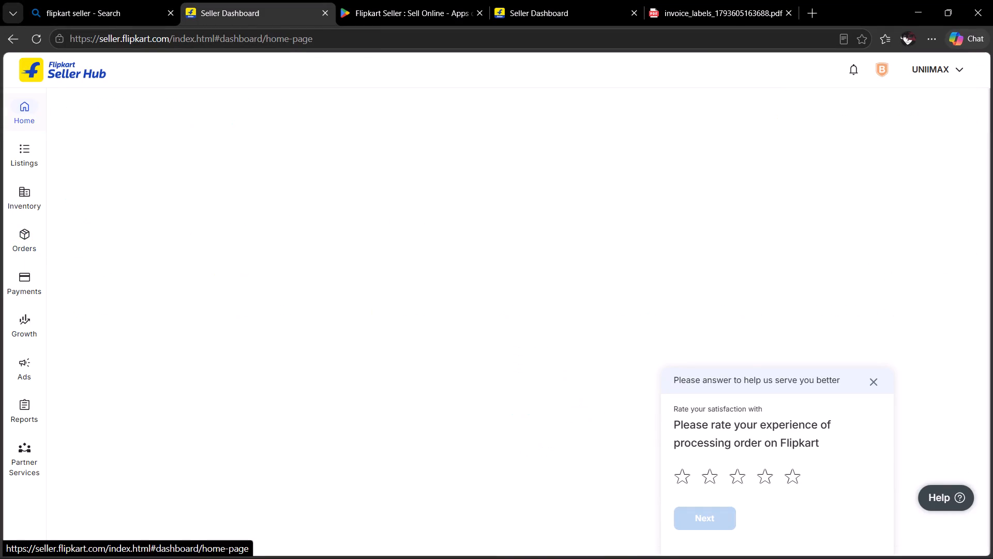
click(22, 156)
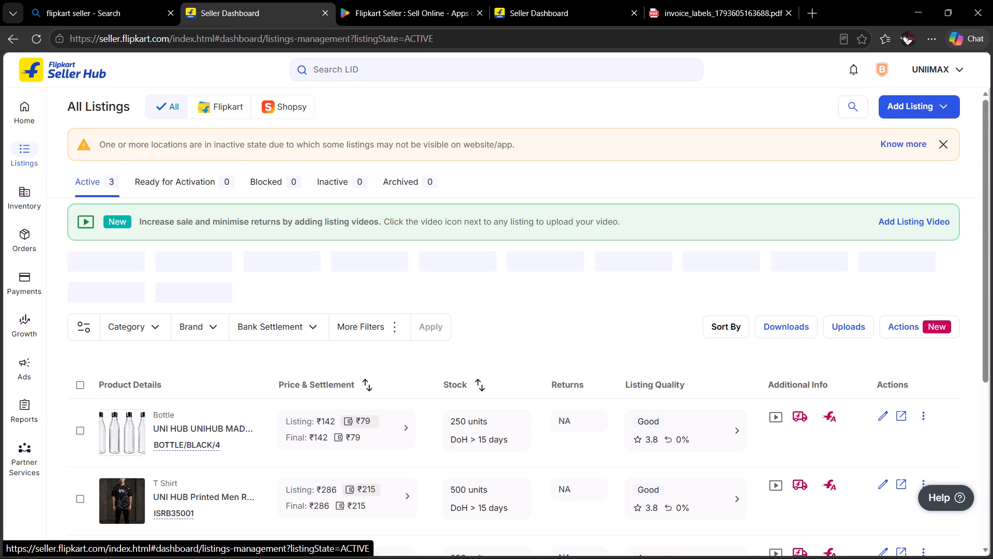
scroll(311, 205, down, 5)
click(302, 152)
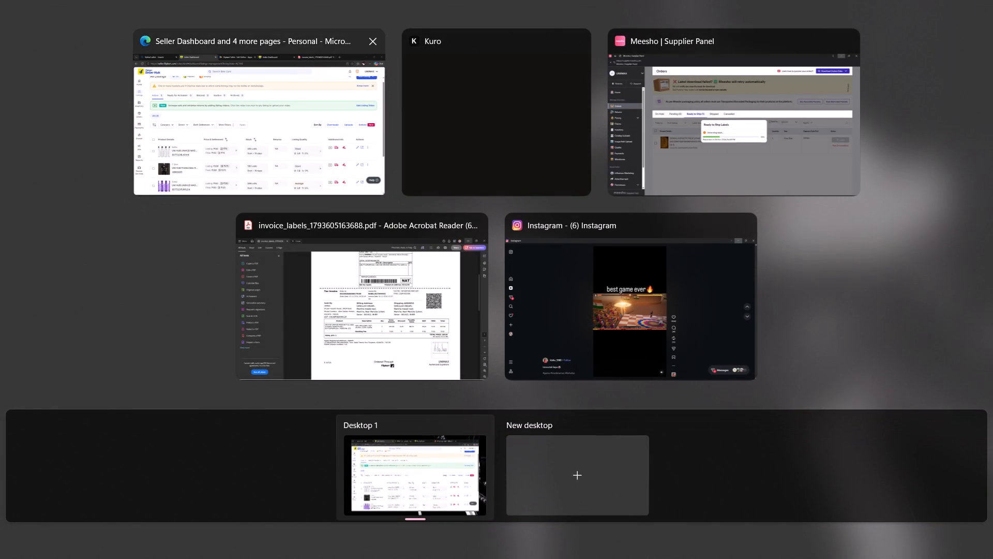
scroll(648, 236, down, 3)
scroll(648, 236, up, 1)
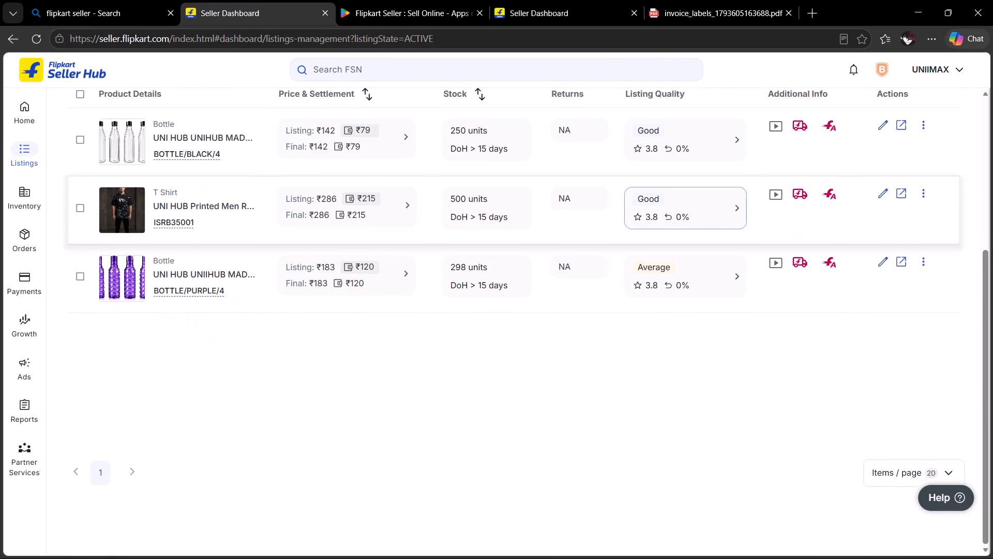
scroll(648, 236, up, 2)
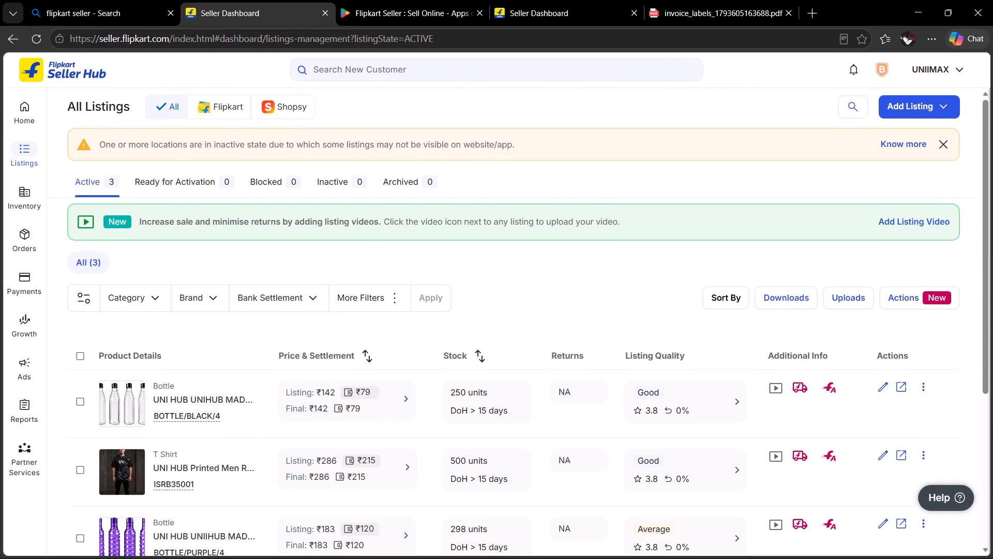
scroll(648, 284, down, 1)
Examine the listing quality details and customer reviews of the BOTTLE/PURPLE/4 listing, and close its details.
click(683, 389)
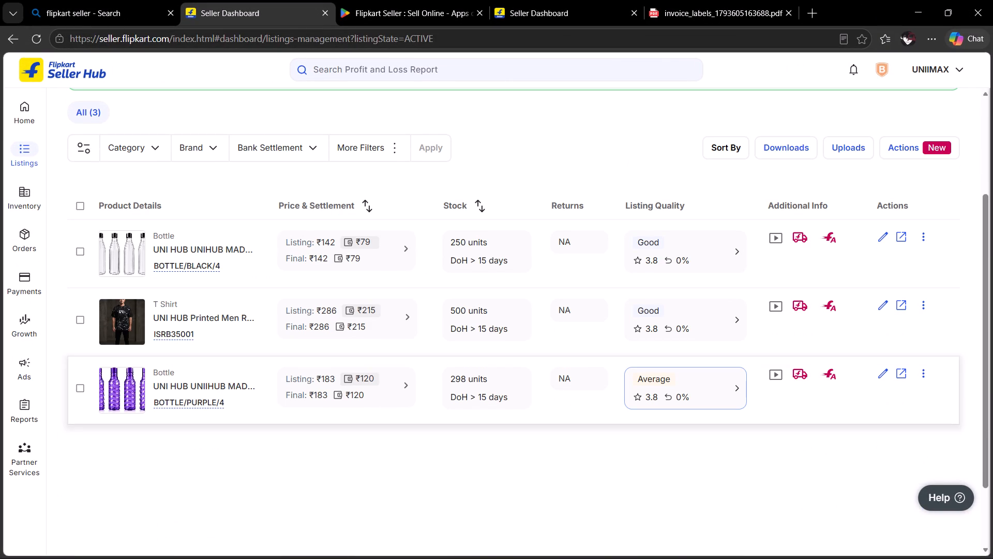
click(735, 391)
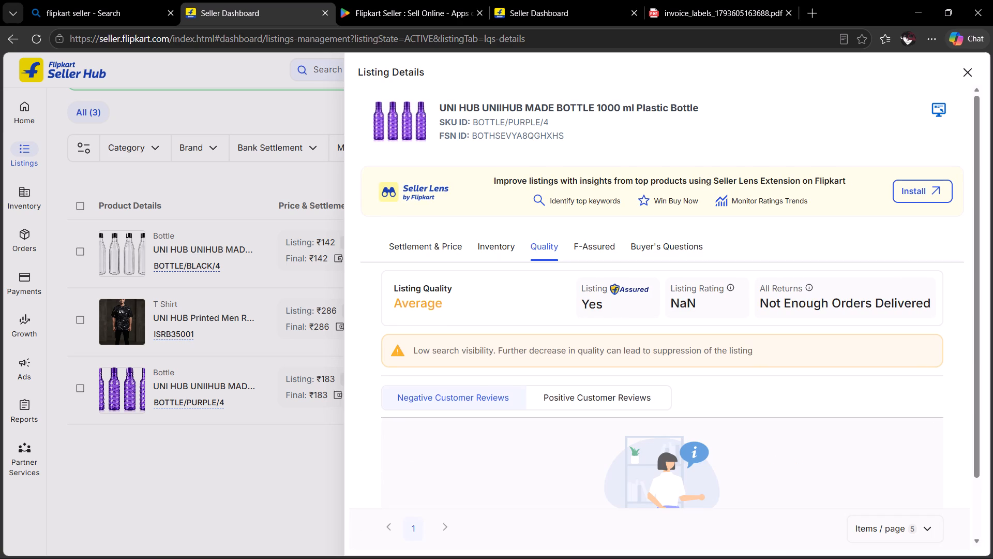
scroll(663, 328, down, 2)
click(268, 461)
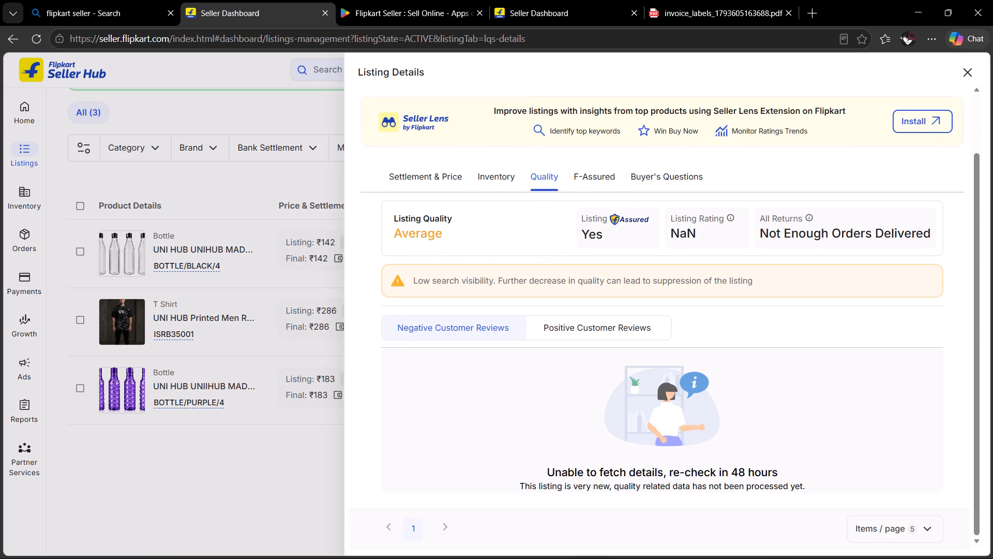
click(970, 69)
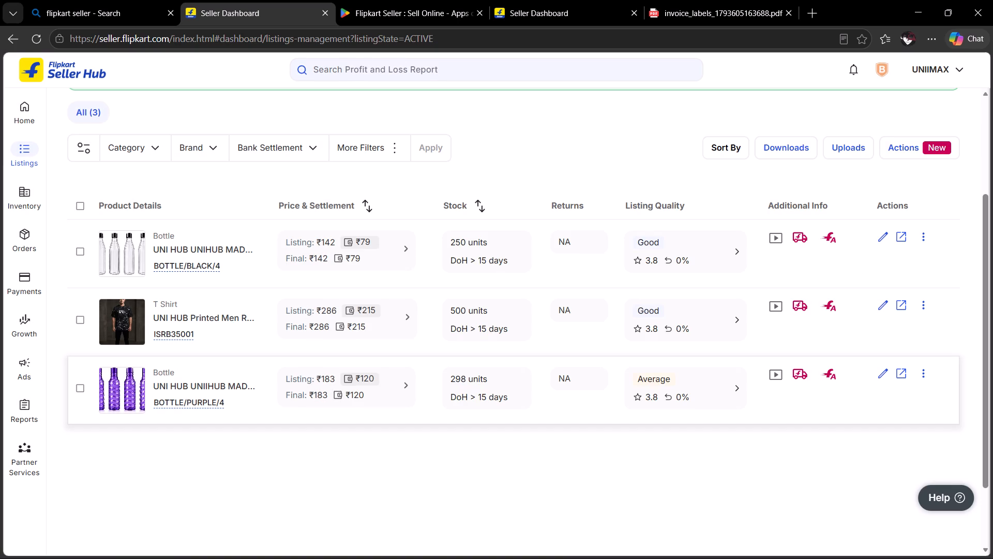
View the actions available for the BOTTLE/PURPLE/4 listing and close them without choosing one.
click(927, 374)
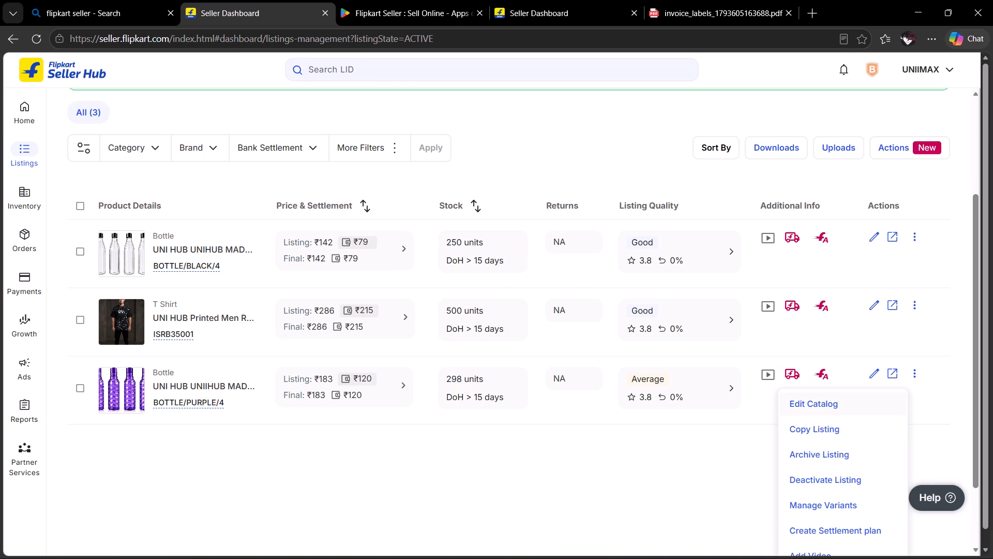
click(723, 484)
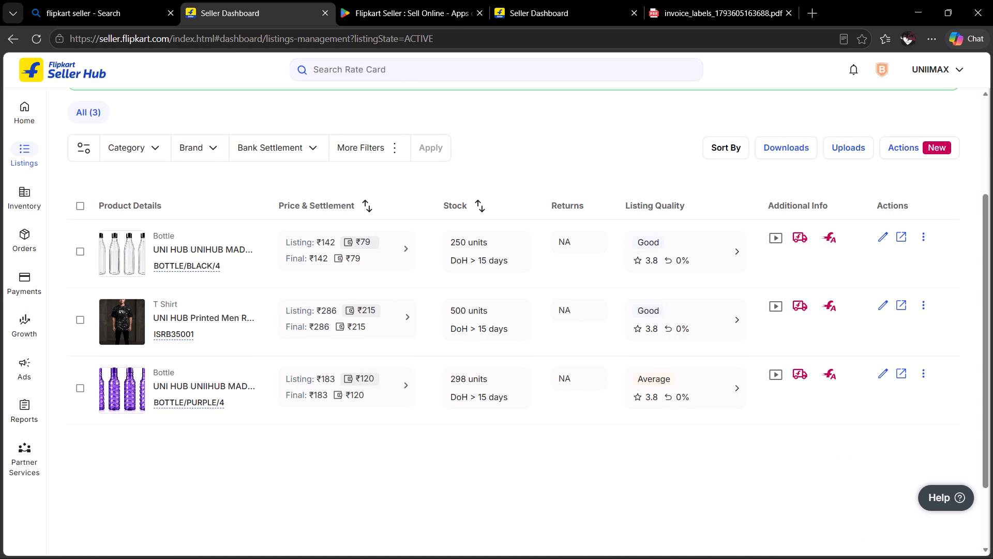
Open the forward orders waiting under To Dispatch, reload the page, and examine the orders listed there.
click(27, 231)
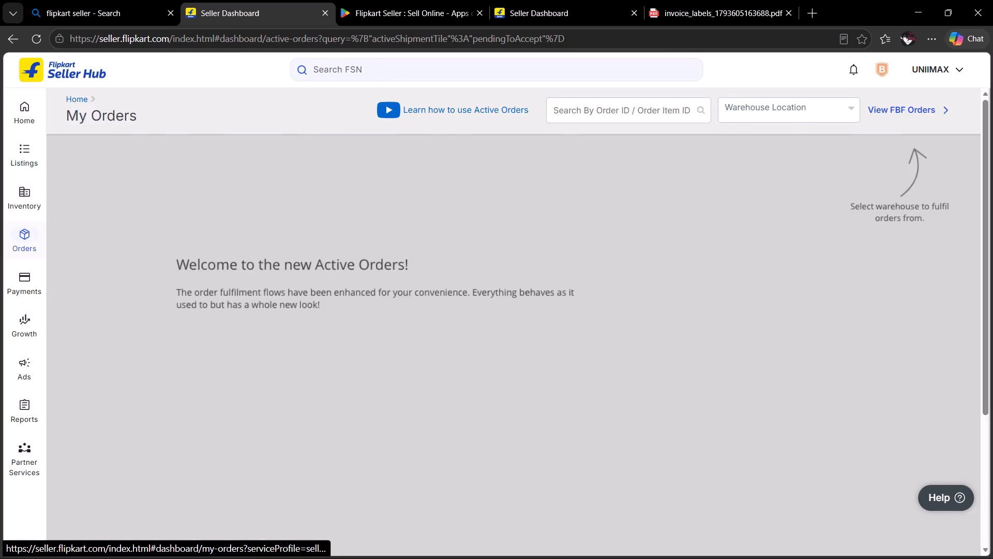
click(334, 181)
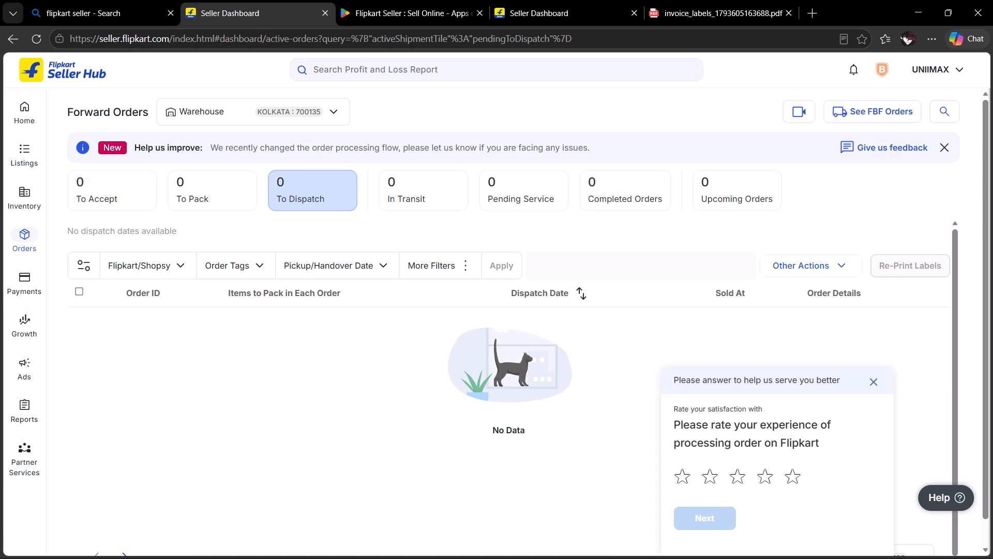
click(71, 292)
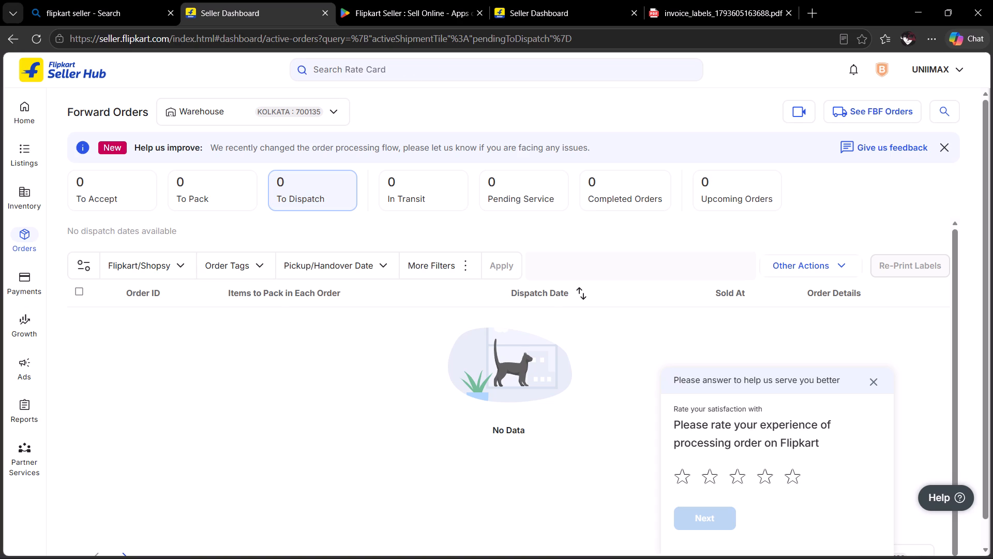
click(77, 292)
click(77, 292)
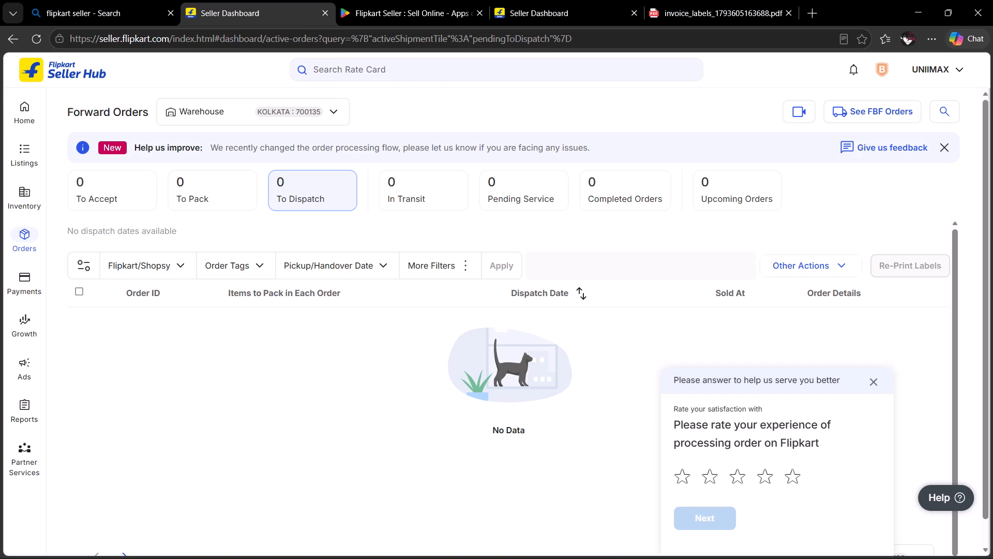
ctrl+click(375, 163)
ctrl+click(375, 163)
key(ctrl+r)
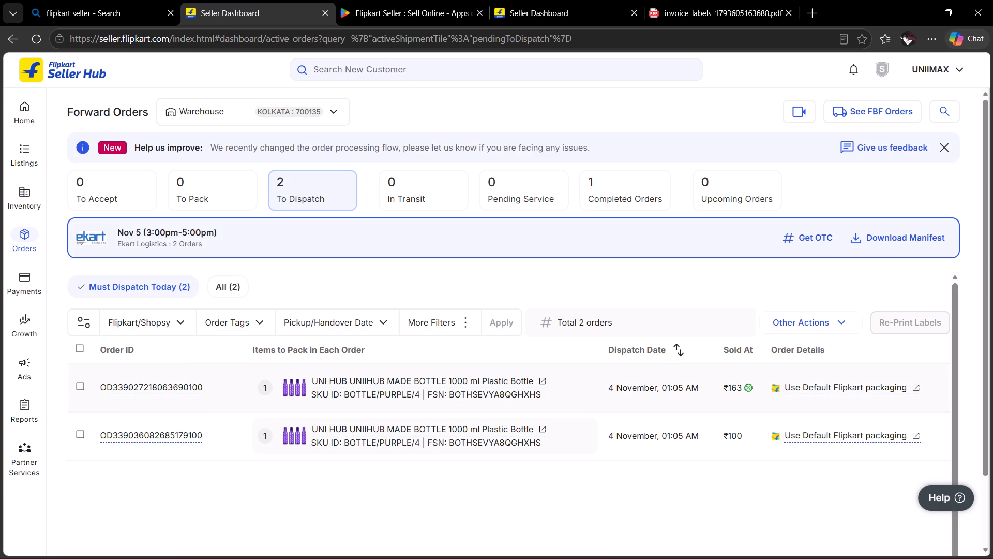
click(733, 385)
click(564, 376)
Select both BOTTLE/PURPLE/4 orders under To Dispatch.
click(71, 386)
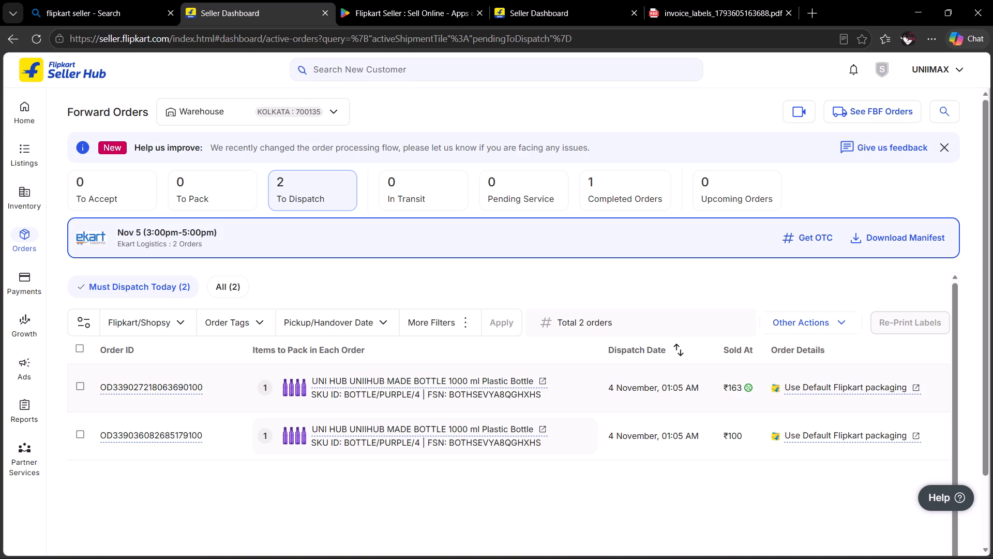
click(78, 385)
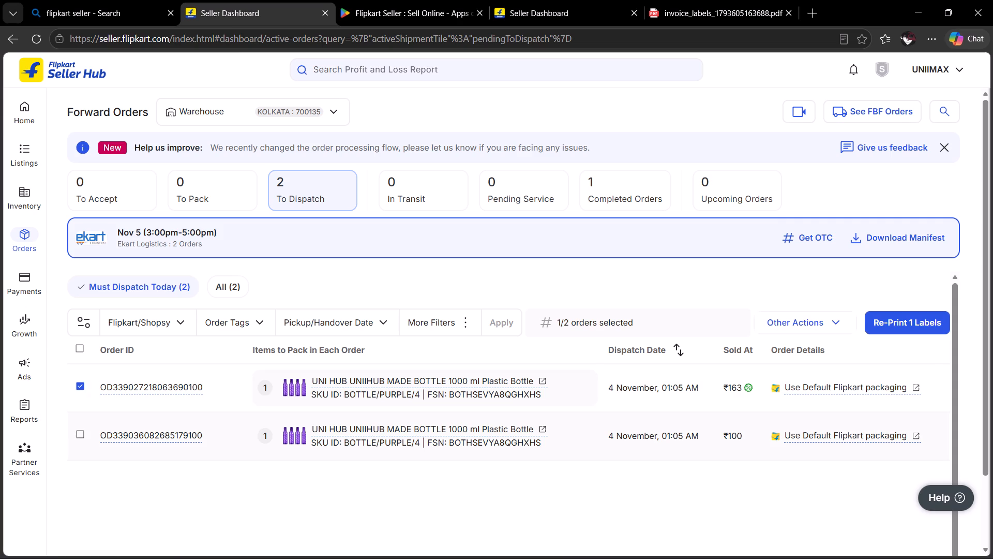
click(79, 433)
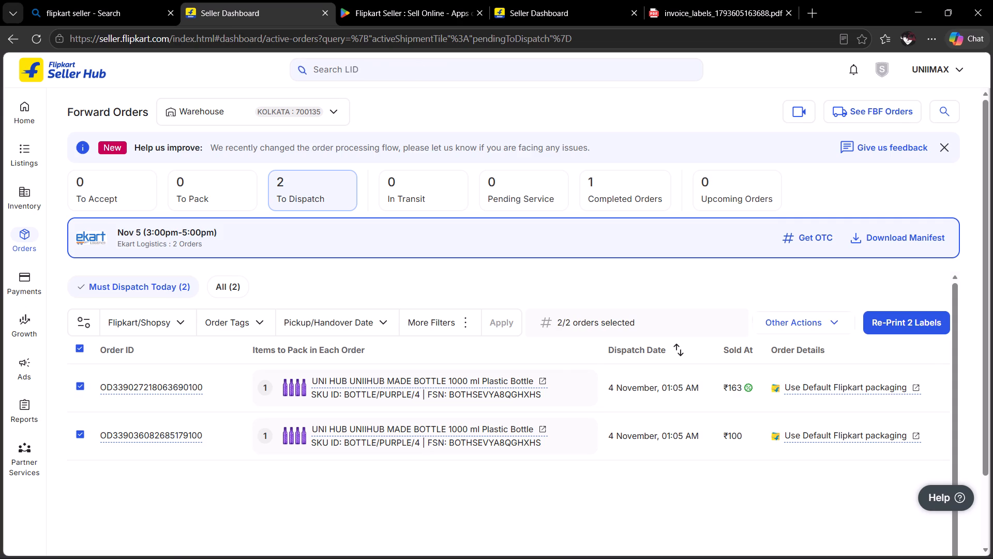
Check the Completed Orders and return to the orders under To Dispatch.
click(607, 201)
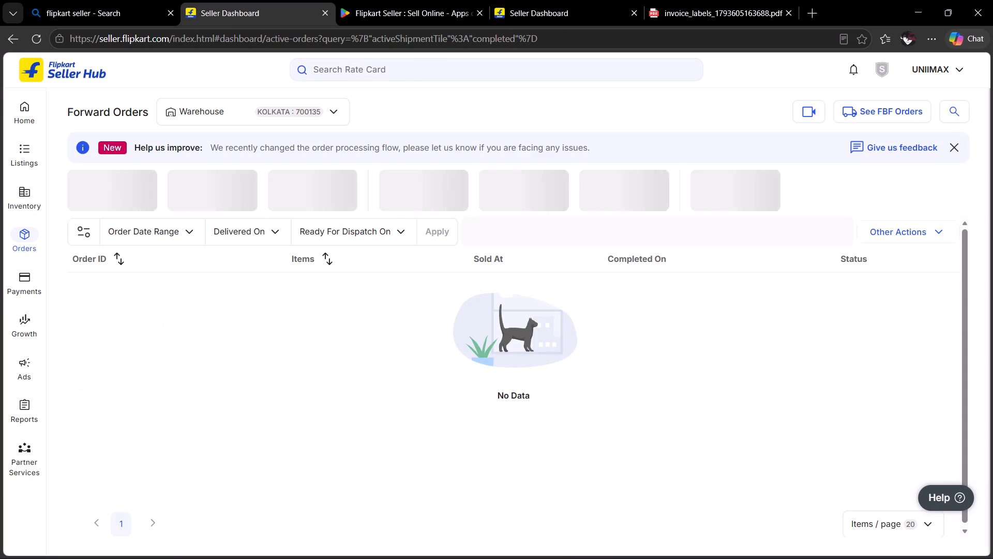
click(305, 210)
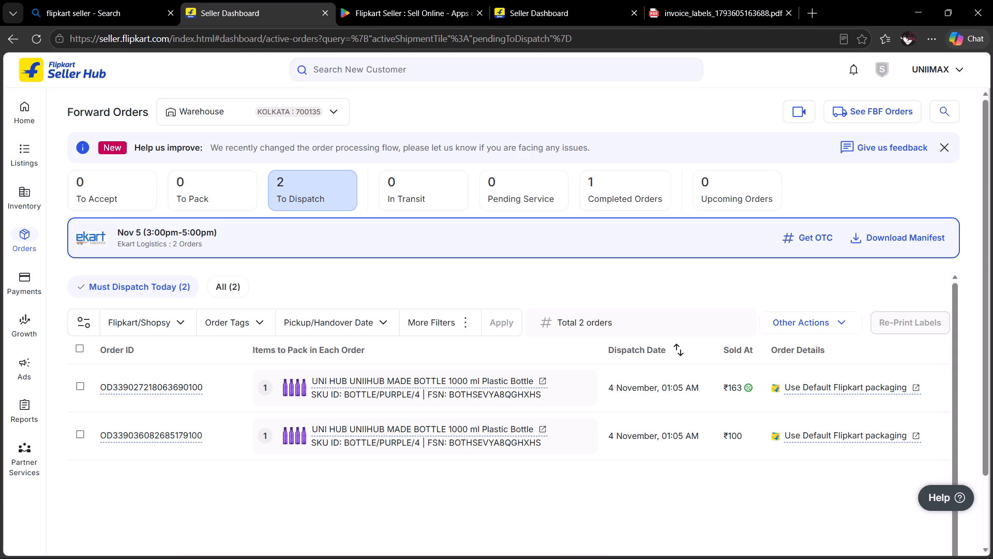
Go through the home page and the active listings to the Listing Creation page for adding new listings.
click(29, 112)
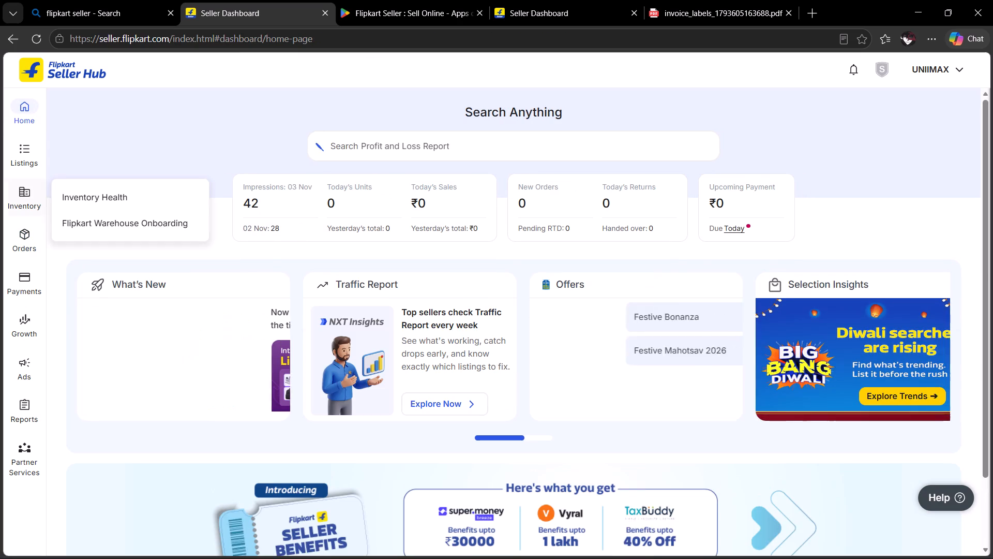
click(18, 158)
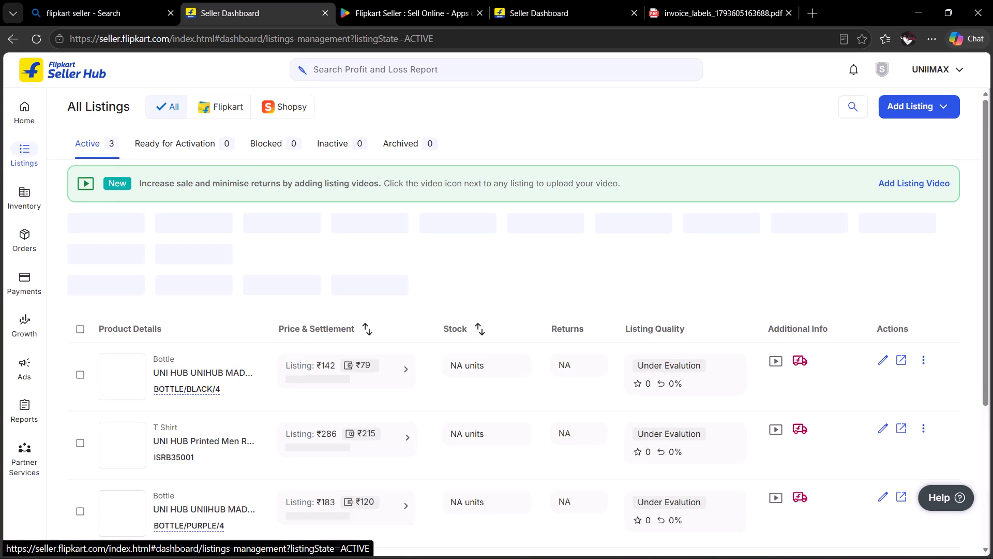
click(83, 158)
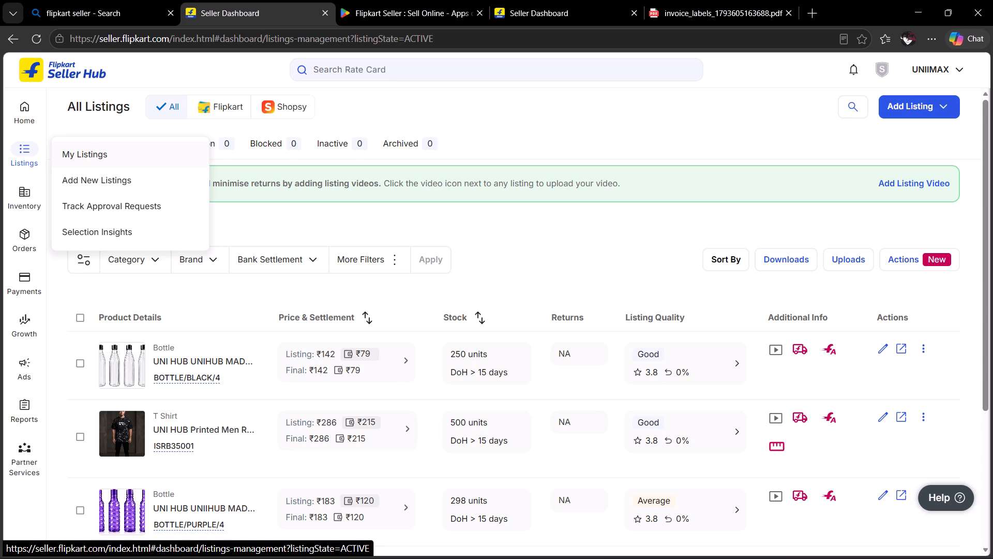
click(100, 181)
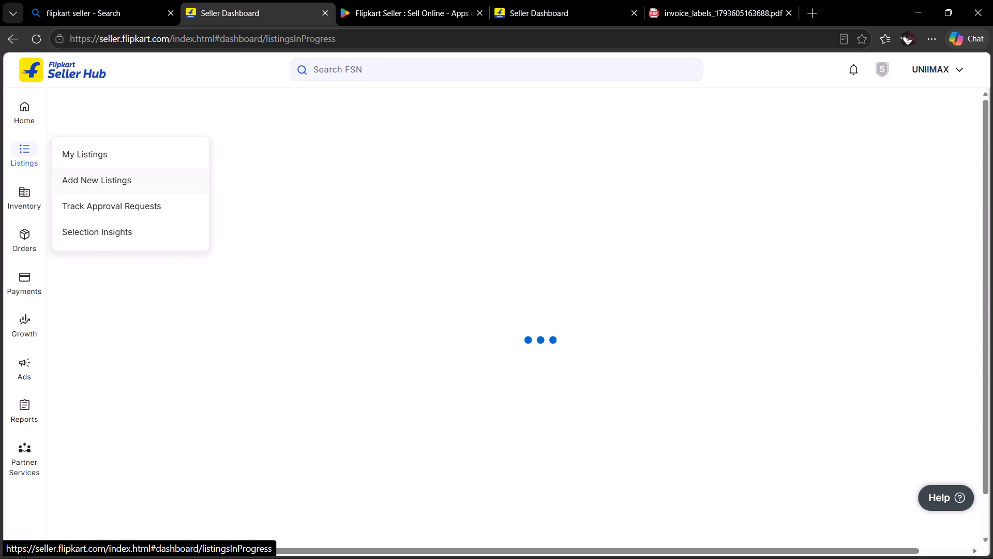
click(259, 231)
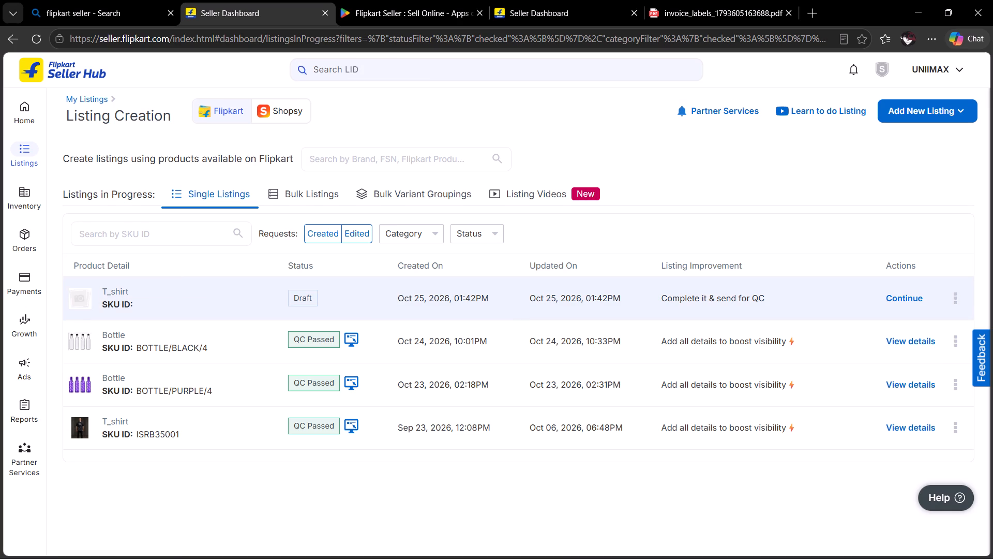
Open the draft T_shirt listing, view its issues, and return to the listings in progress.
click(911, 297)
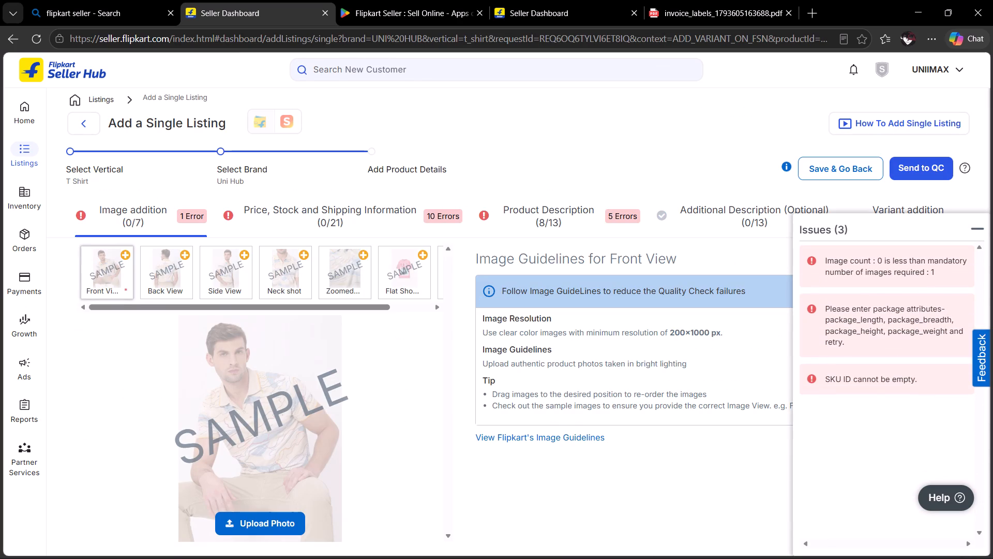
click(89, 120)
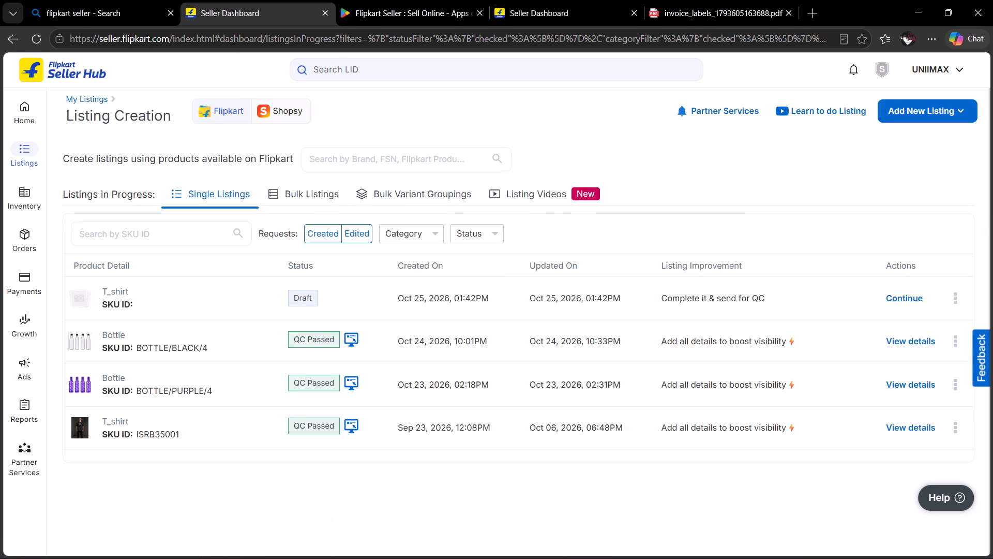
Show the Shopsy listings in progress and open the F1NG3RS73PR listing to fix its errors.
click(277, 120)
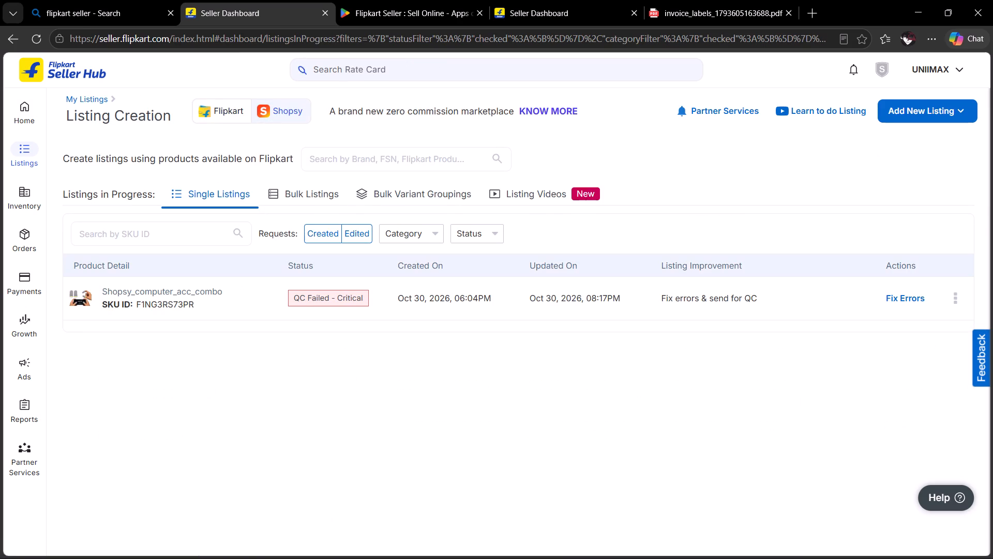
drag(913, 288, 913, 292)
click(913, 292)
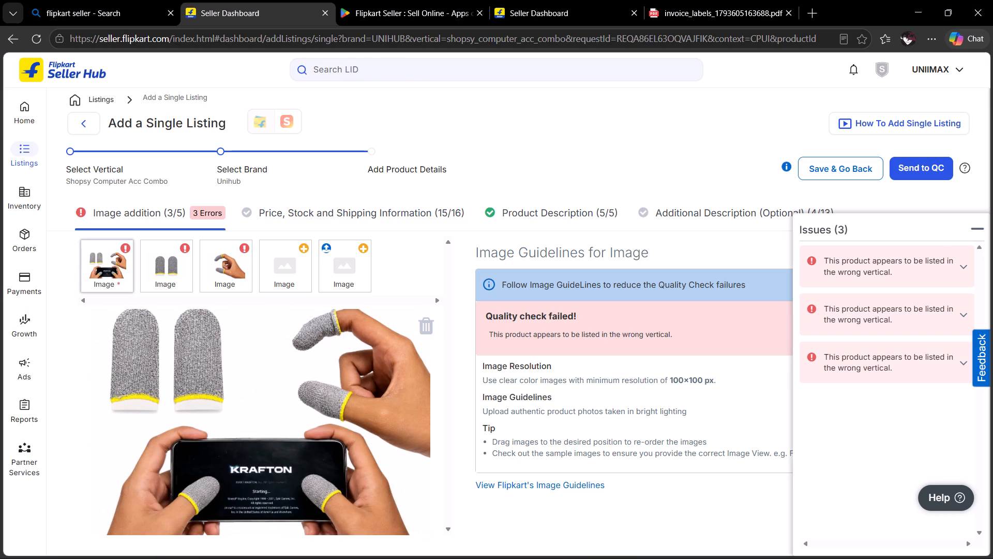
Look at the listing's price, stock and shipping information and return to its images.
click(461, 185)
click(236, 170)
click(305, 202)
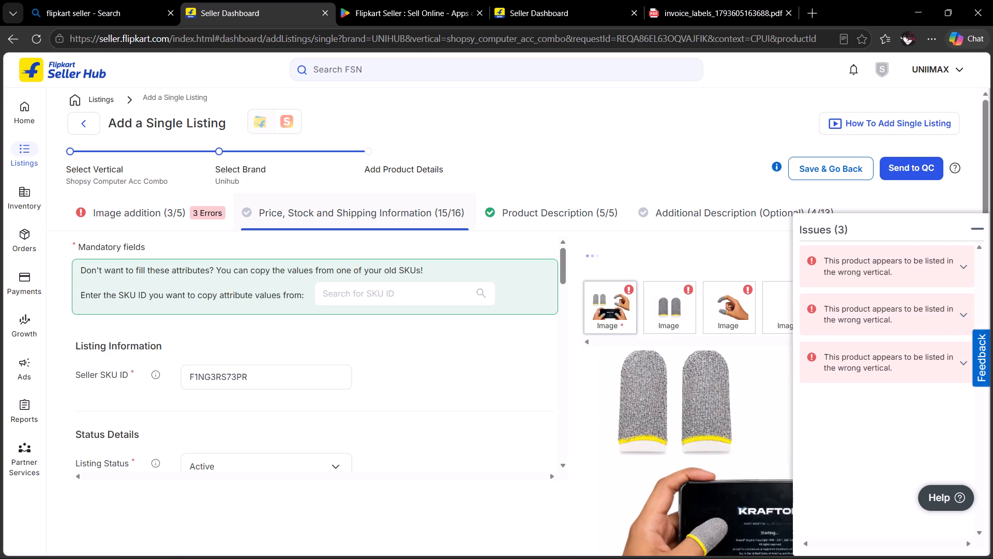
click(137, 224)
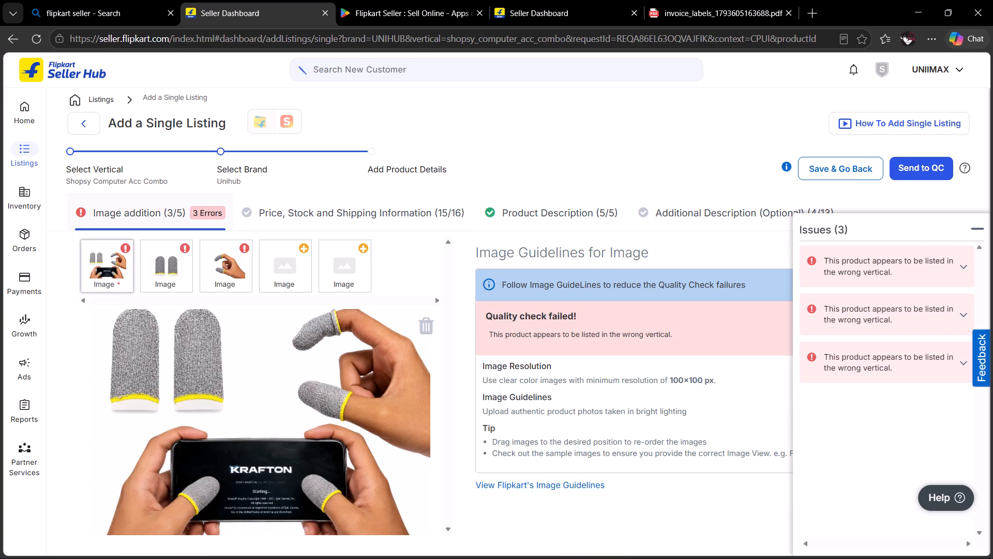
Move the photo of the two finger sleeves into the first image slot.
click(163, 272)
drag(163, 272, 100, 271)
click(100, 271)
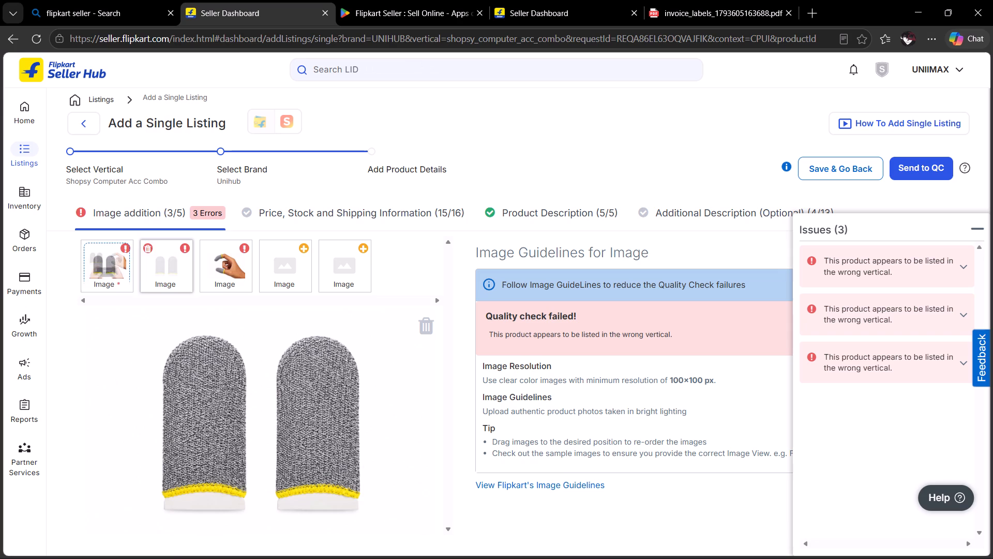
Remove the combined photo with the phone and finger sleeves from the second image slot.
click(177, 285)
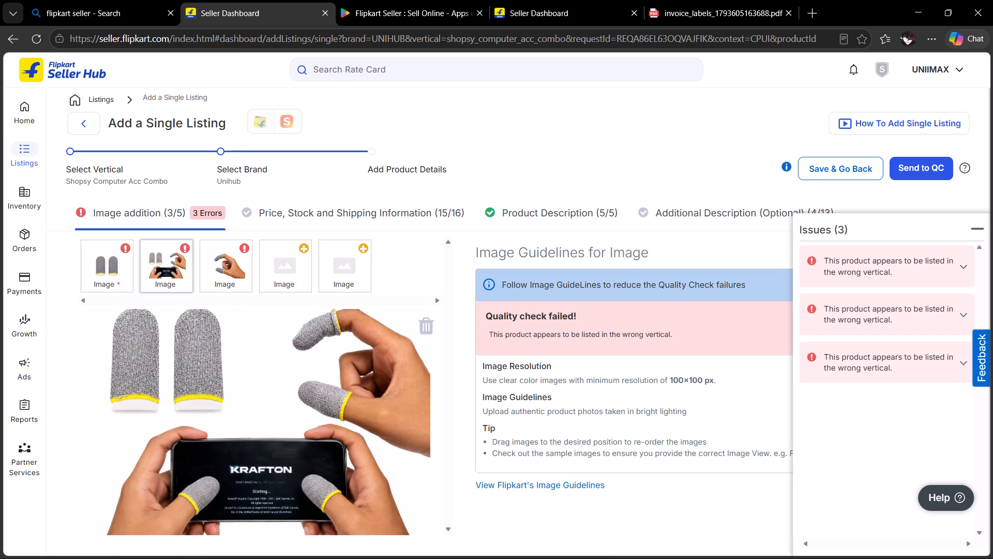
click(424, 333)
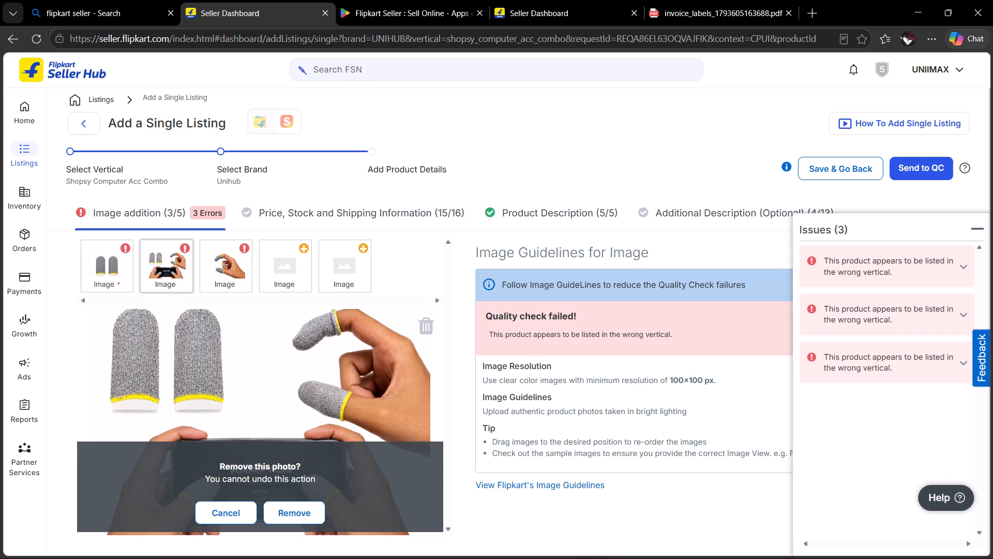
click(292, 509)
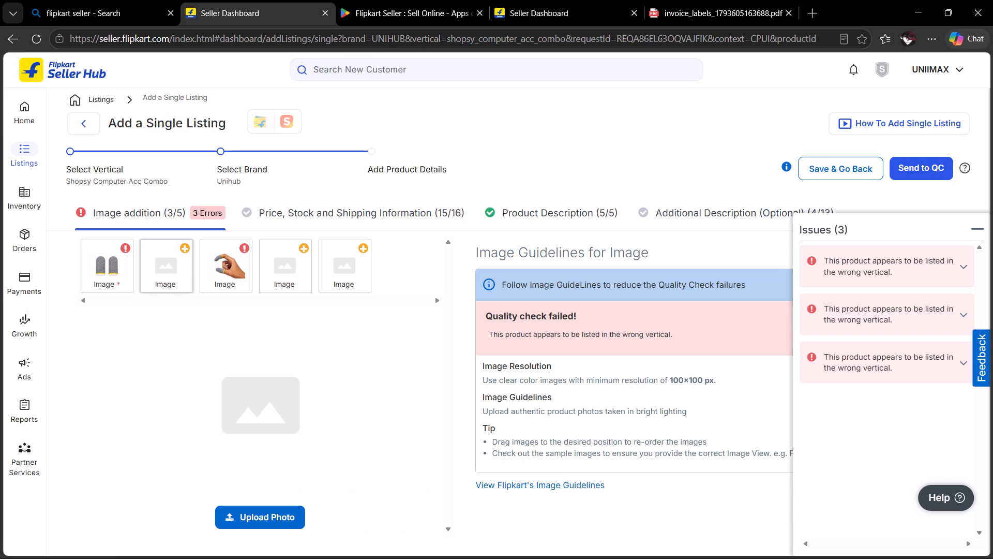
Move the photo of the hand wearing finger sleeves into the second image slot and check the emptied third slot.
drag(146, 293, 205, 271)
drag(205, 271, 171, 271)
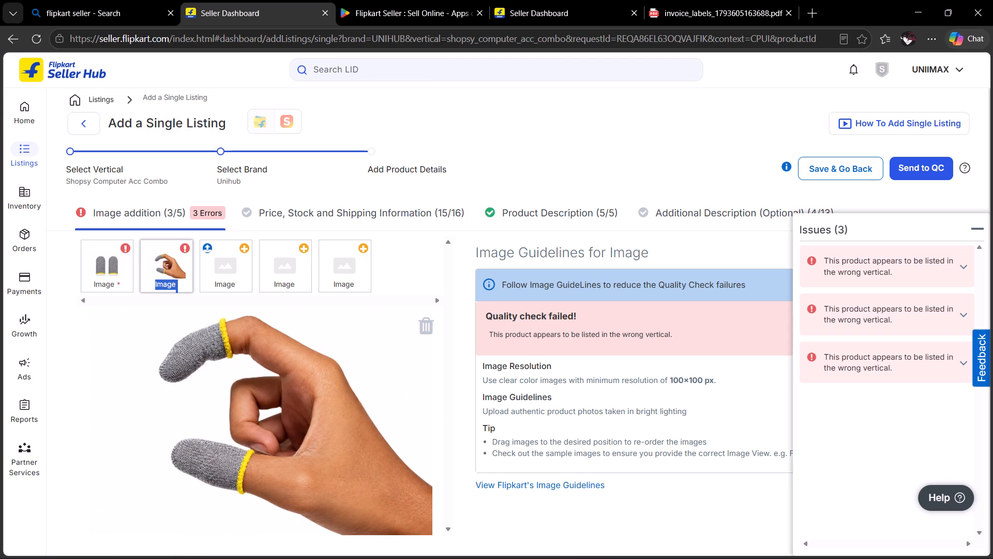
click(227, 266)
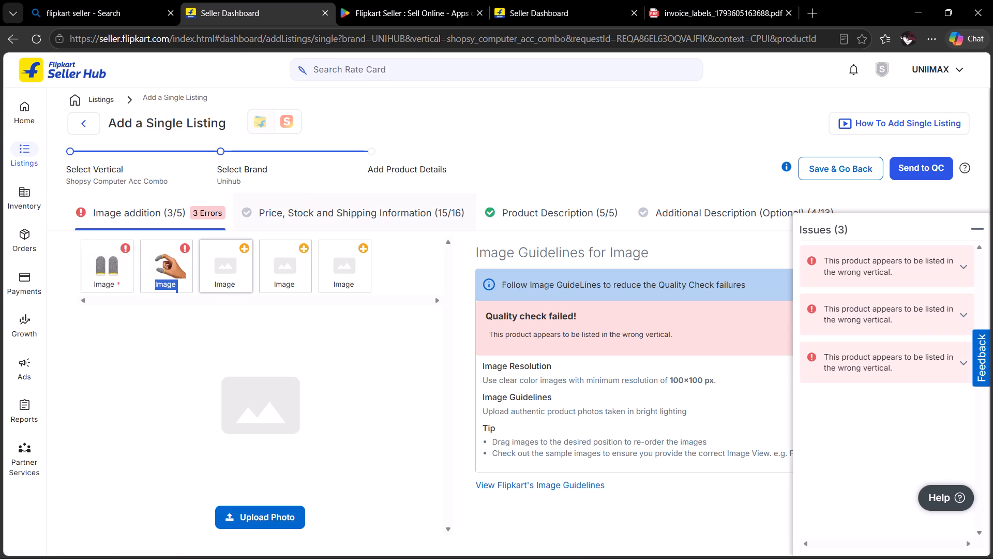
Save the image changes by switching to the price, stock and shipping information, rechecking the images in between.
click(317, 220)
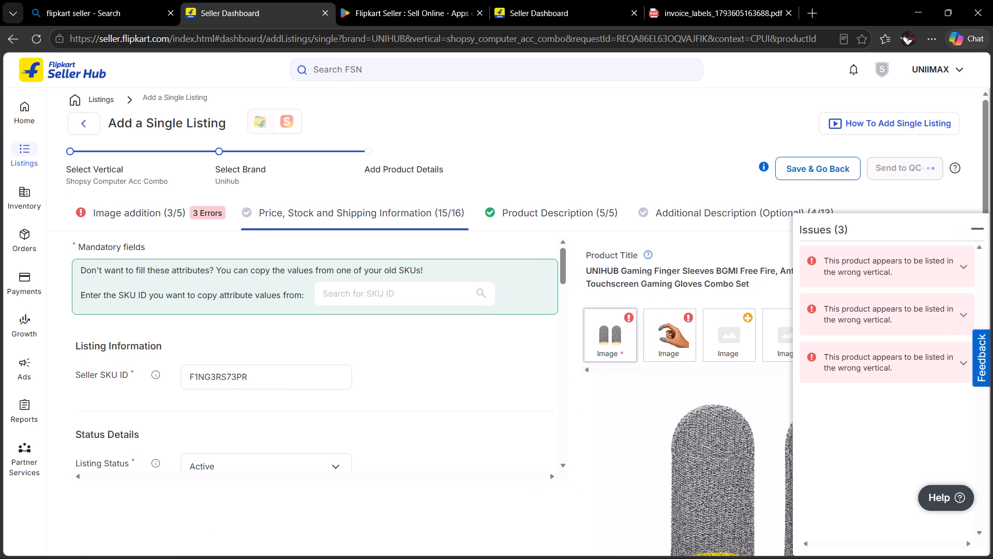
click(168, 222)
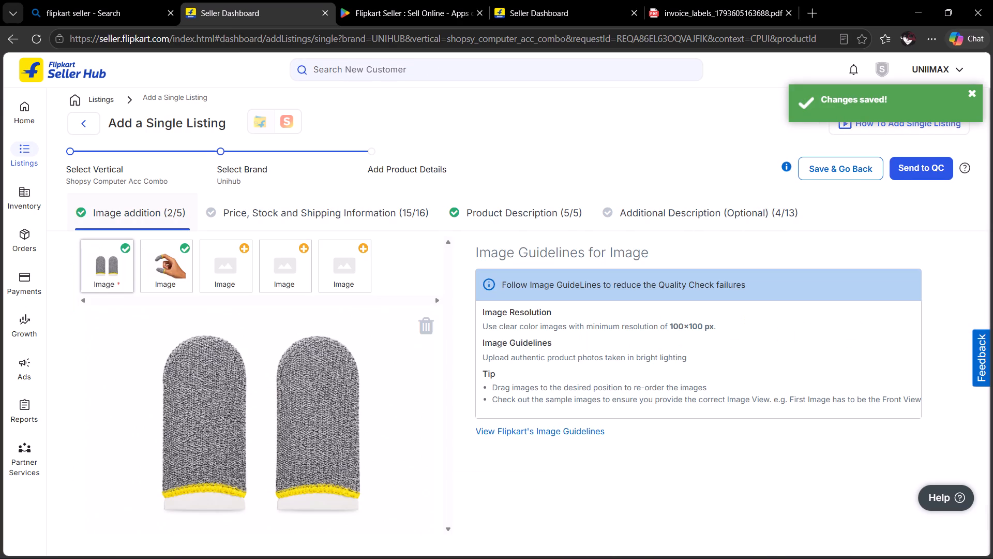
click(256, 215)
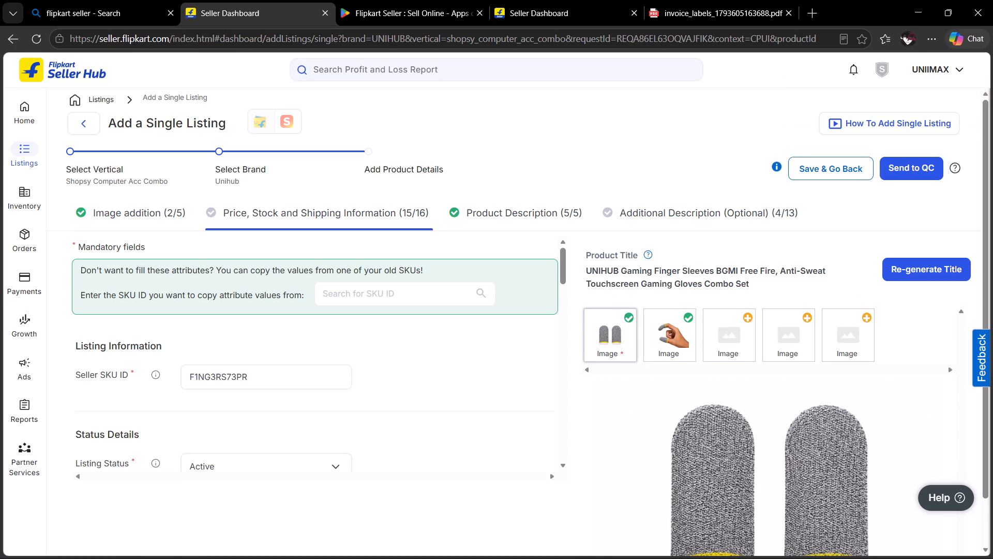
Send the edited F1NG3RS73PR listing to quality check and display the Shopsy listings in progress.
click(900, 162)
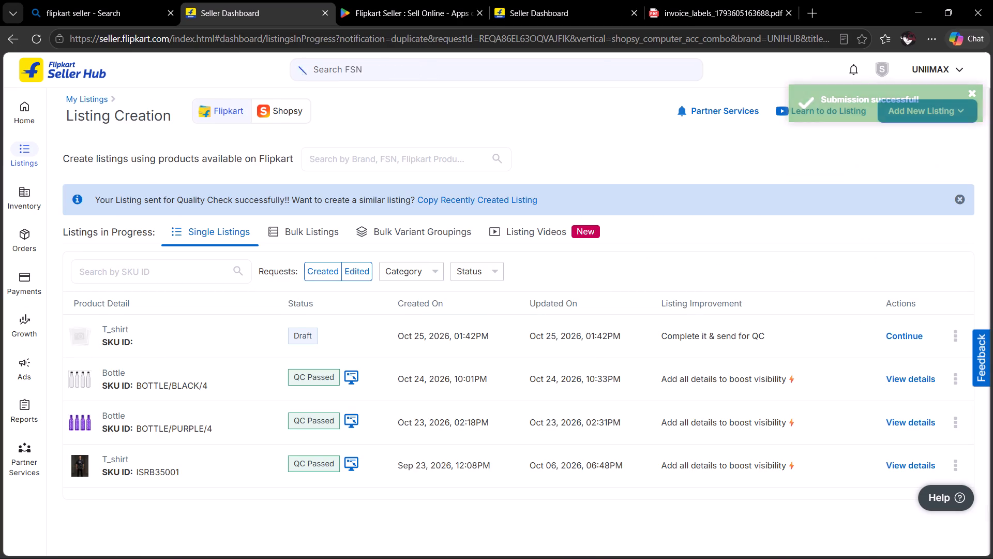
click(268, 119)
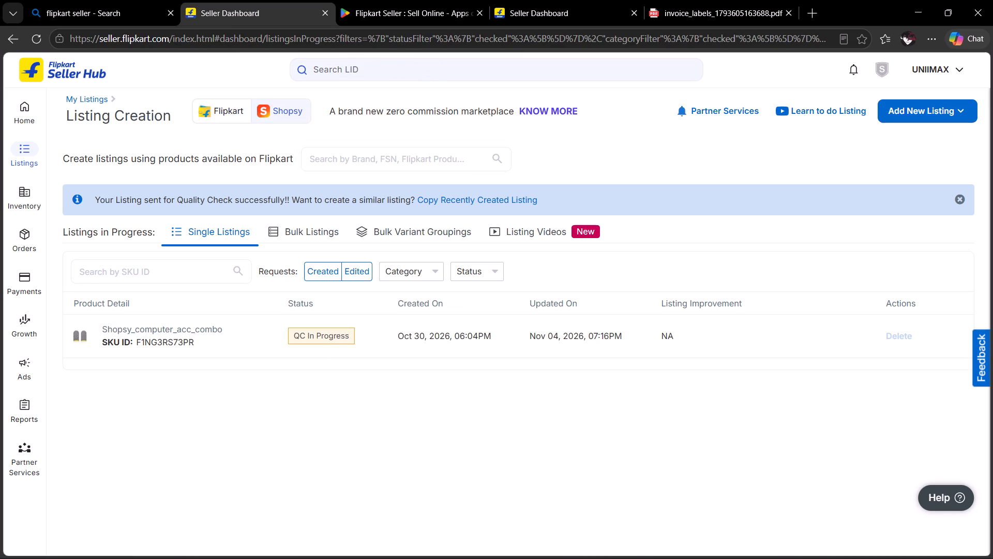
Examine the Shopsy listings by status, including active, ready for activation, blocked and archived, reloading the page and comparing with Flipkart.
drag(44, 131, 99, 173)
click(38, 159)
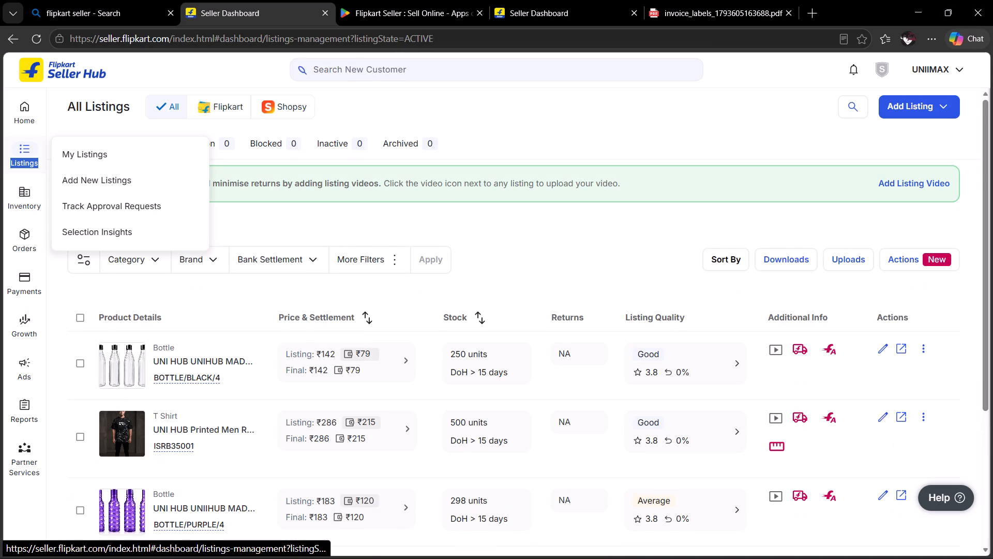
drag(312, 217, 285, 129)
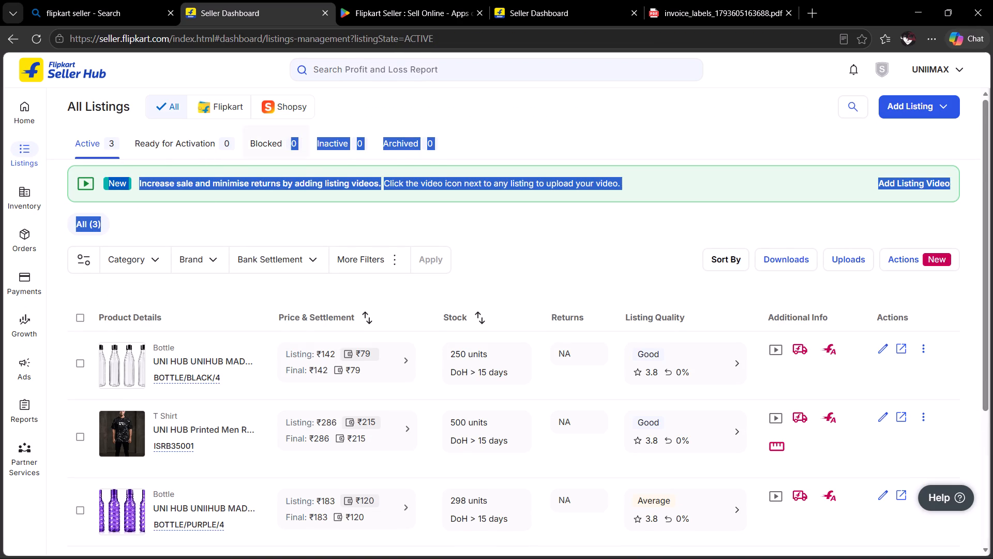
drag(285, 129, 413, 106)
drag(413, 106, 303, 107)
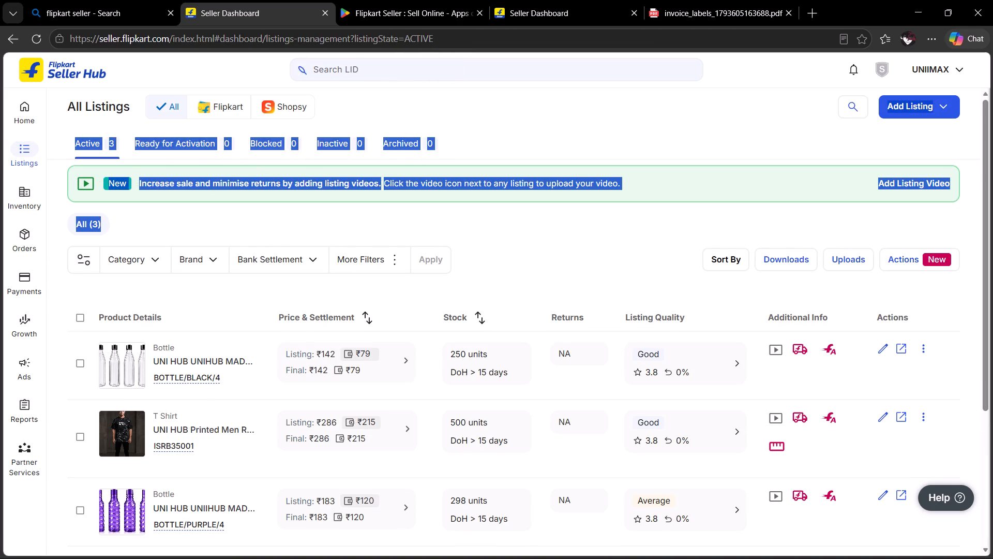
click(303, 107)
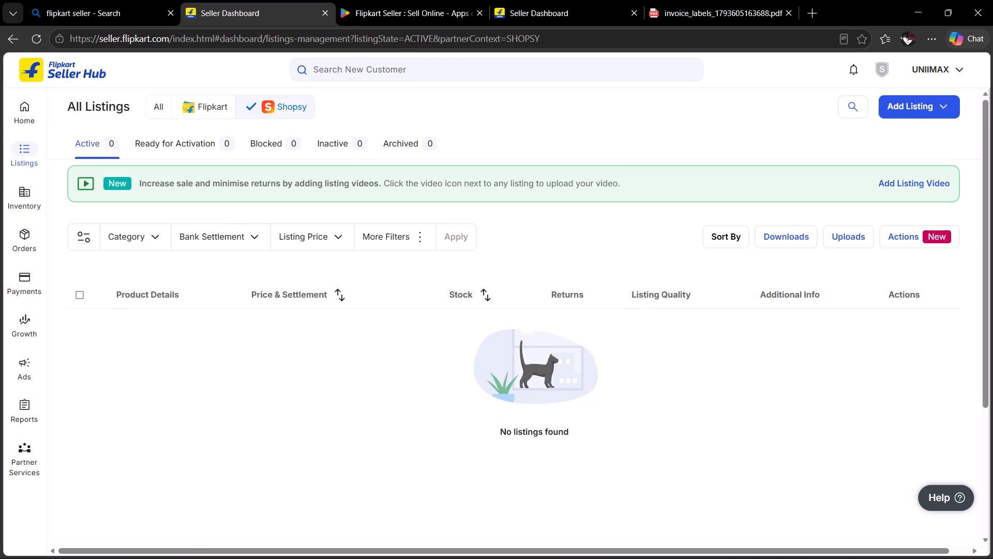
key(ctrl+r)
key(ctrl+r)
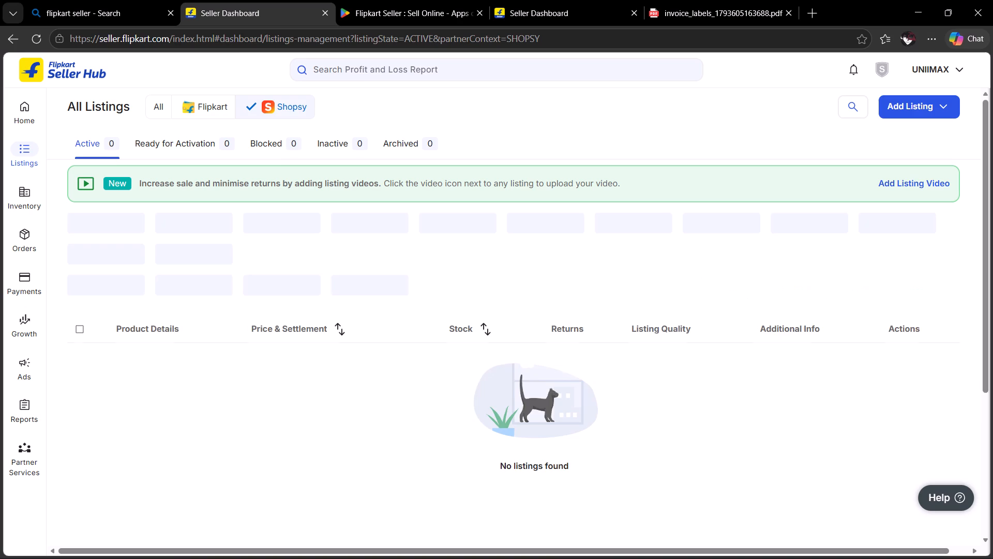
click(172, 146)
click(195, 117)
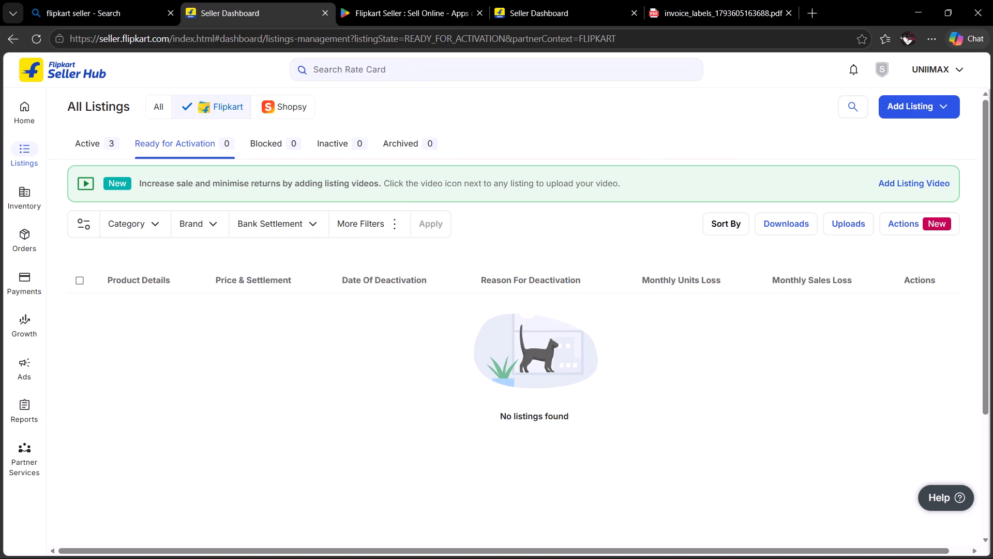
click(113, 139)
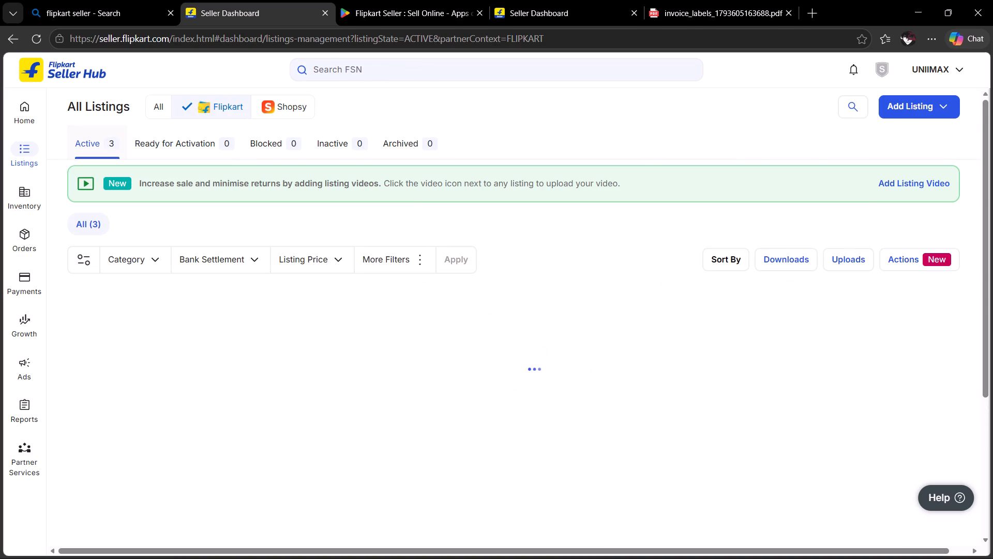
click(286, 110)
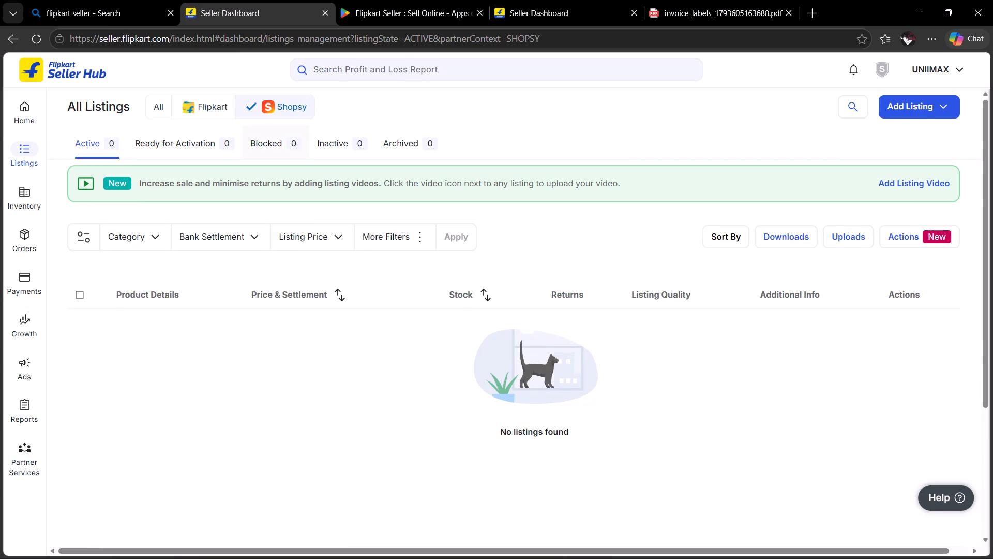
click(294, 154)
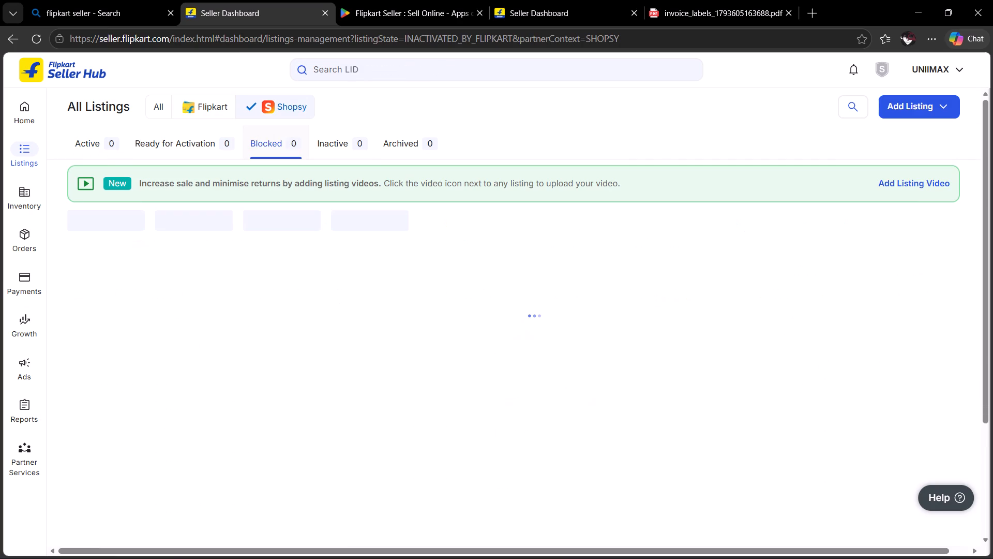
click(228, 150)
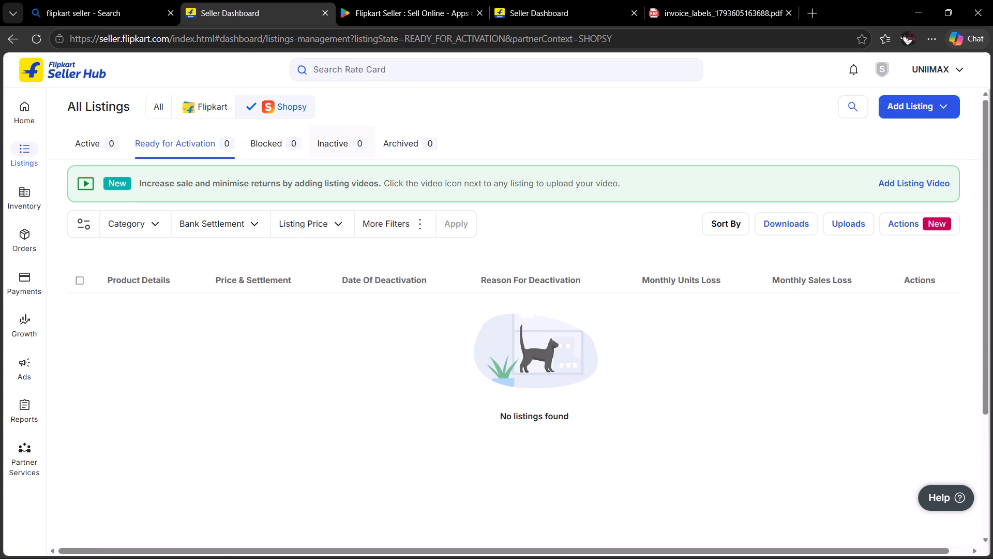
click(410, 145)
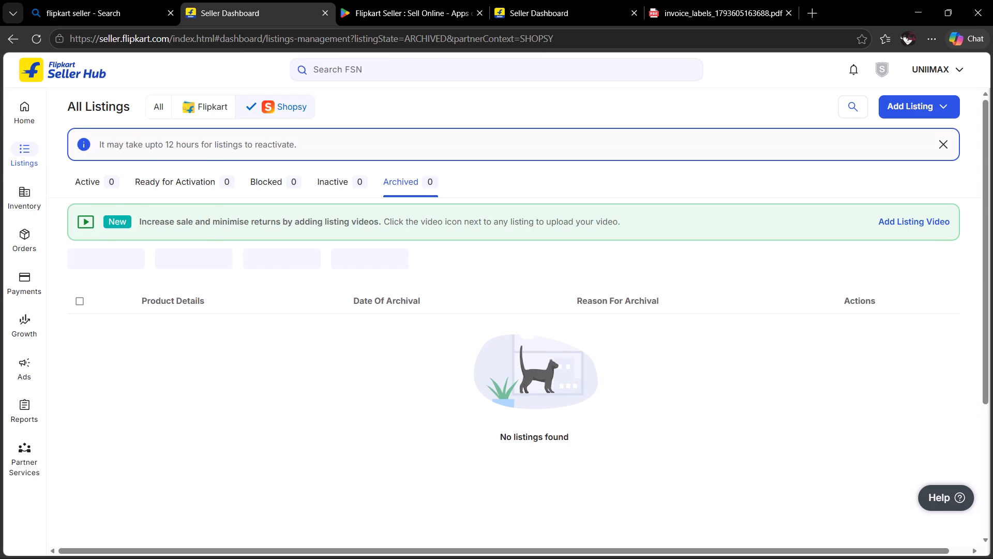
Return to the home dashboard and look over its sales, orders and payment summary.
drag(407, 116, 10, 160)
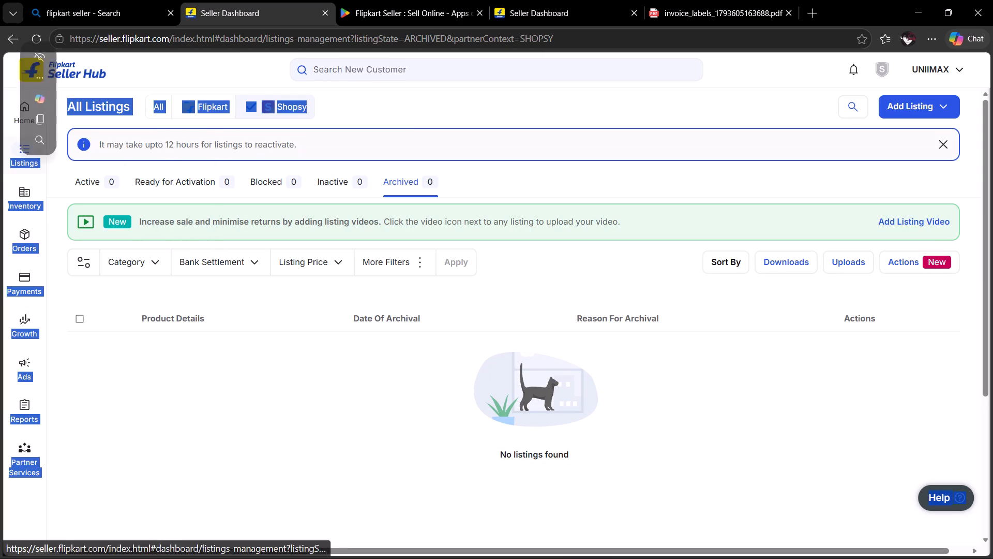
click(10, 149)
triple_click(28, 111)
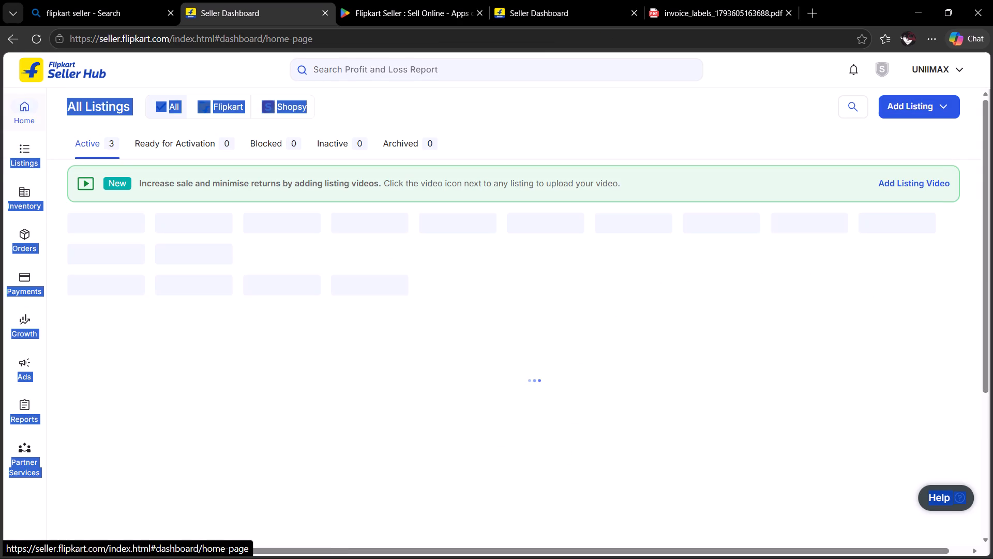
triple_click(28, 111)
click(28, 111)
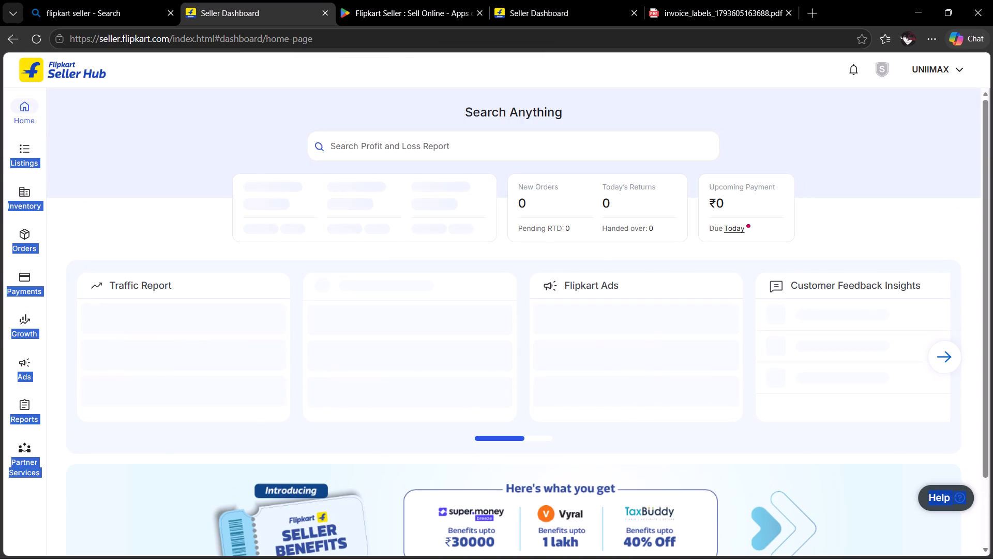
click(166, 148)
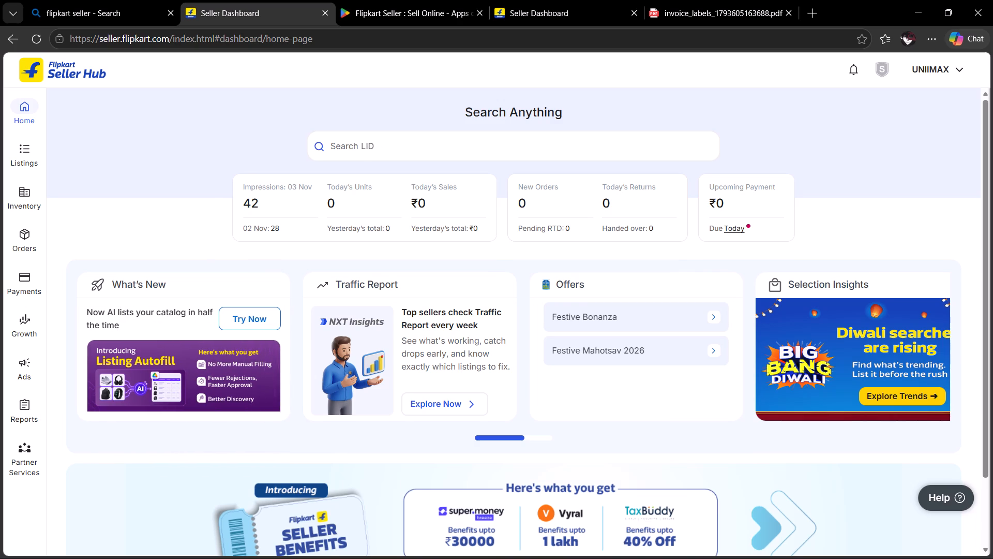
Look through all active listings and switch to the inactive ones.
click(33, 153)
click(33, 153)
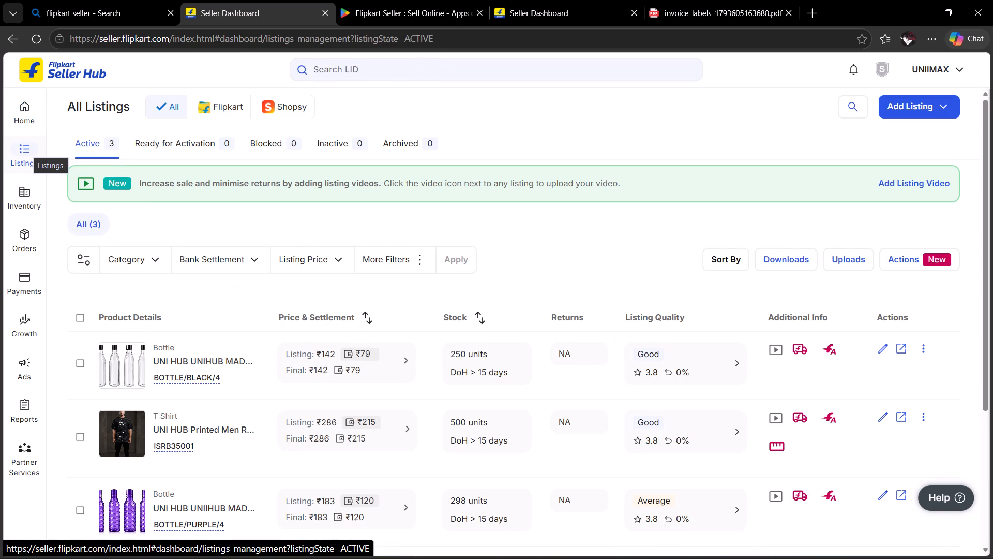
click(26, 148)
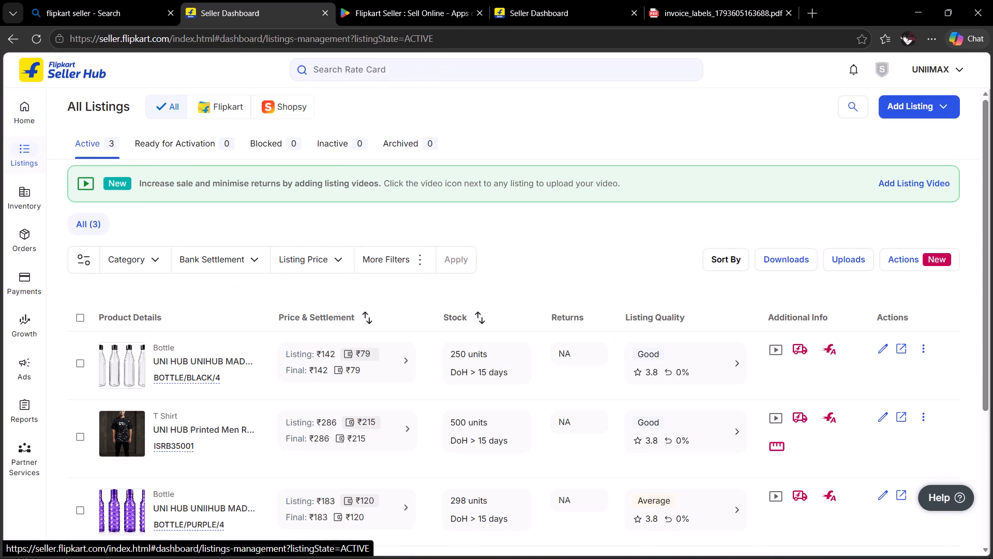
right_click(26, 148)
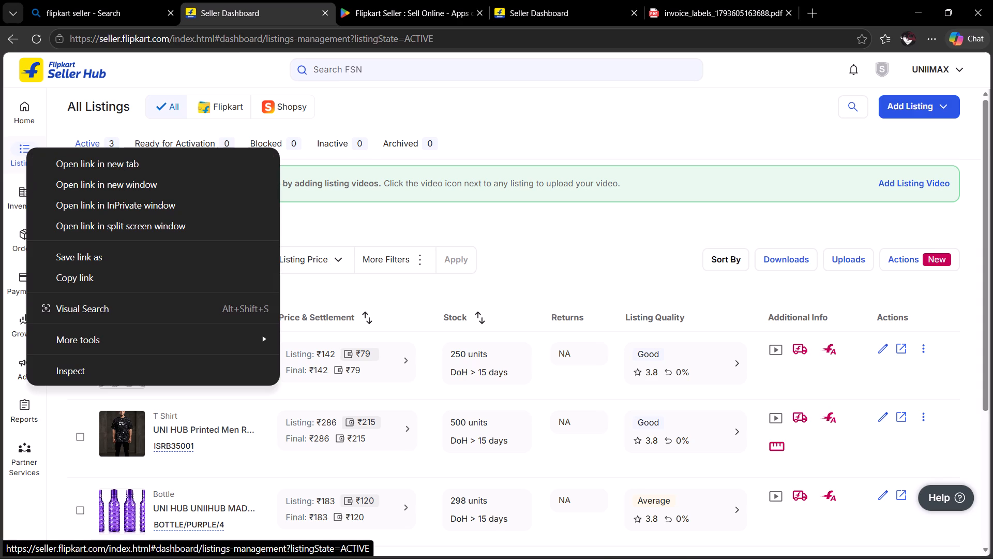
click(337, 133)
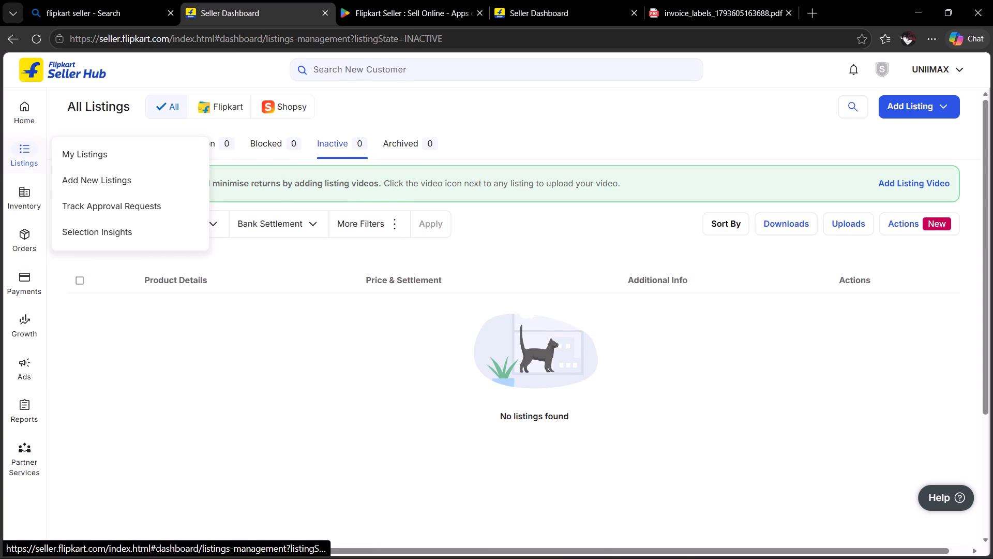
Open the listing creation overview and examine the status of the single listings in progress.
click(93, 183)
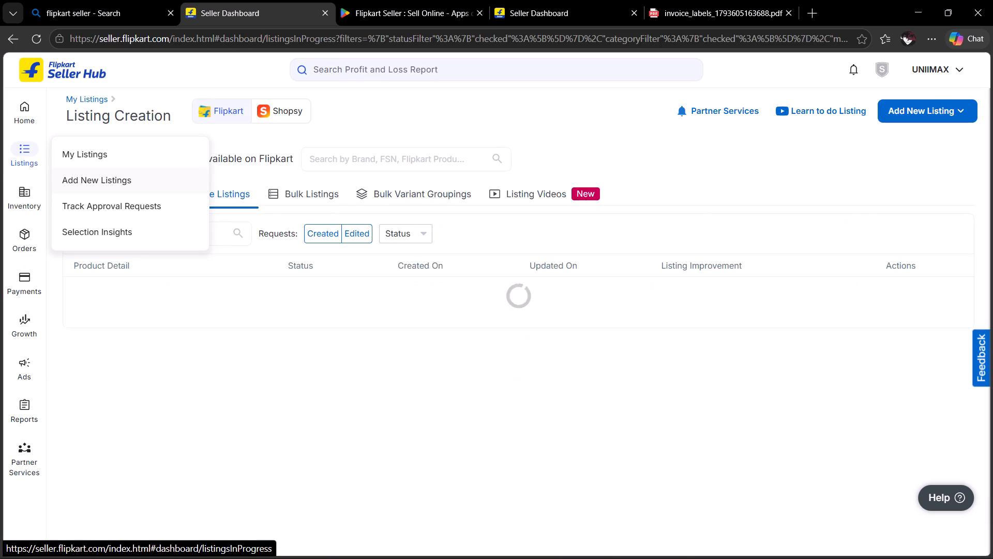
click(93, 183)
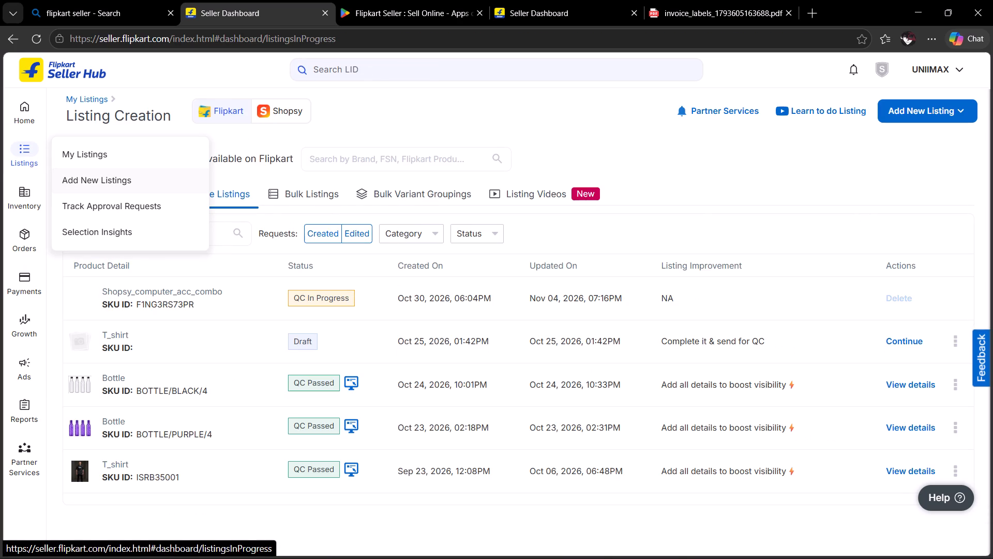
click(93, 183)
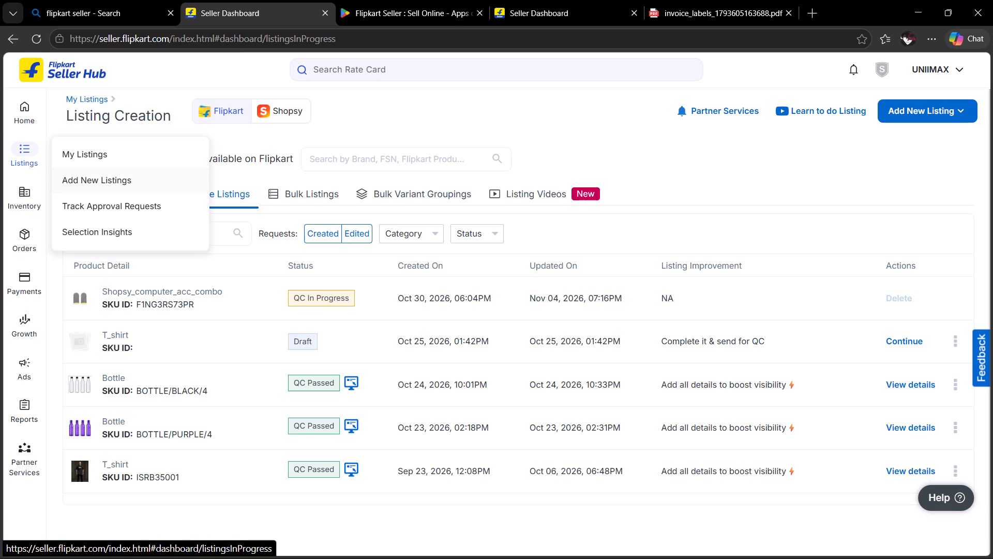
triple_click(93, 183)
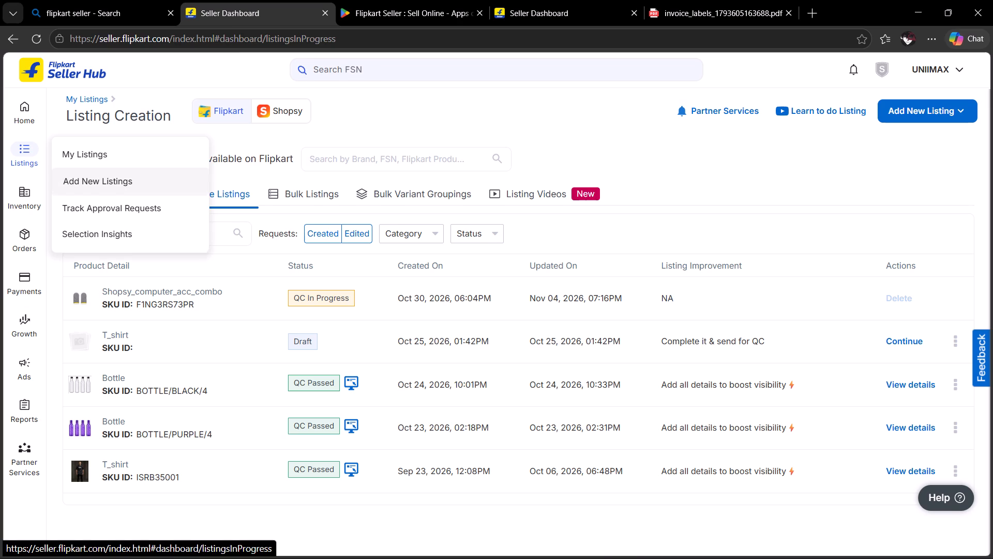
triple_click(93, 183)
click(93, 183)
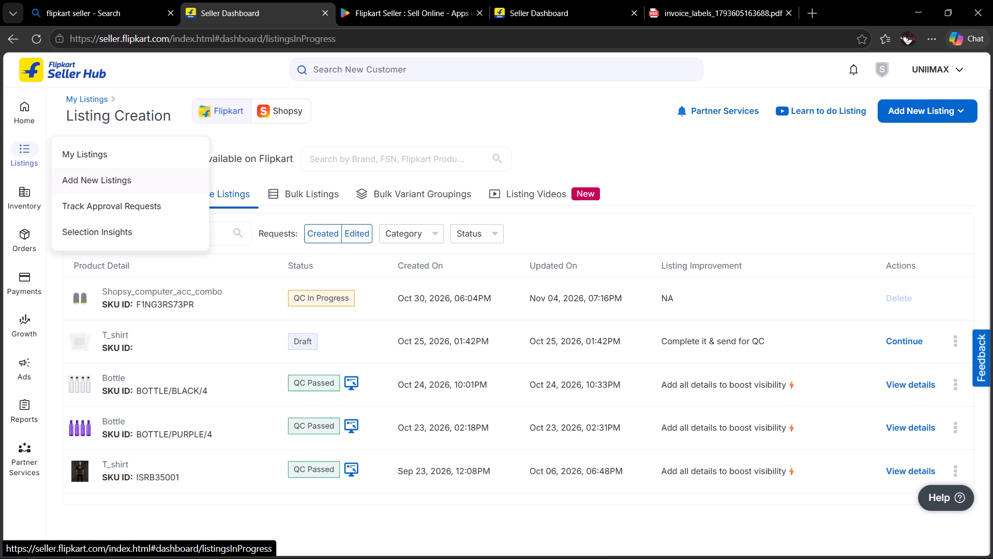
click(93, 183)
click(93, 183)
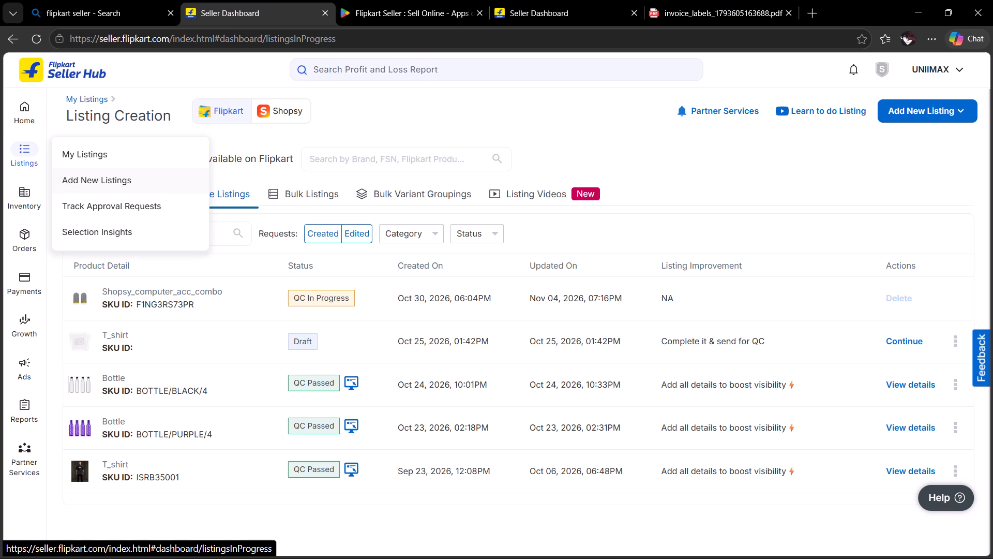
click(93, 183)
click(681, 101)
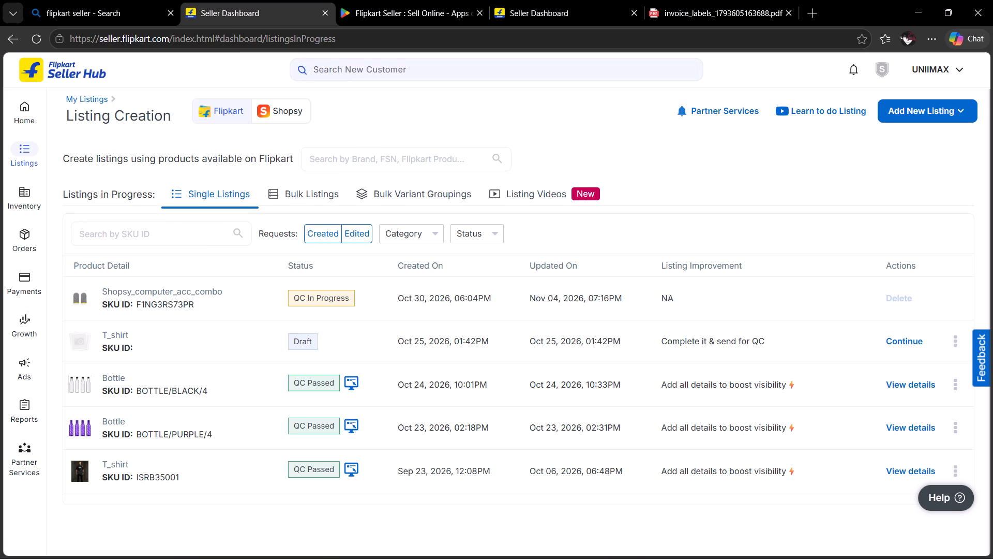
Start a new single listing and set its marketplace to Shopsy.
click(909, 100)
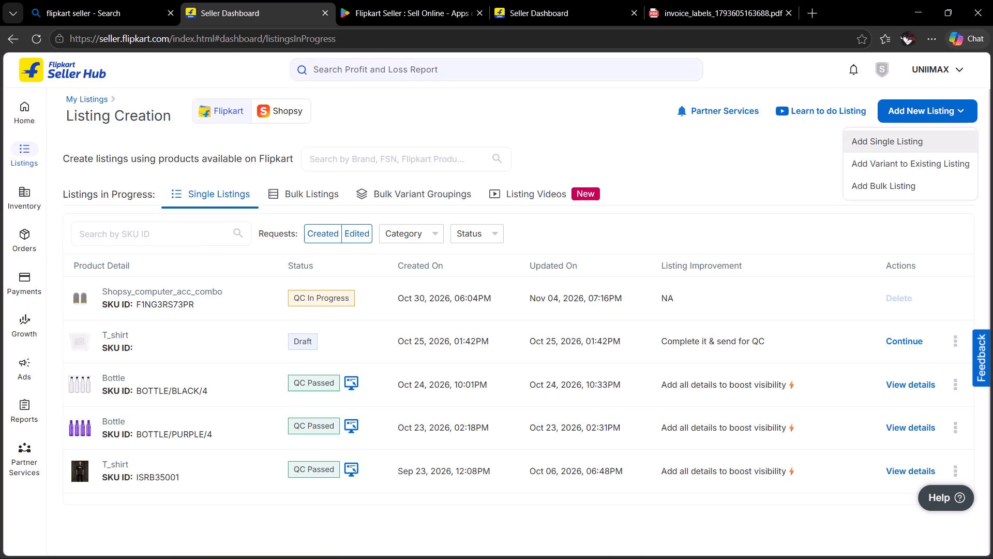
click(892, 147)
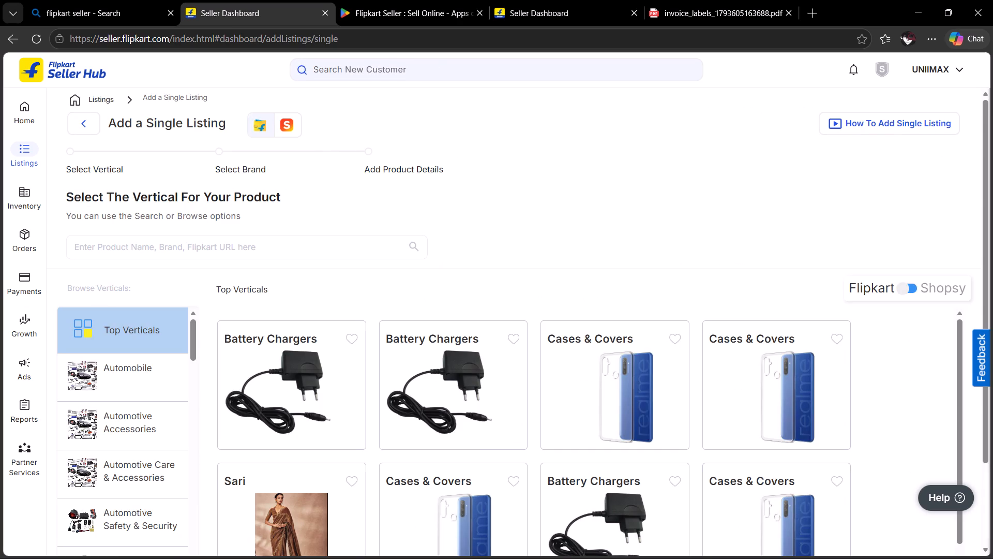
click(291, 133)
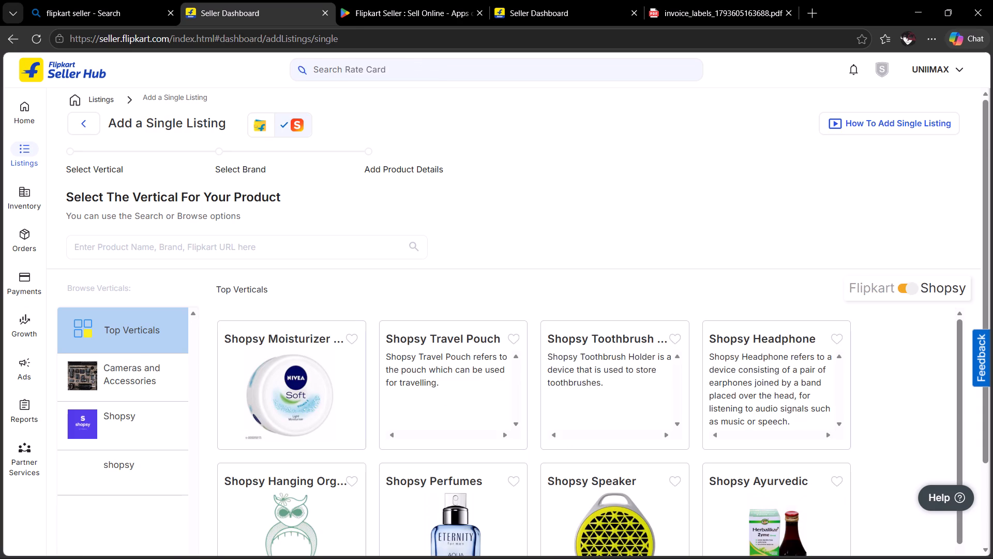
Search the verticals for RICE LIGHT and select Shopsy / Festival Supplies / Shopsy Rice Light.
scroll(335, 219, down, 3)
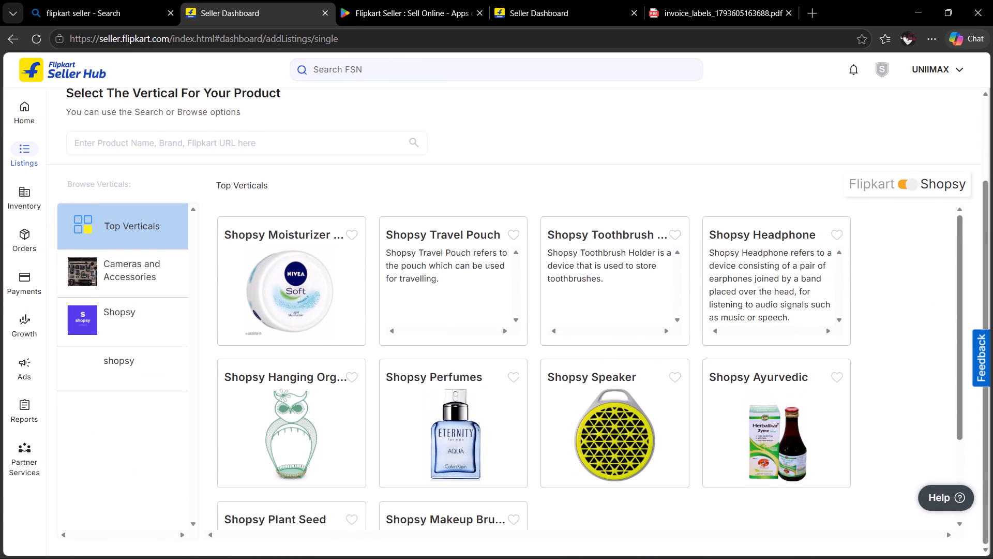
click(113, 313)
click(113, 313)
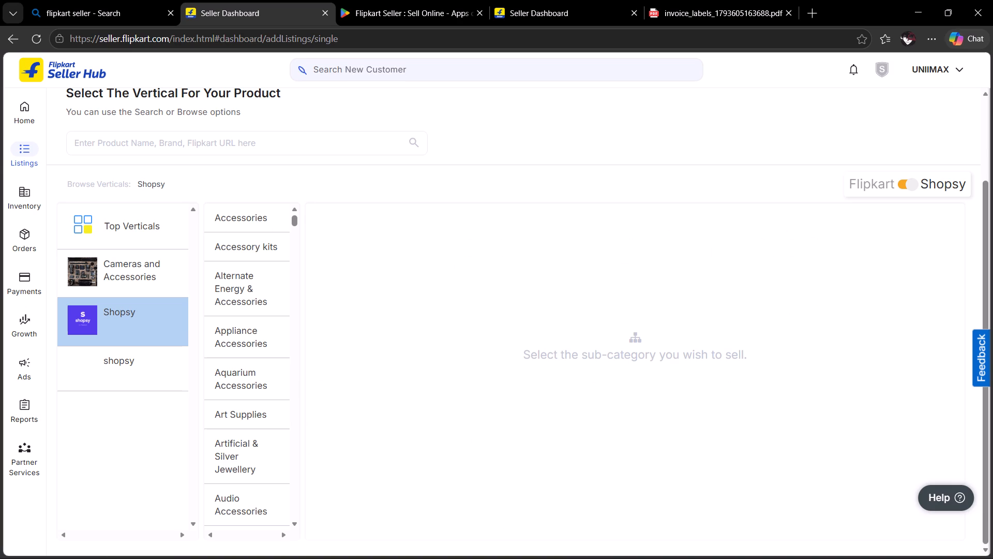
click(276, 147)
text(RI)
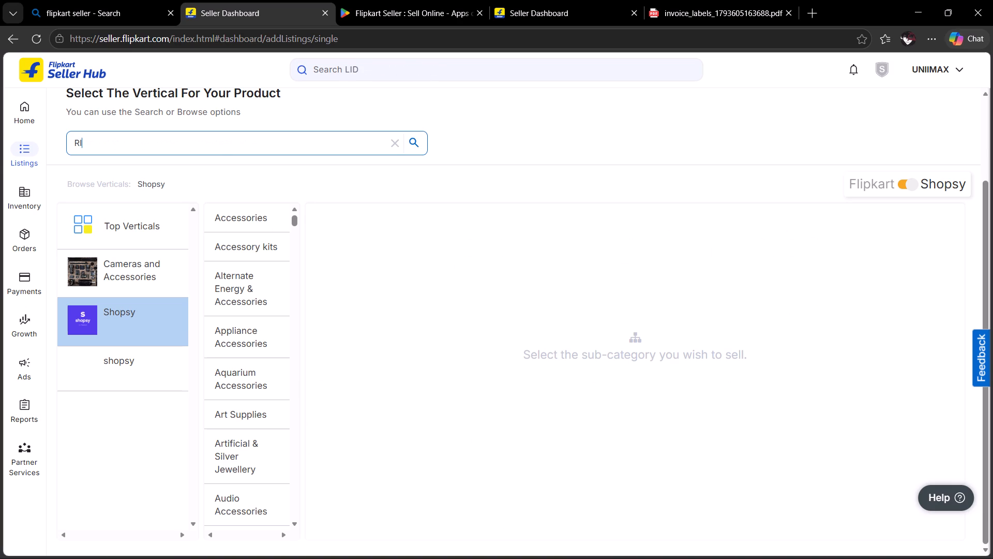
text(CE)
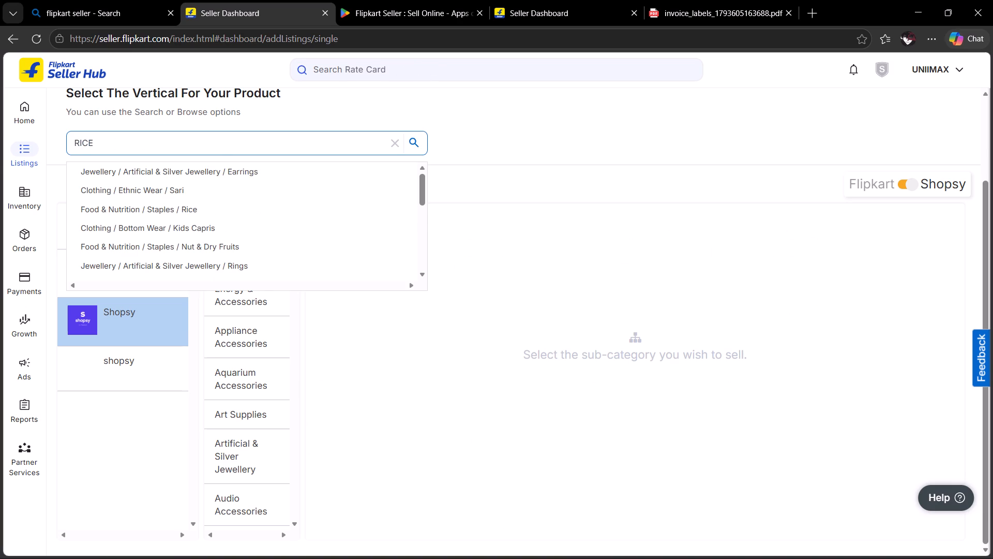
key(space)
text(LIGHT)
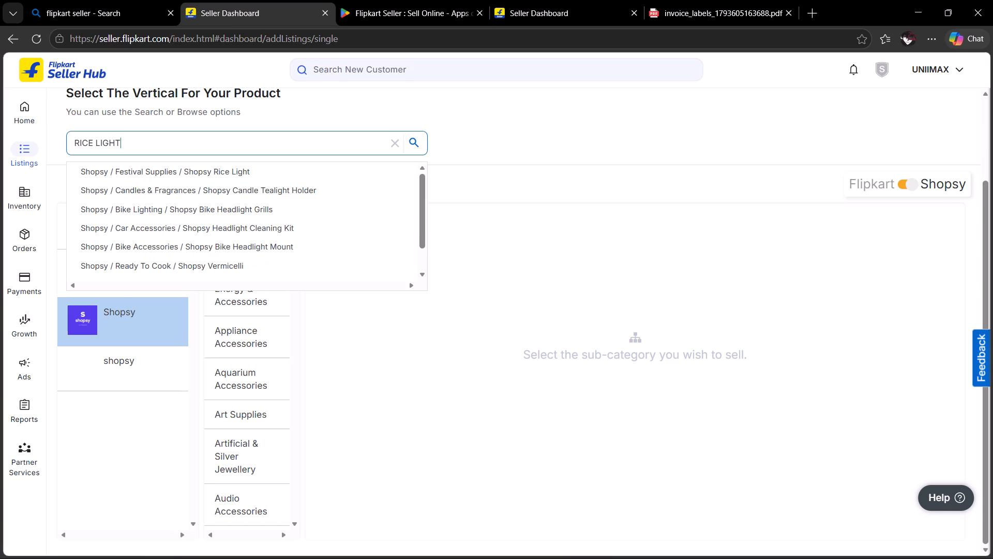
click(182, 173)
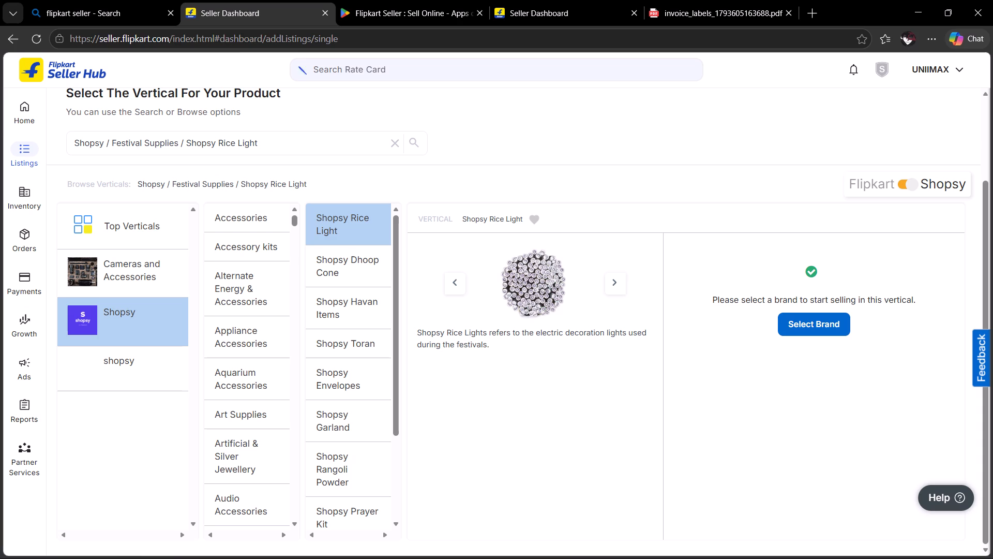
Proceed to brand selection, check the brand UNIMAX and create a new listing under it.
click(821, 334)
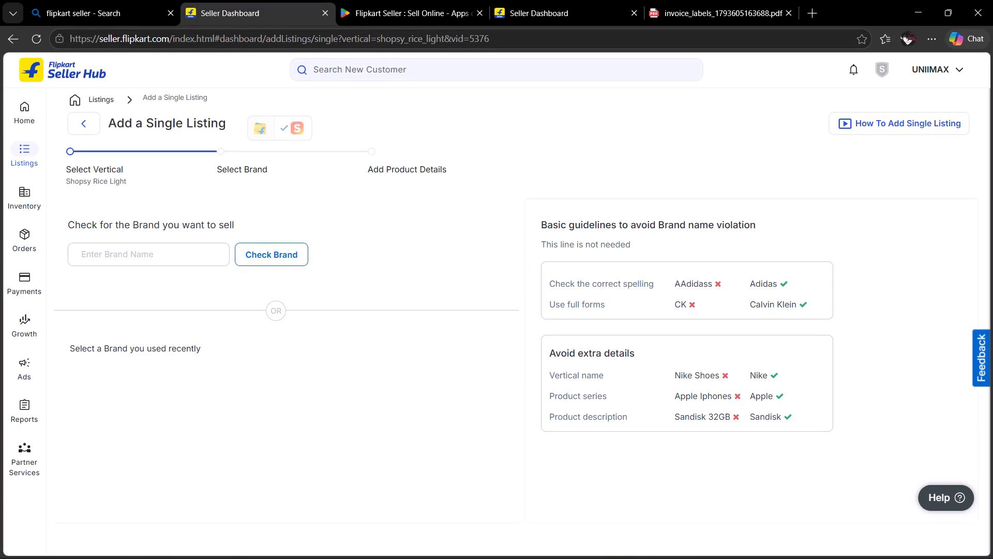
click(163, 266)
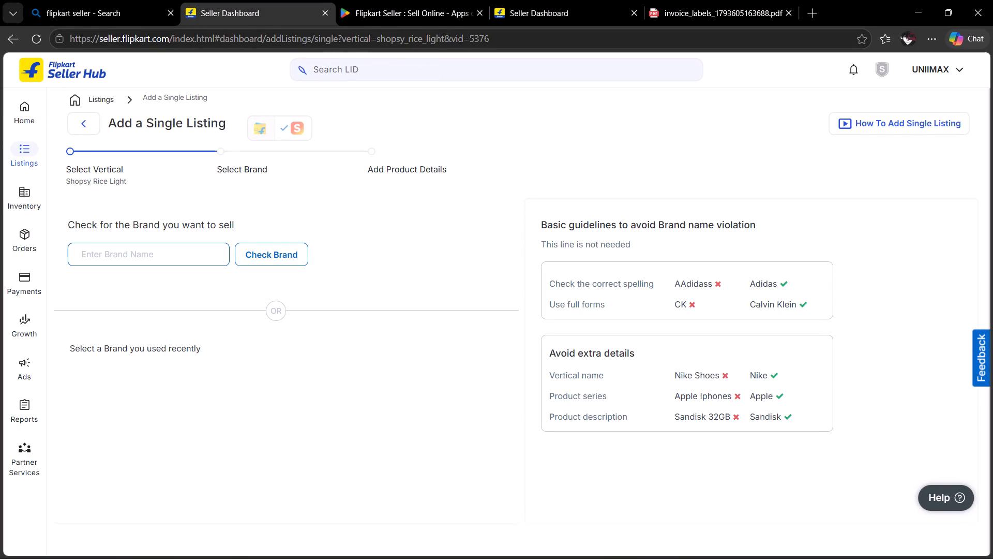
text(UNIMAX)
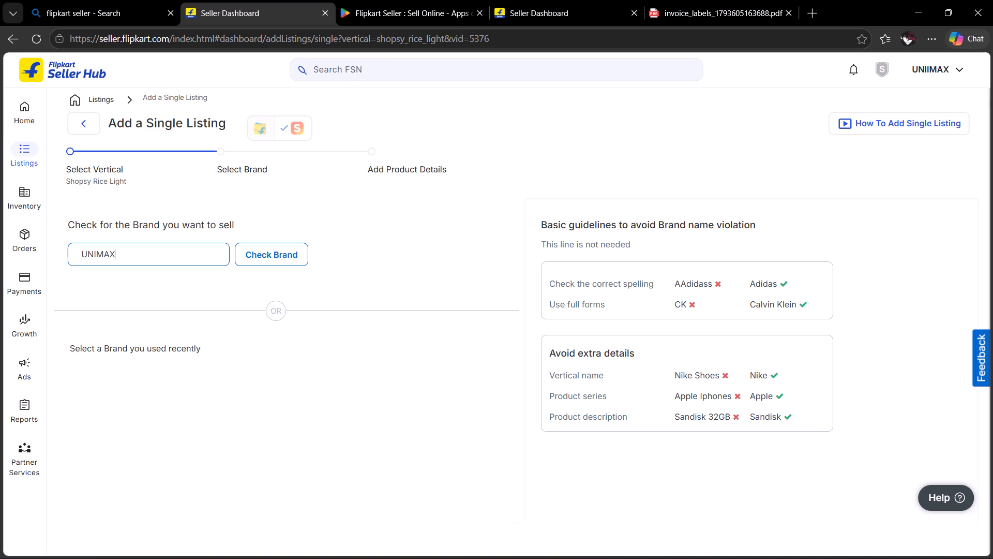
click(259, 259)
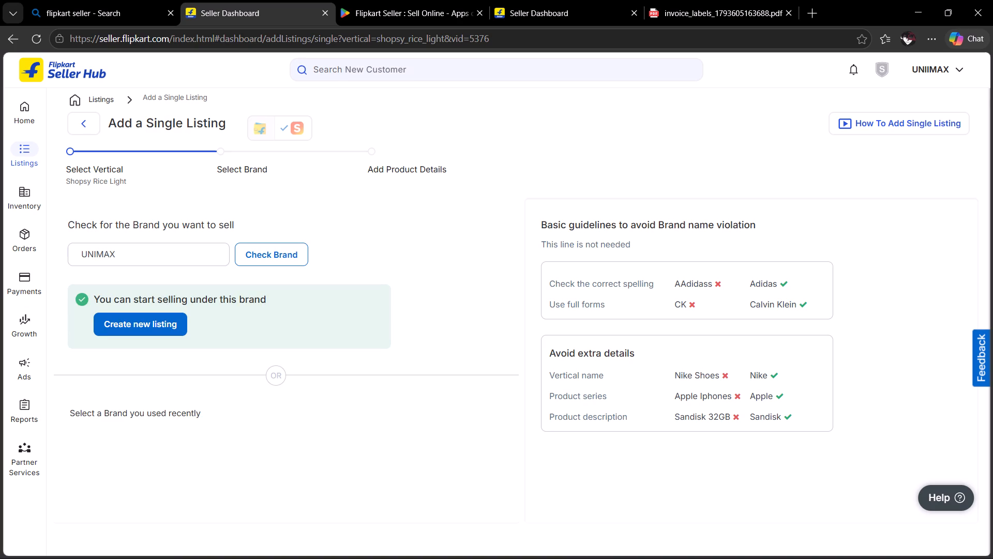
click(168, 329)
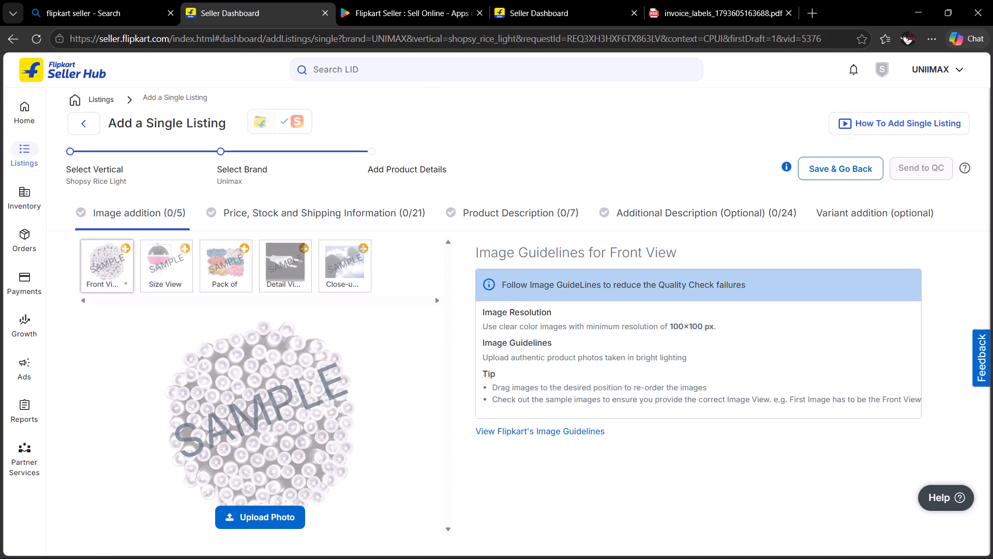
Upload the Gallery screenshot of the glowing rice lights as the listing's Front View image.
scroll(168, 329, down, 1)
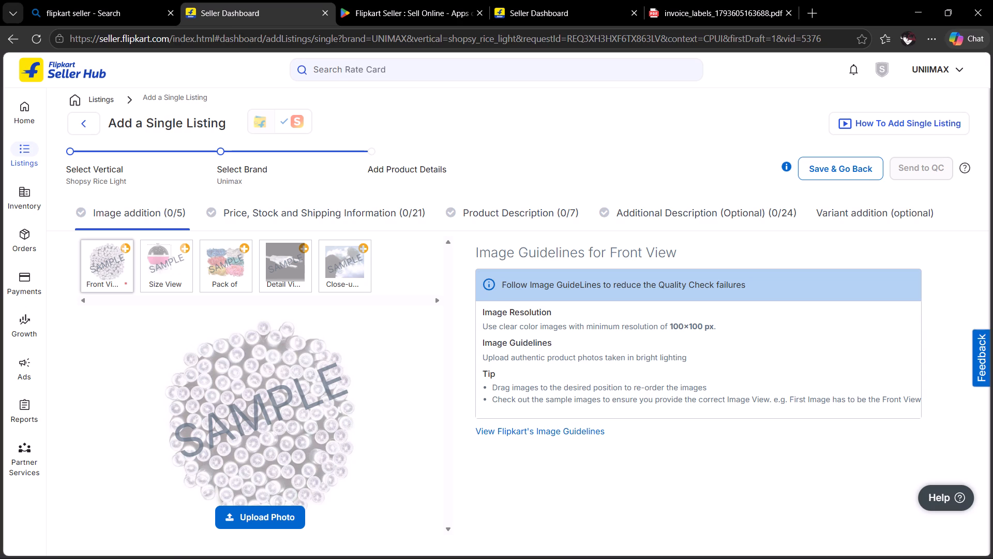
click(236, 512)
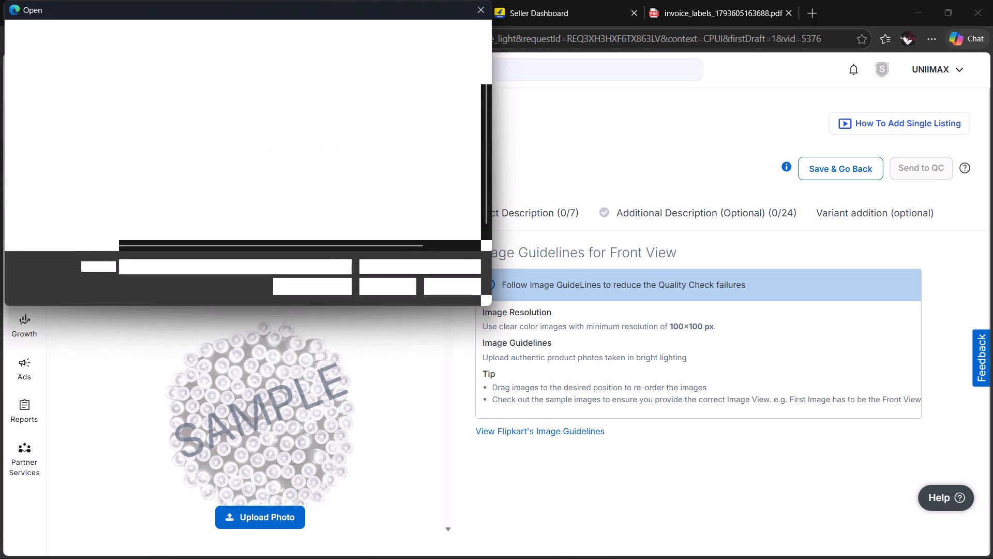
scroll(62, 116, up, 8)
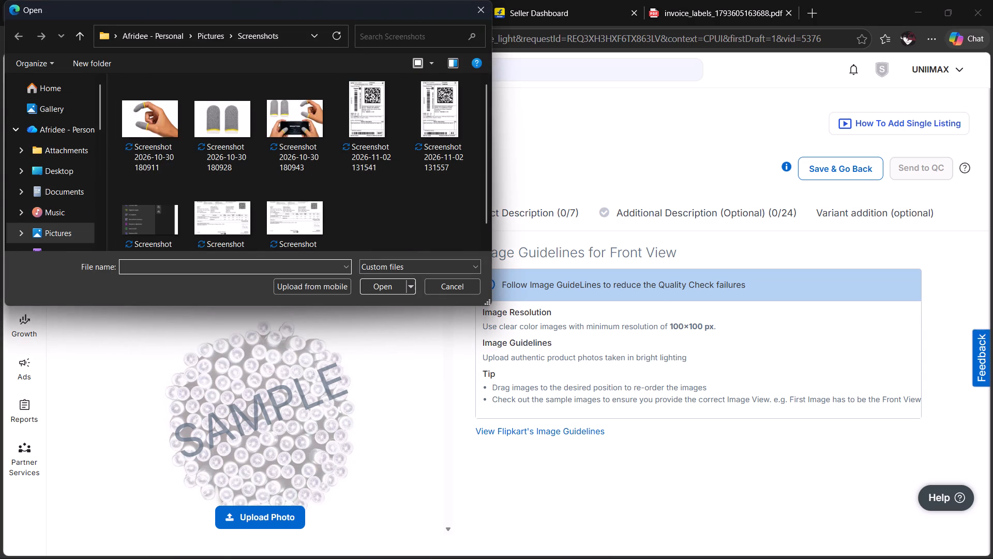
click(62, 116)
scroll(276, 135, down, 2)
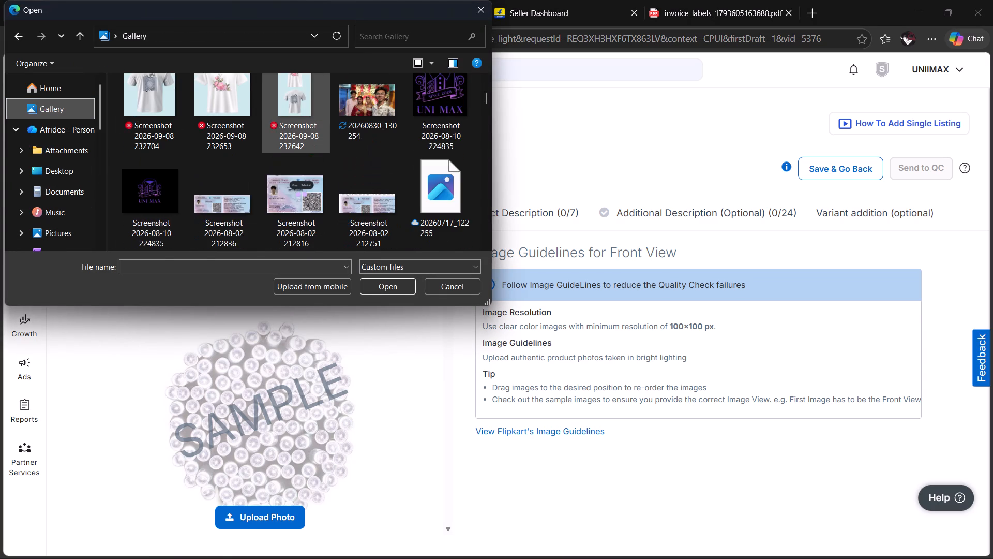
scroll(276, 135, up, 2)
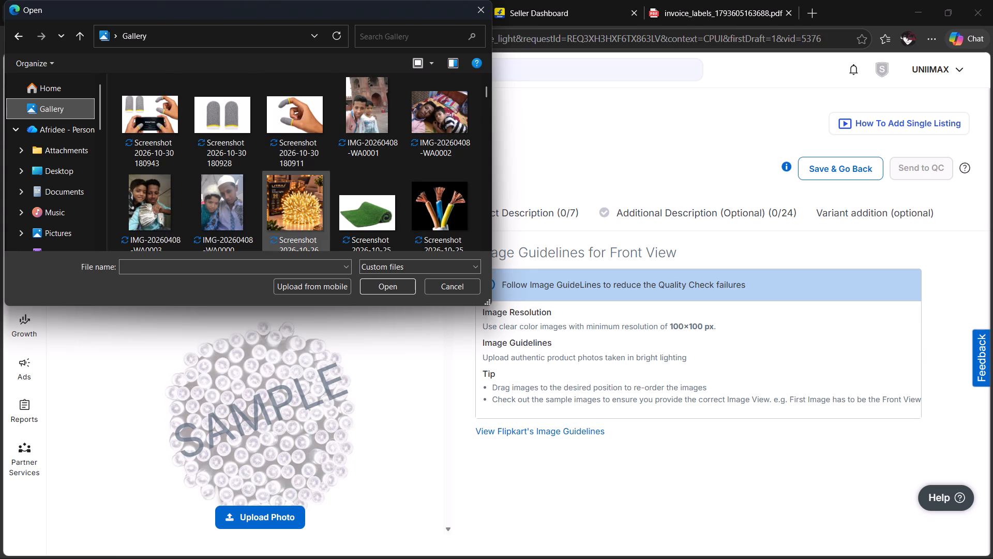
double_click(304, 197)
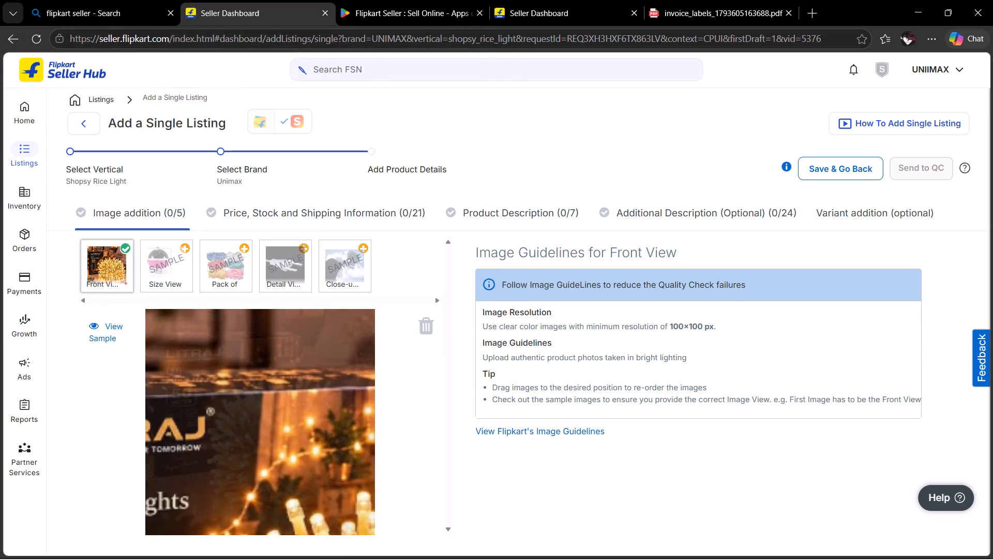
Open the photo upload for the Size View image and look through the Gallery pictures for a suitable file.
click(175, 274)
click(234, 514)
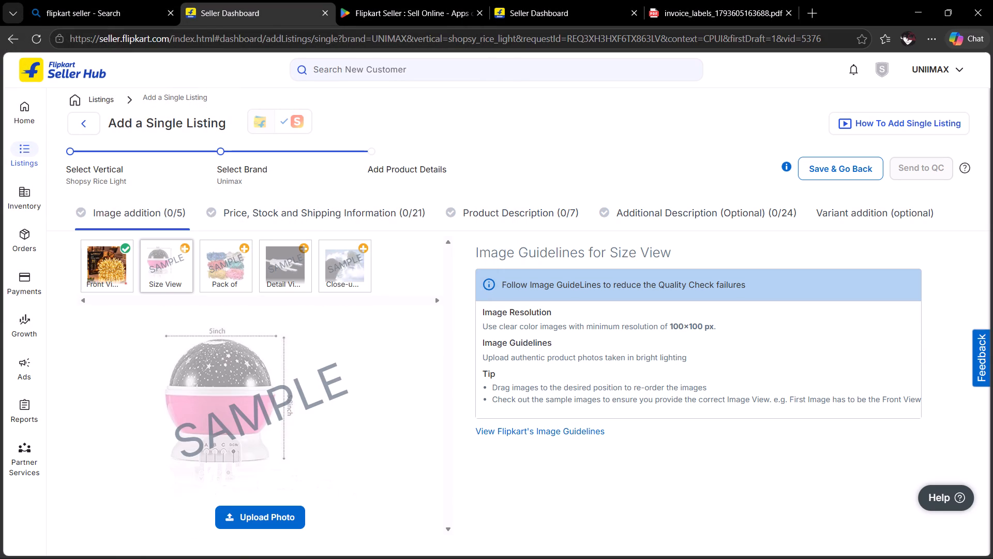
click(46, 188)
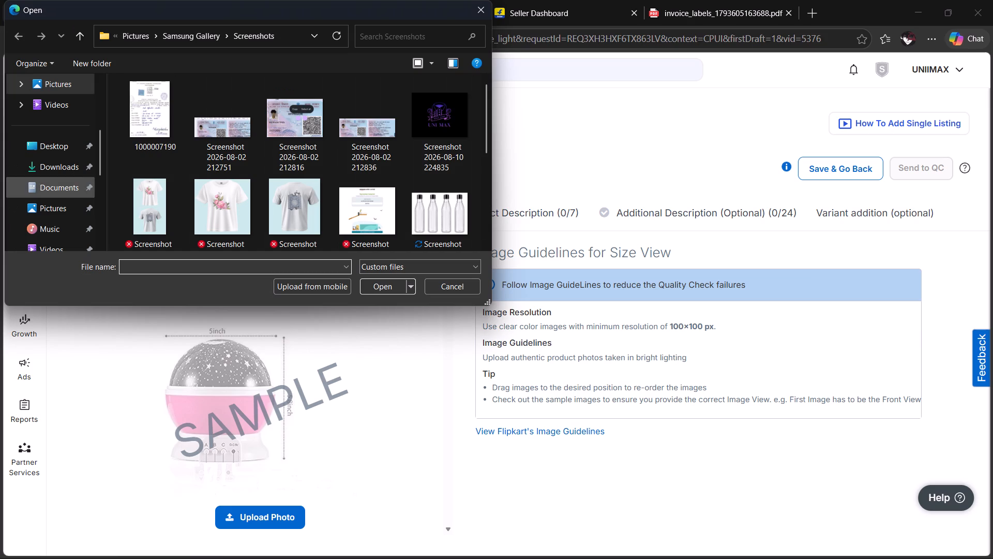
scroll(42, 149, up, 1)
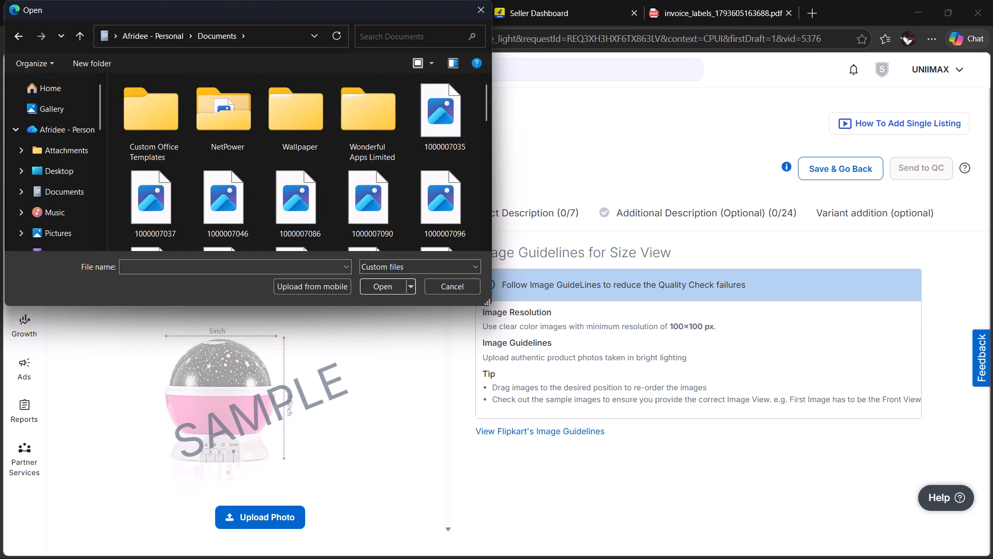
drag(57, 120, 64, 111)
click(64, 111)
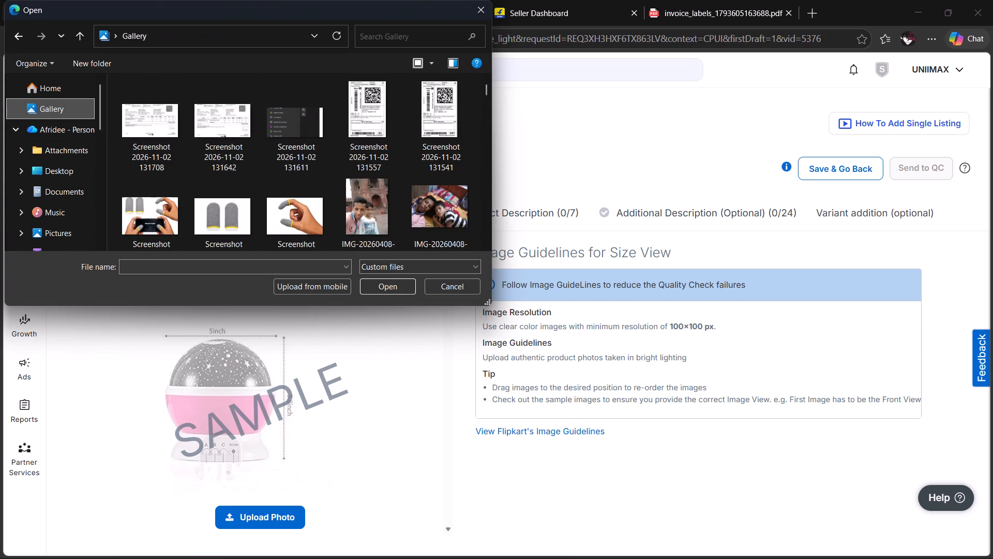
click(64, 111)
double_click(64, 111)
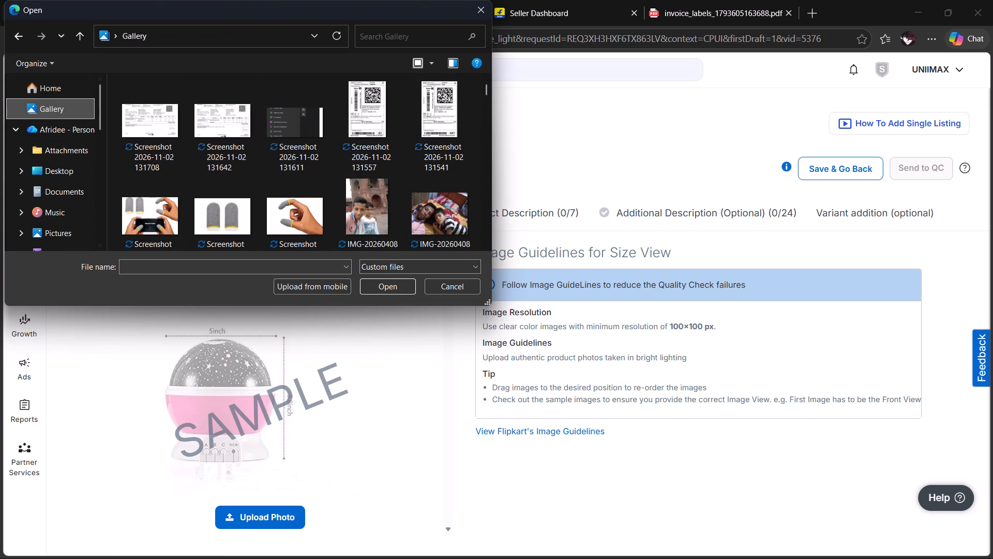
scroll(228, 158, down, 1)
click(228, 158)
scroll(228, 158, down, 1)
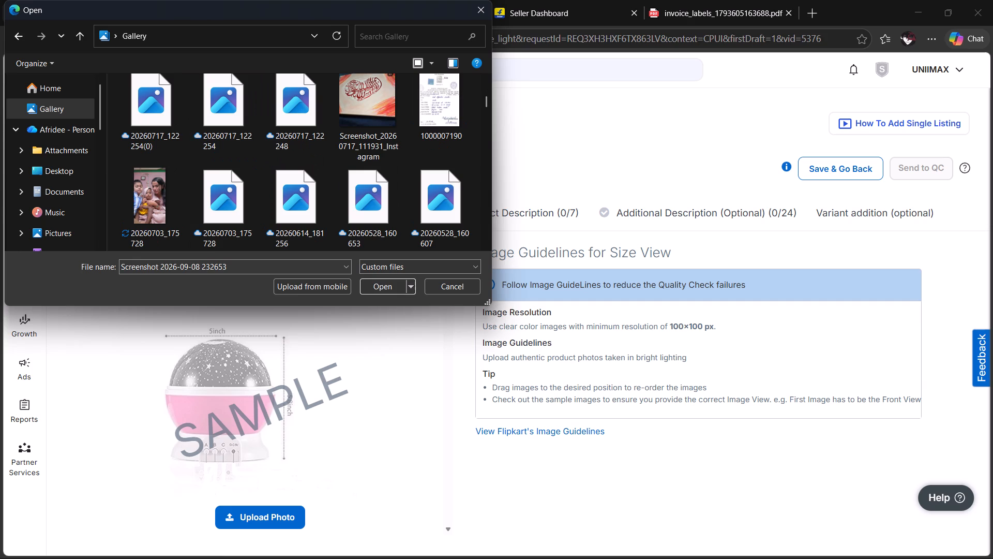
scroll(228, 158, right, 1)
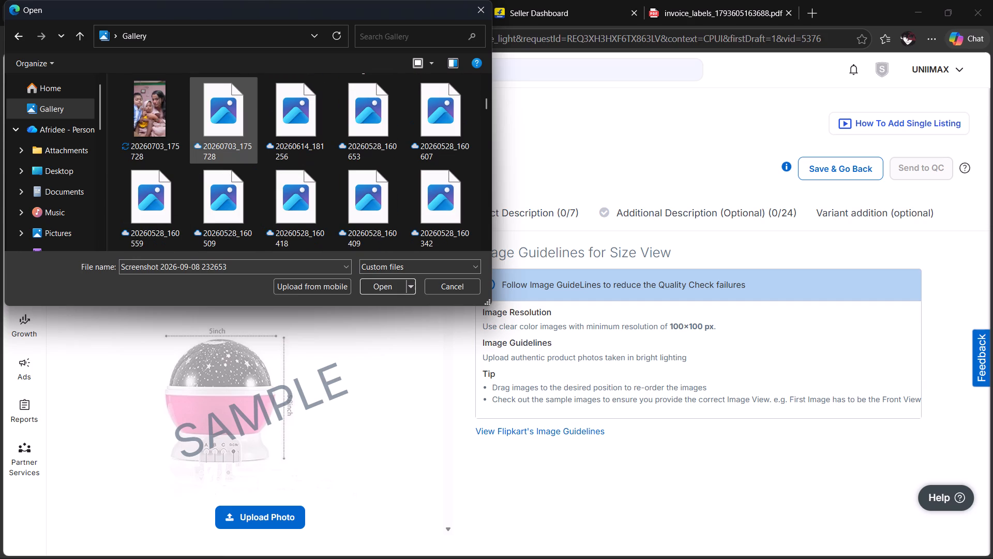
scroll(228, 158, up, 3)
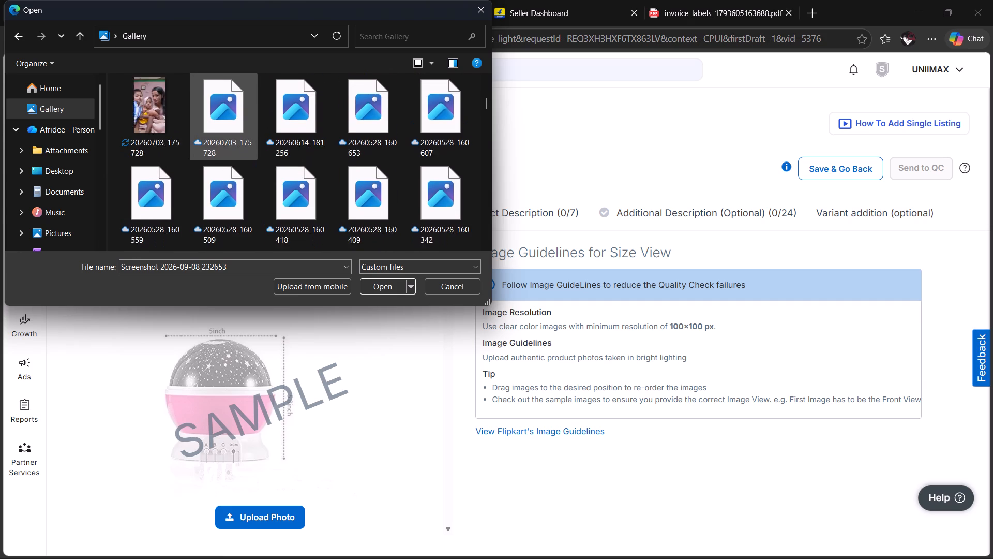
scroll(228, 158, up, 3)
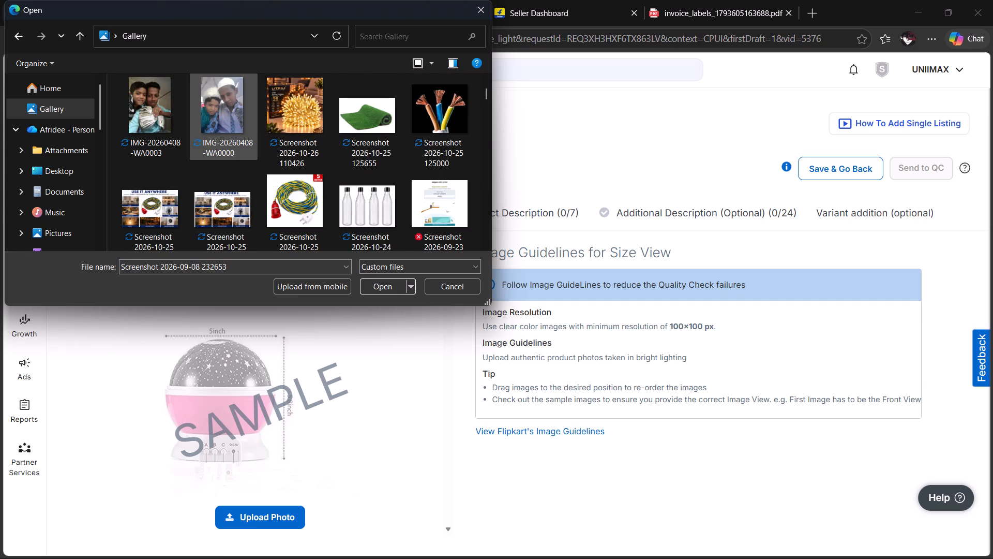
scroll(228, 158, up, 3)
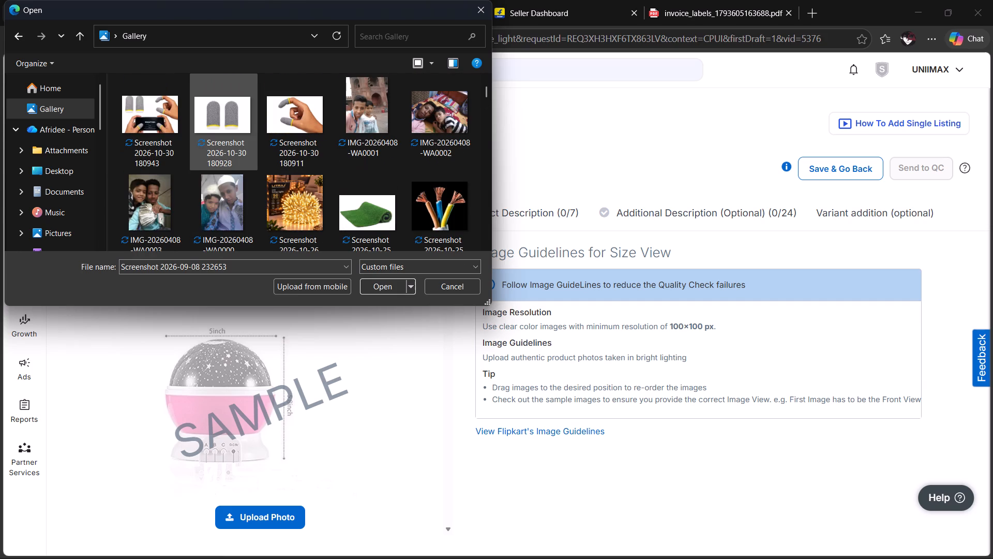
scroll(228, 158, up, 2)
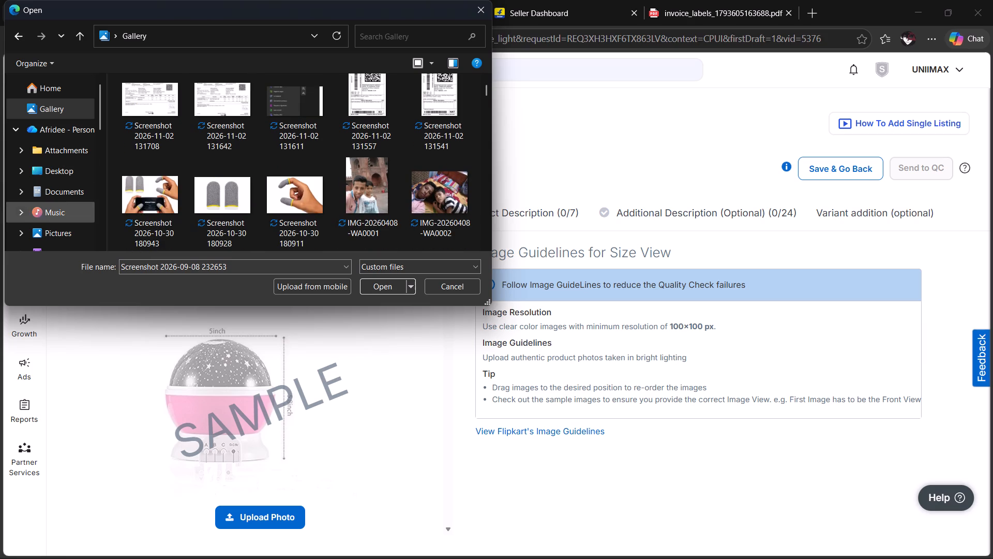
Look through the files in the Downloads folder for a suitable Size View image.
scroll(56, 223, down, 1)
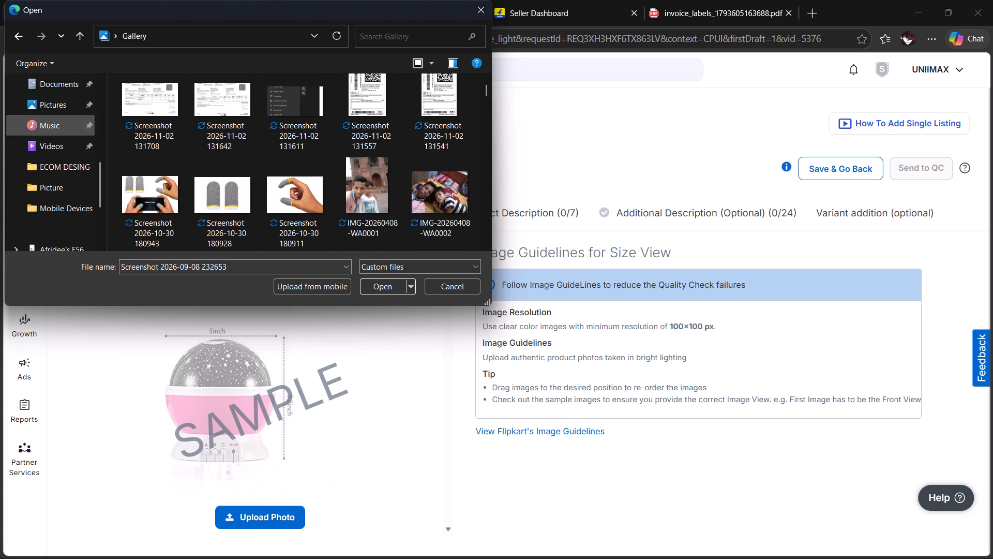
scroll(48, 137, up, 1)
click(57, 115)
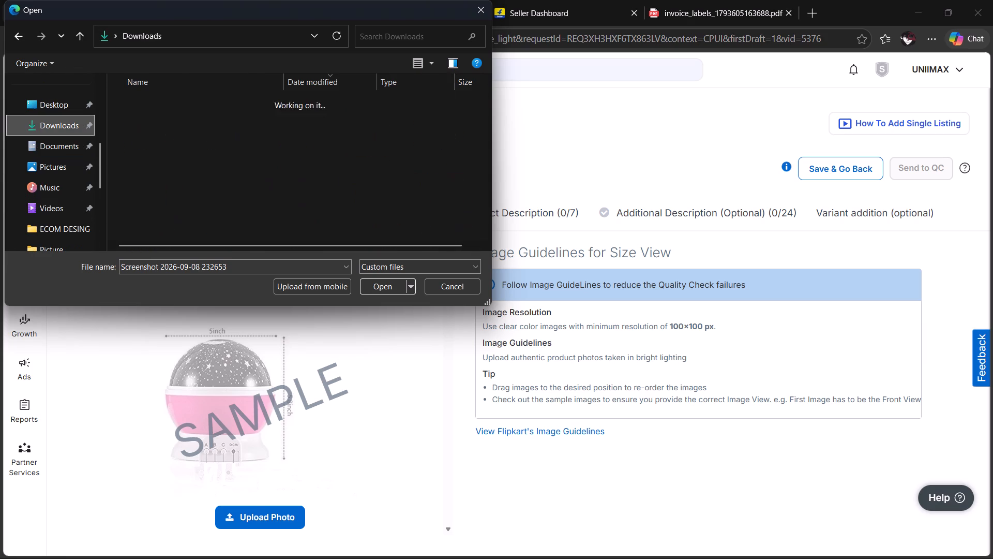
scroll(150, 225, down, 1)
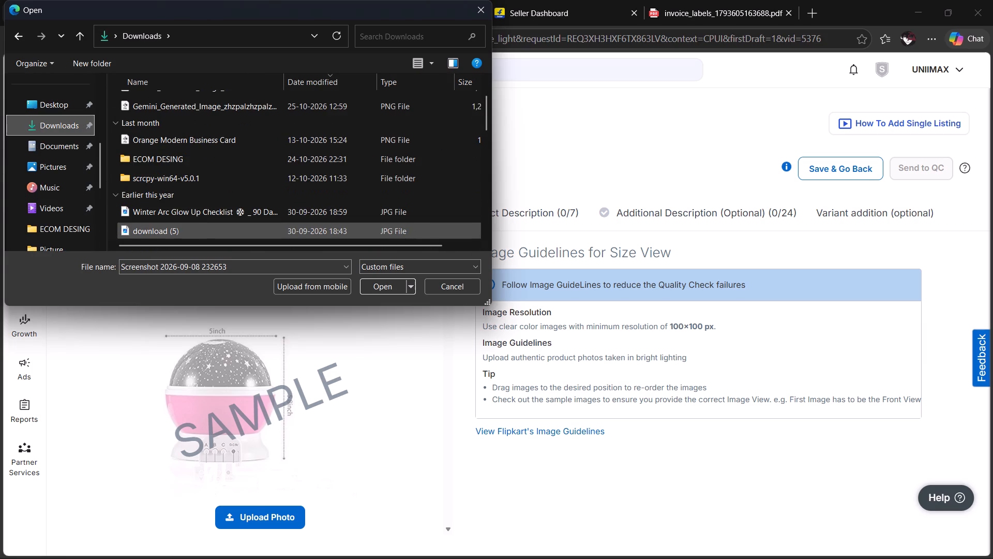
scroll(150, 225, down, 2)
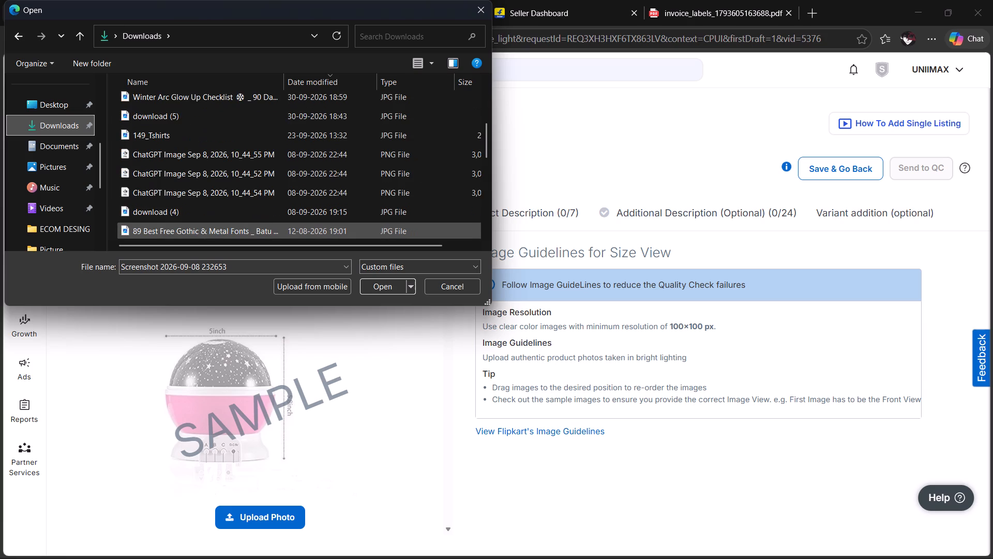
scroll(150, 225, down, 3)
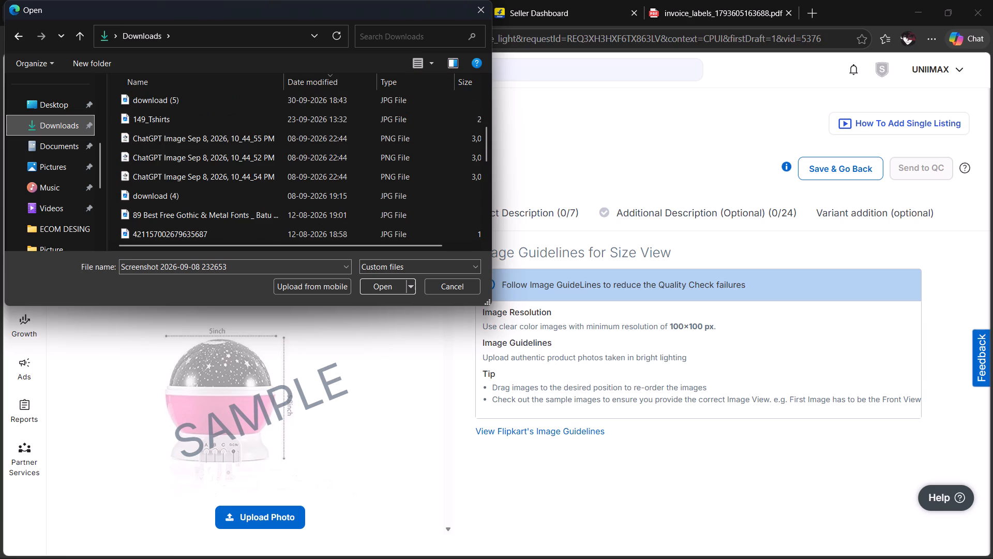
scroll(150, 225, down, 5)
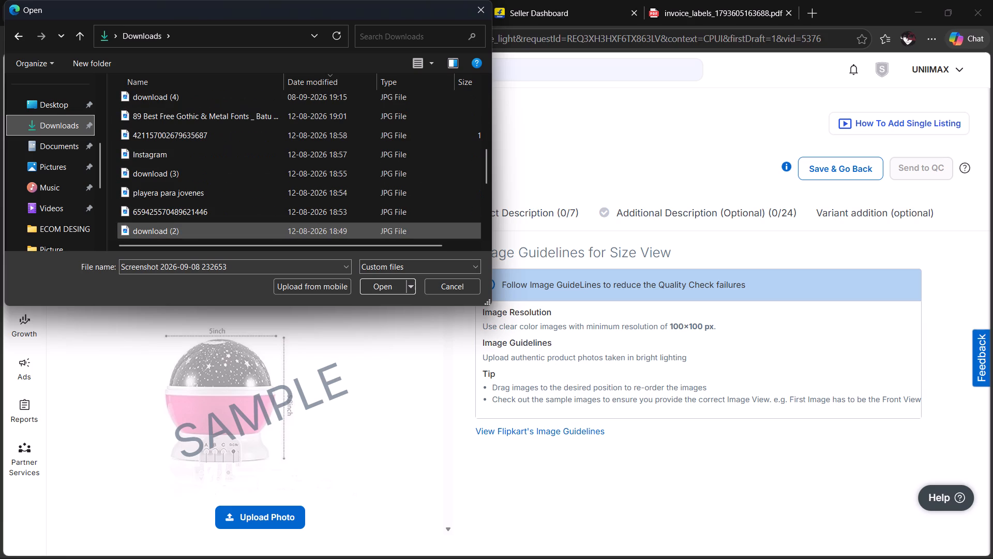
scroll(150, 225, down, 1)
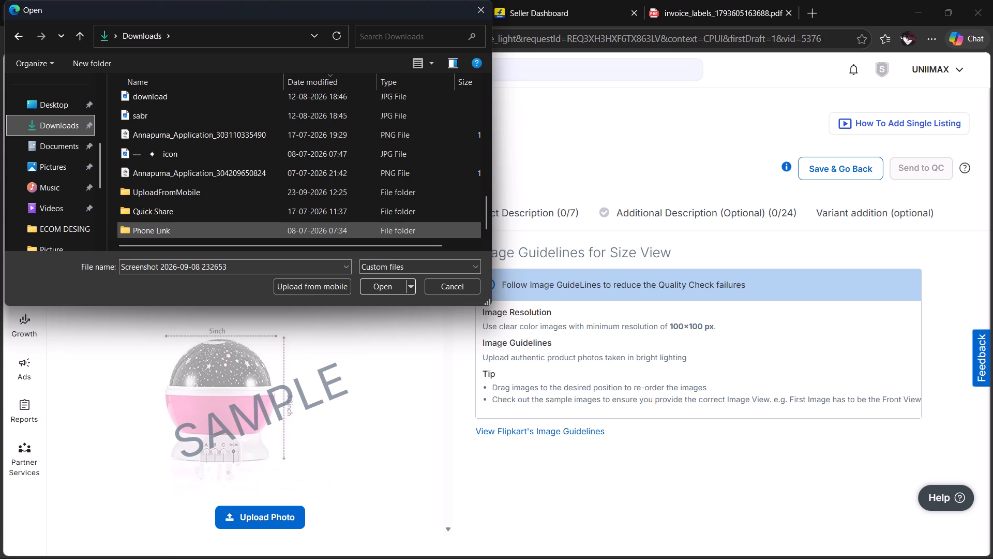
scroll(150, 225, down, 2)
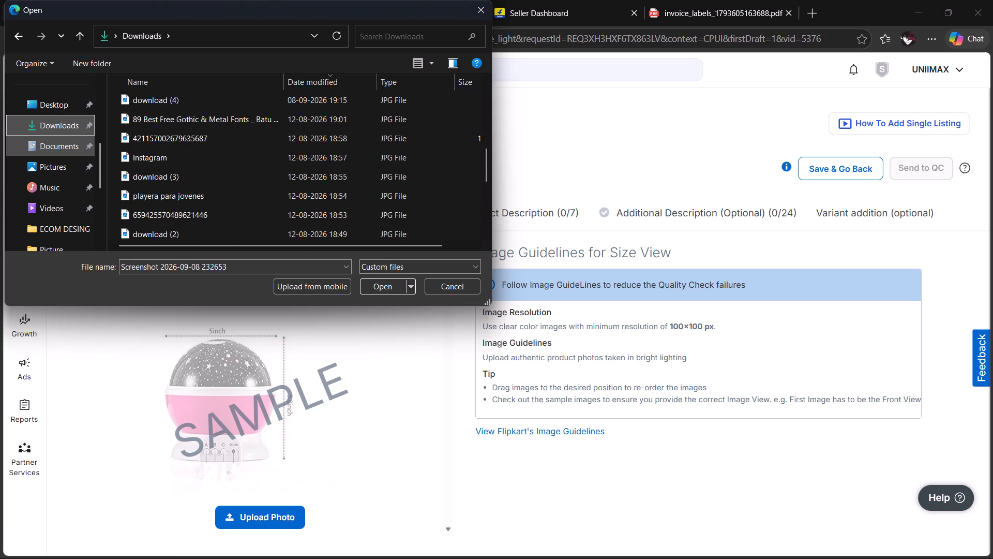
Check the ECOM DESING, Music, Pictures and Documents folders for a suitable Size View image.
click(53, 148)
click(78, 230)
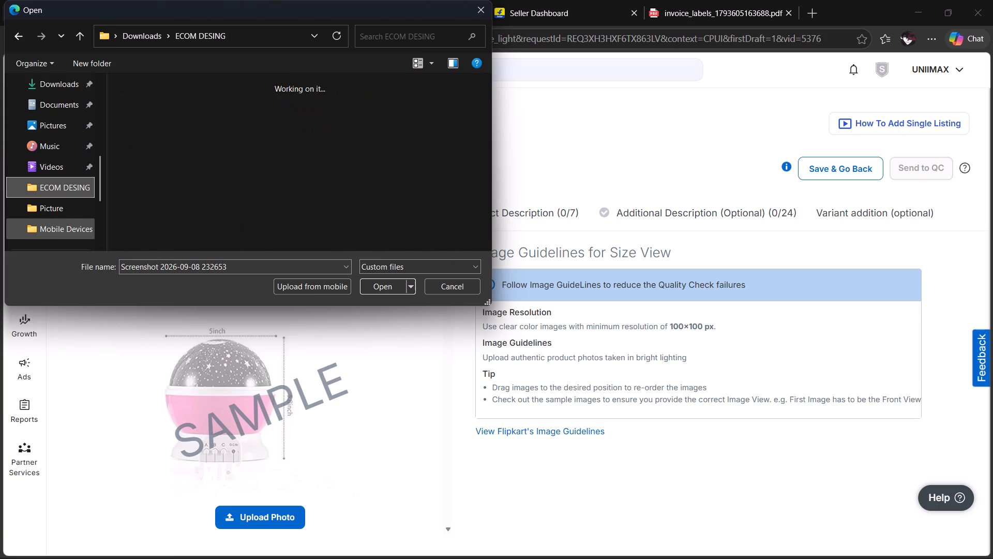
scroll(231, 201, down, 2)
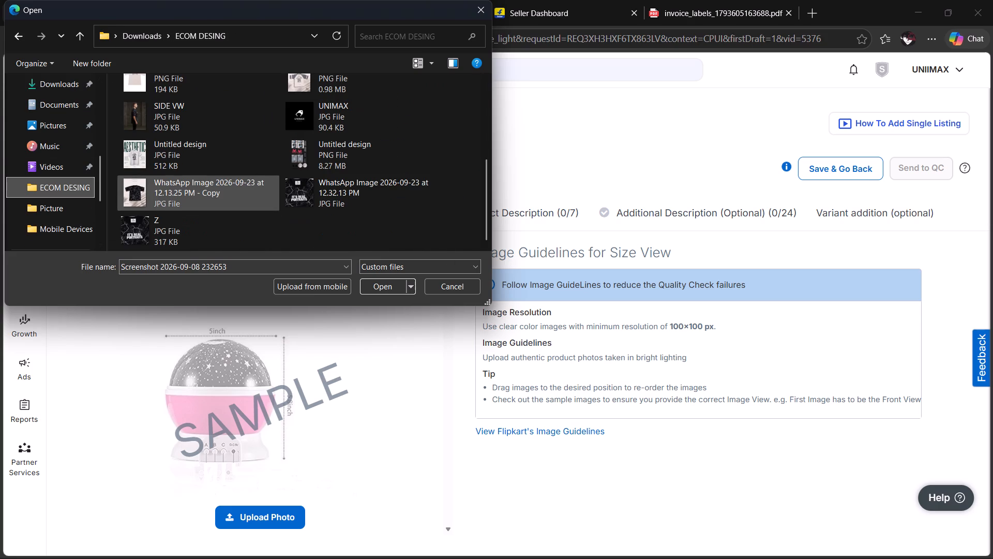
scroll(231, 201, down, 1)
scroll(231, 201, up, 1)
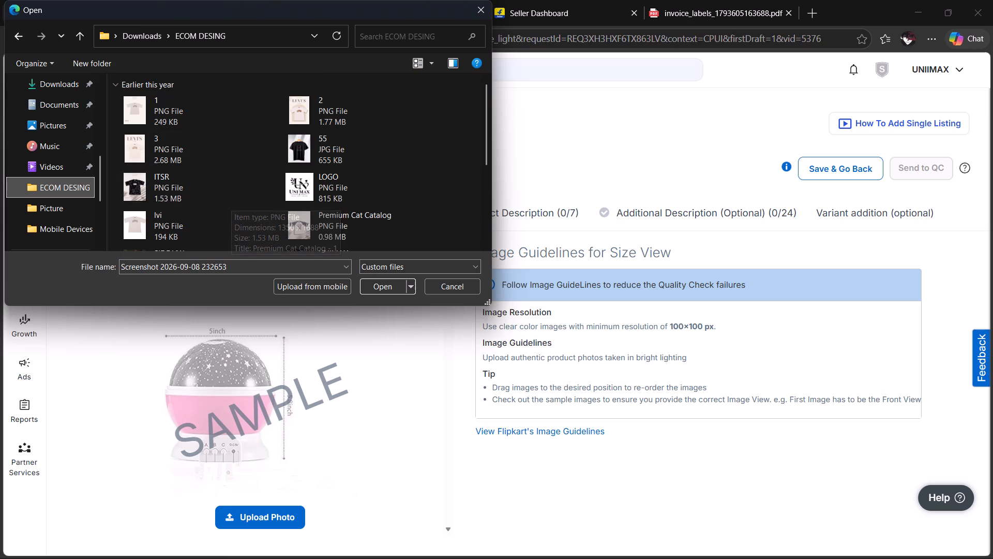
click(41, 215)
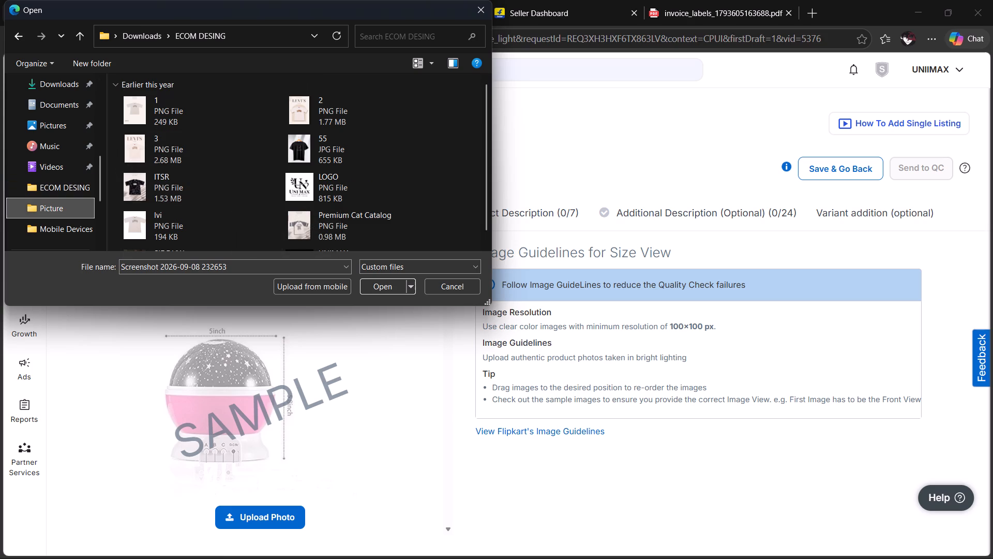
click(57, 187)
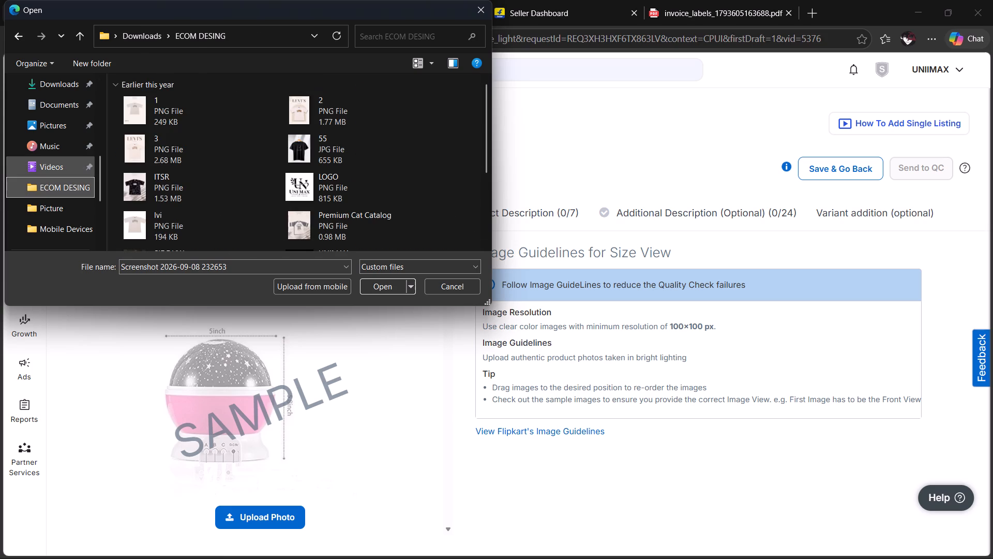
click(61, 173)
click(61, 142)
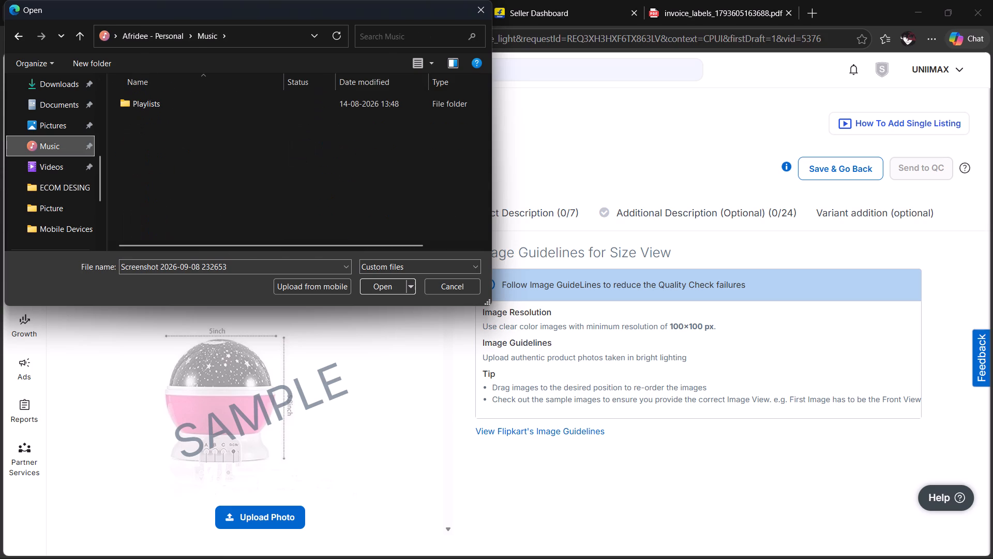
click(61, 127)
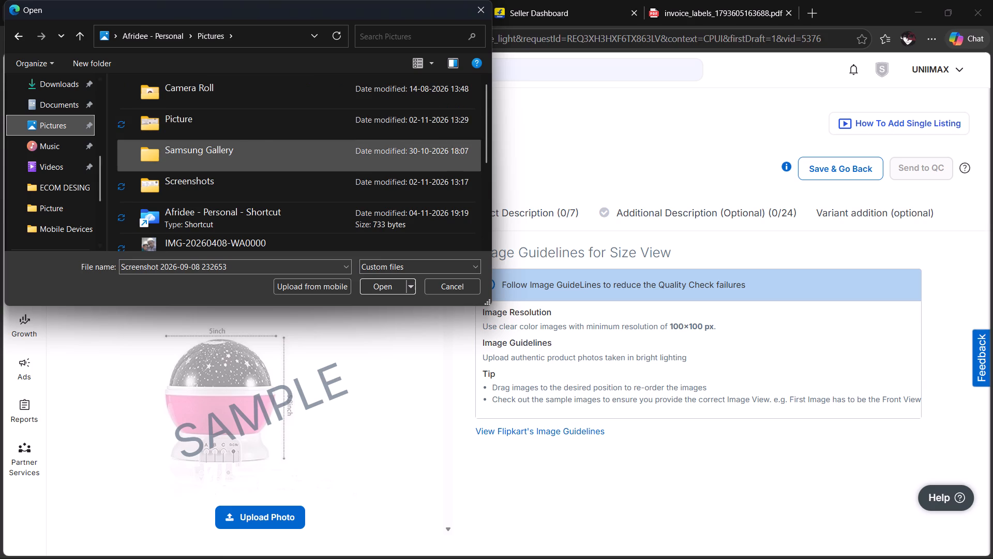
scroll(270, 159, down, 1)
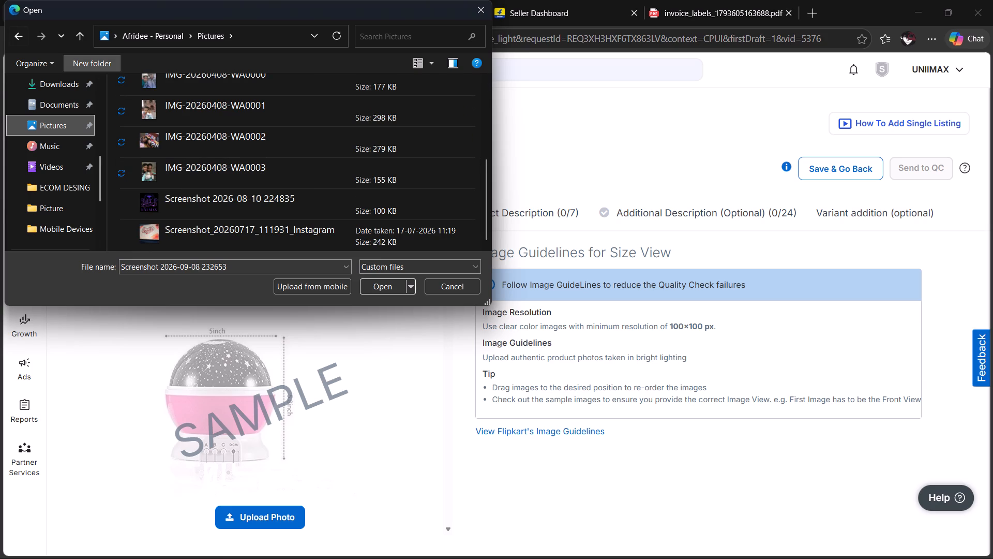
click(62, 96)
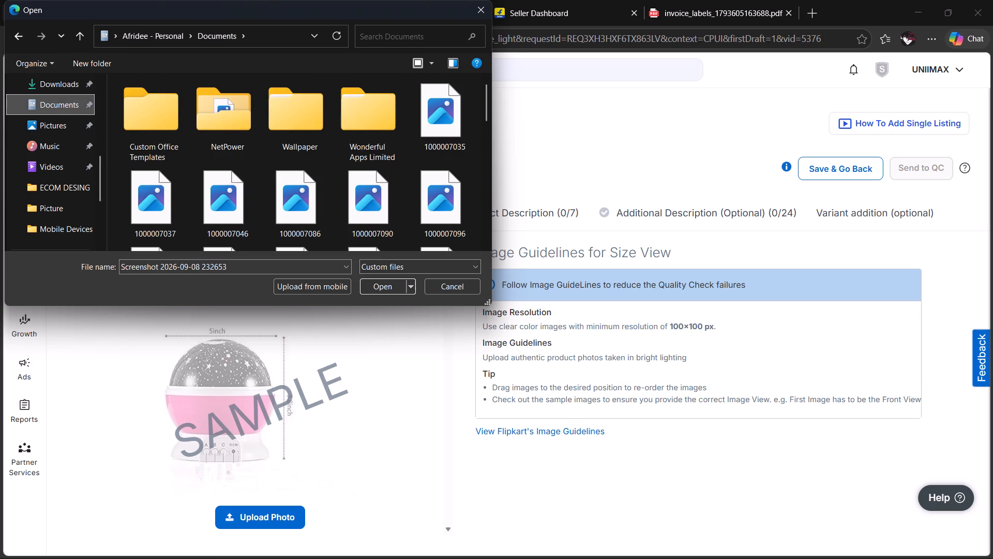
Look through the Downloads folder again and open its ECOM DESING subfolder to check for a Size View image.
click(52, 84)
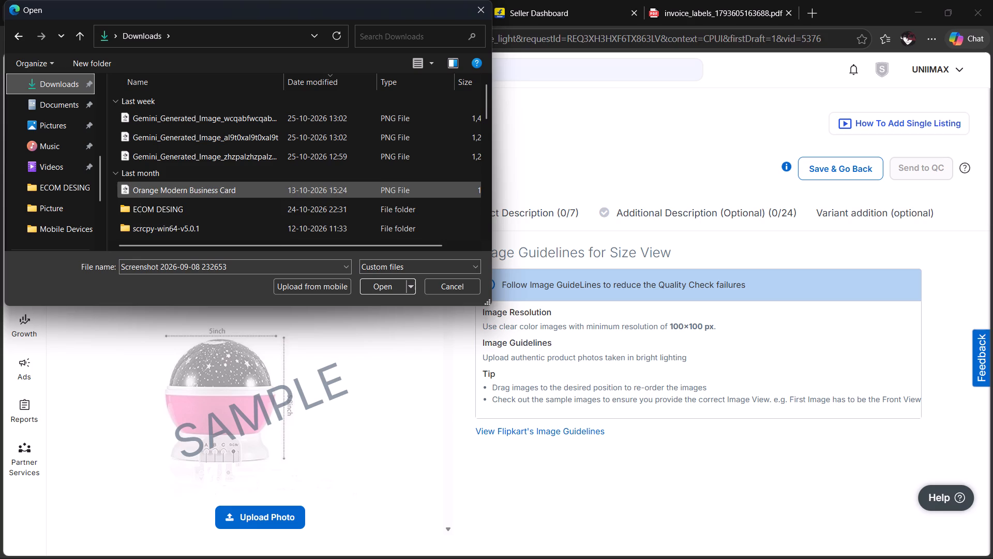
scroll(218, 170, down, 1)
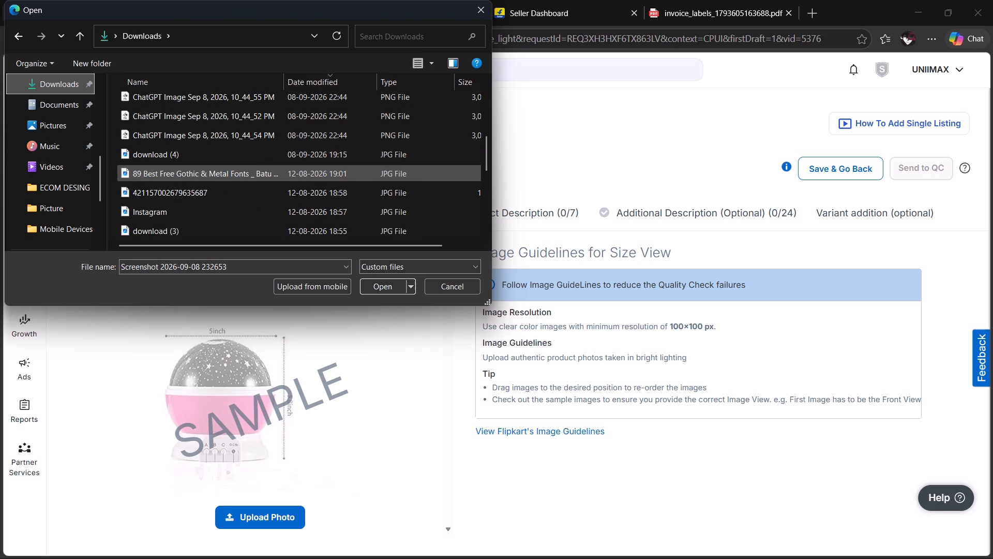
scroll(218, 170, down, 3)
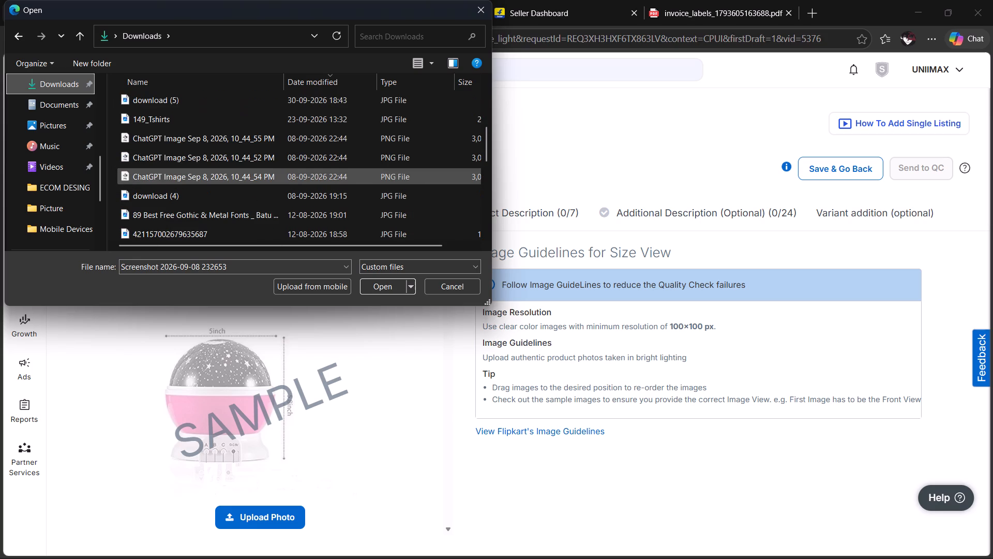
scroll(218, 170, down, 1)
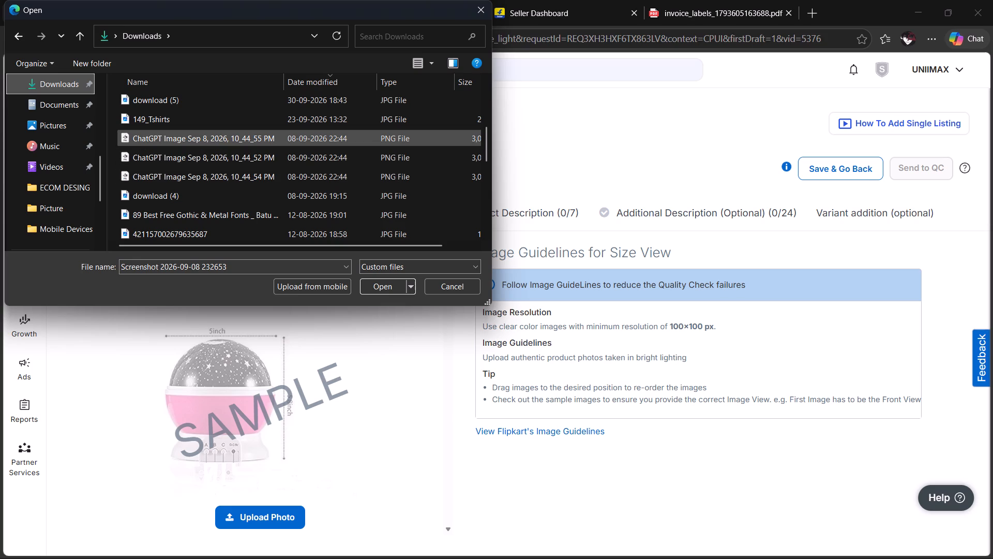
scroll(229, 142, up, 1)
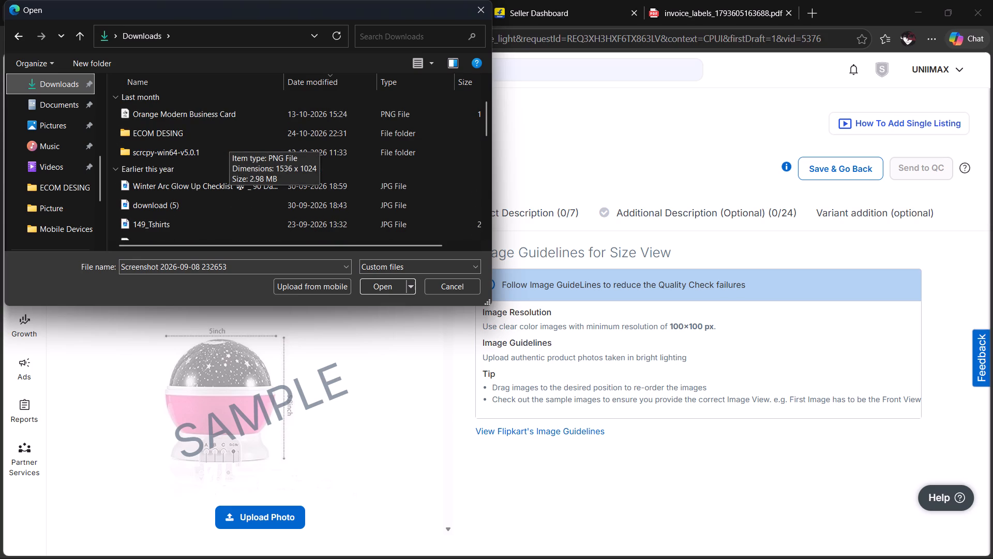
scroll(229, 142, up, 1)
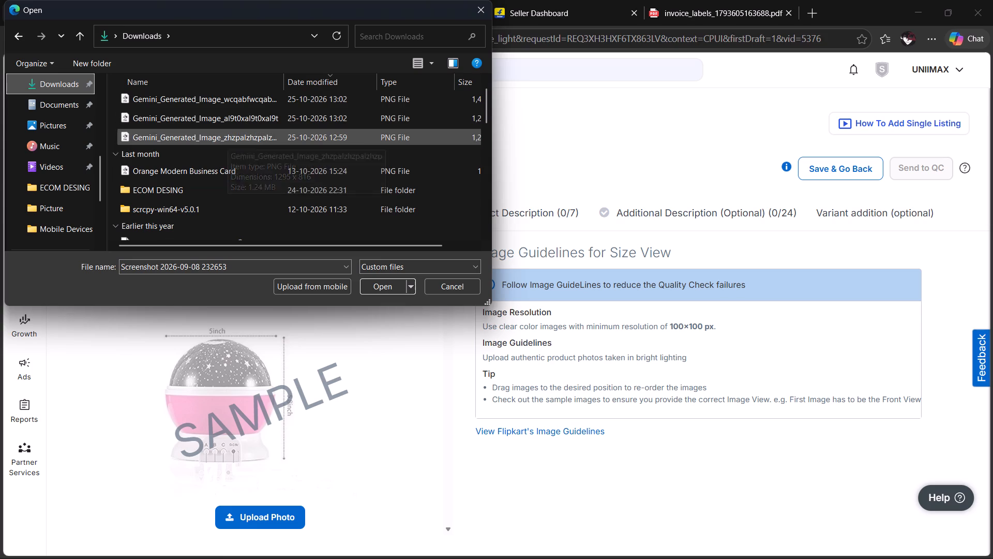
double_click(198, 189)
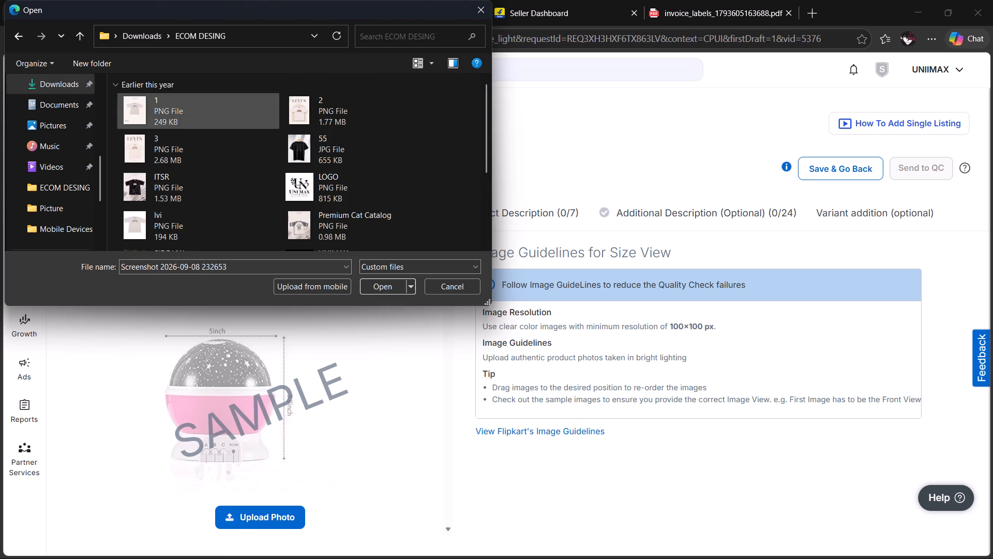
Return to the Gallery and look through its screenshots and photos for a Size View image.
scroll(54, 143, up, 2)
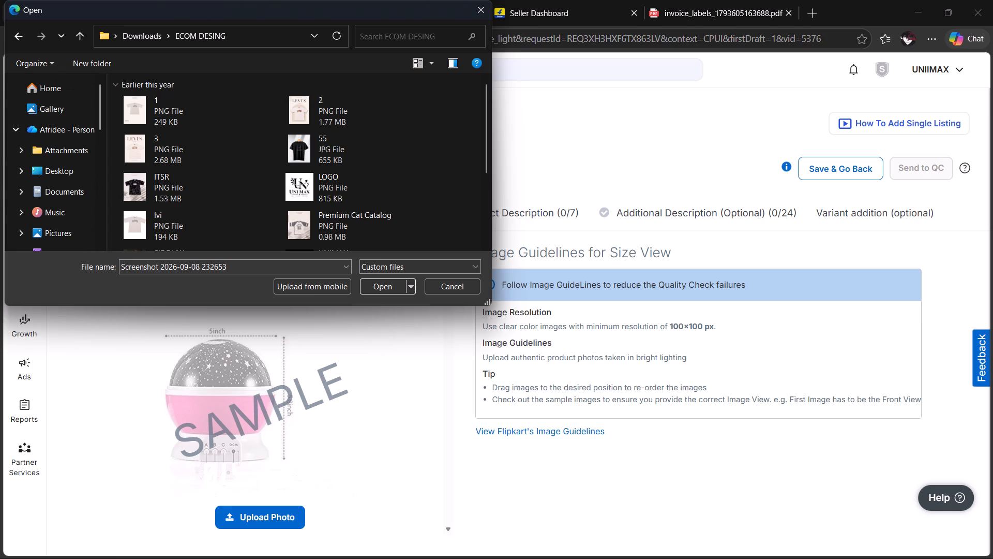
click(54, 143)
double_click(80, 96)
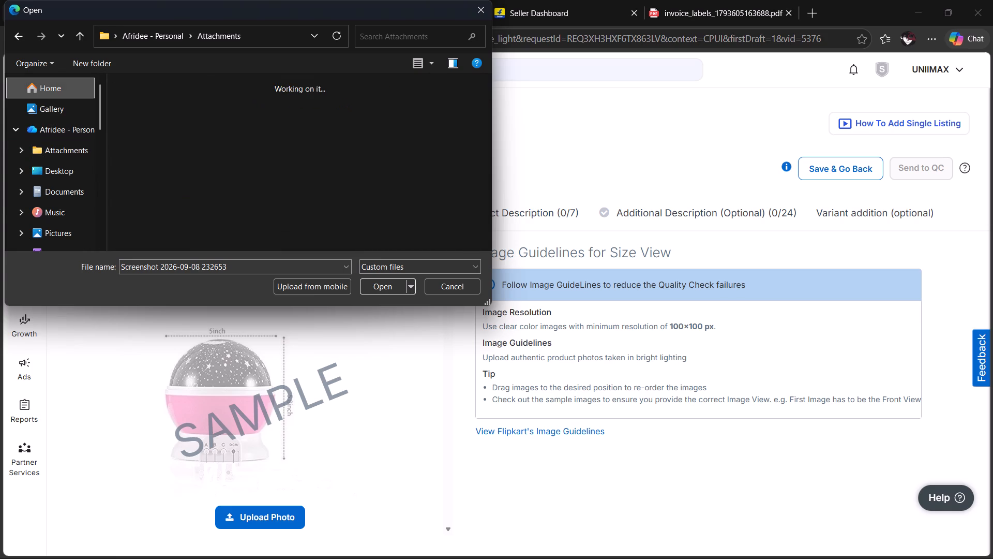
drag(80, 96, 54, 116)
double_click(54, 116)
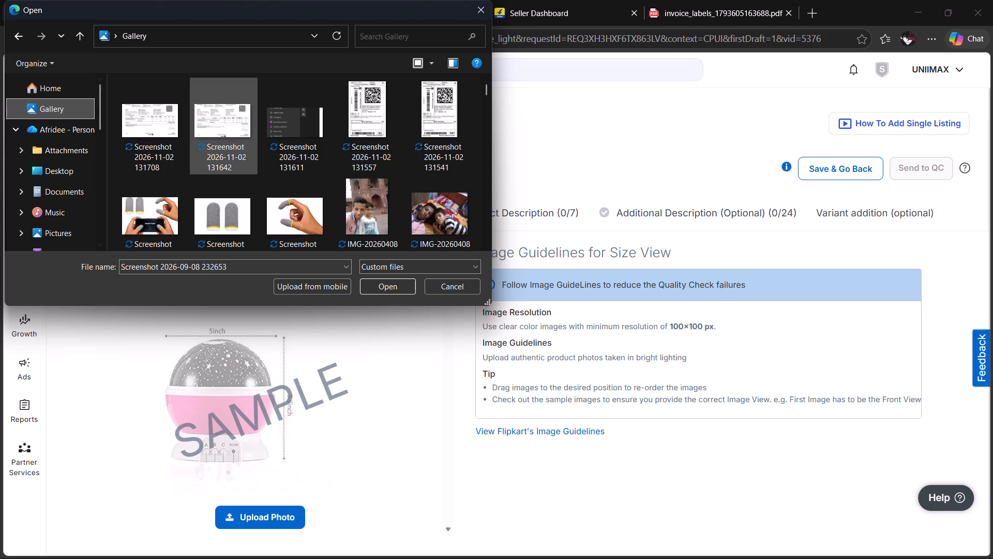
scroll(238, 156, down, 3)
scroll(238, 156, up, 1)
scroll(238, 156, down, 1)
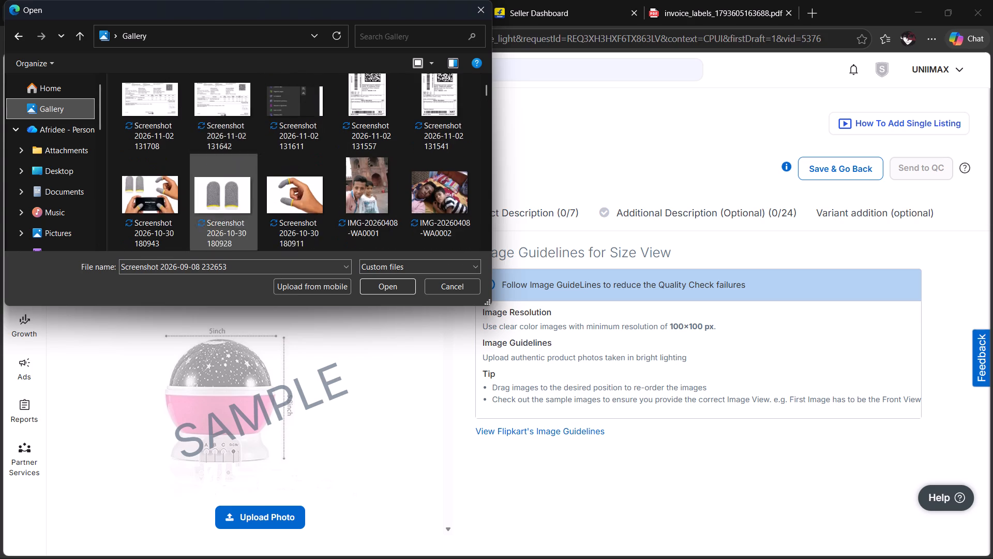
scroll(238, 156, down, 1)
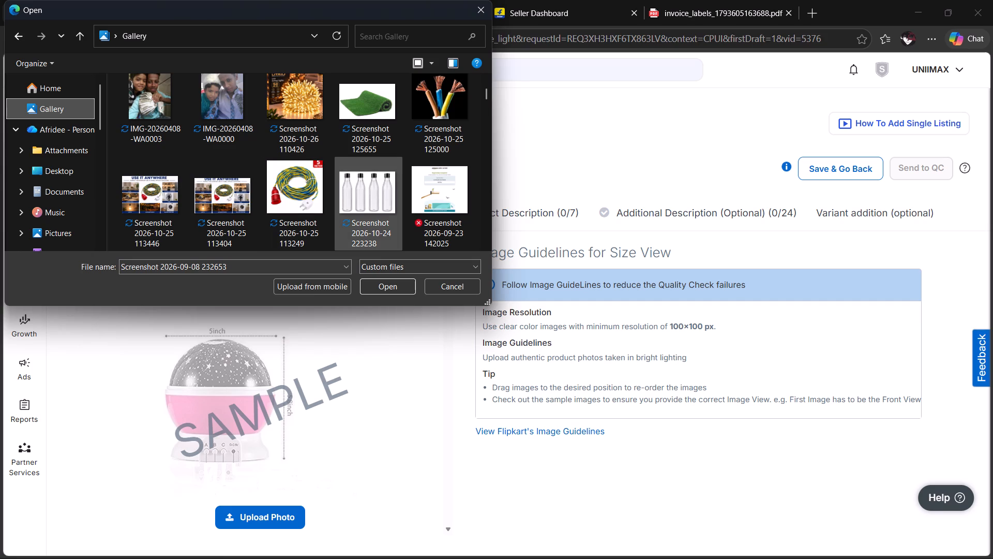
scroll(385, 219, right, 1)
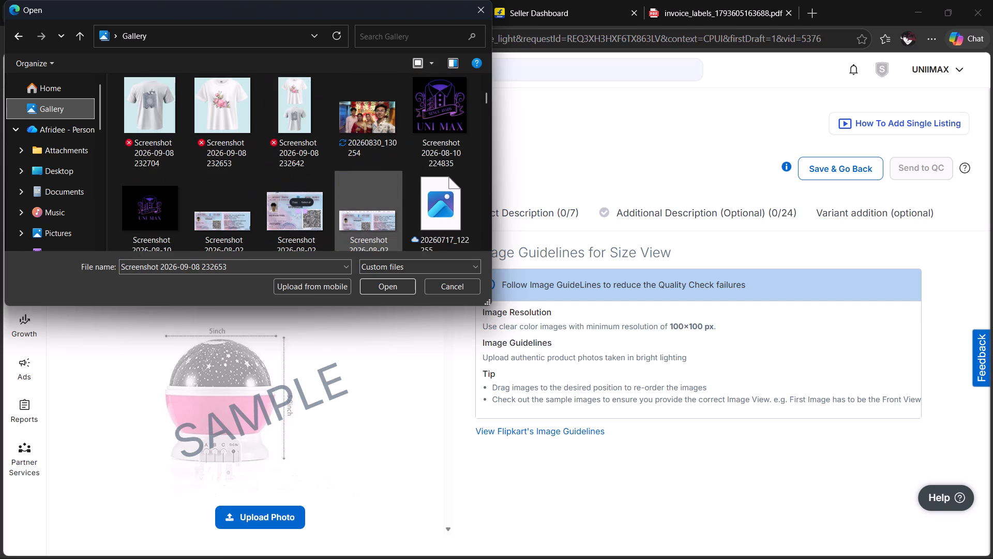
scroll(385, 219, right, 1)
Check the Documents, Music, Pictures and Videos folders for a suitable Size View image.
click(20, 140)
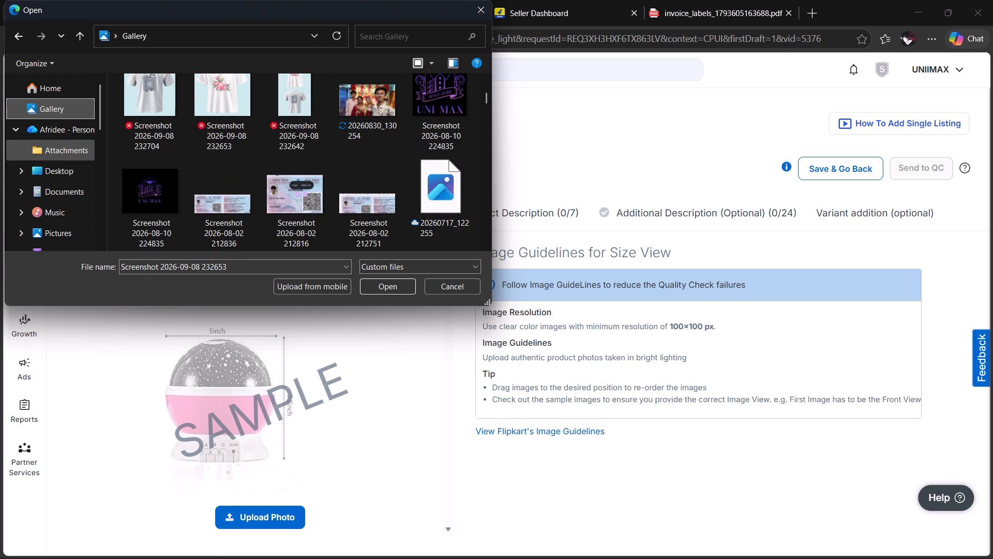
click(20, 140)
click(44, 169)
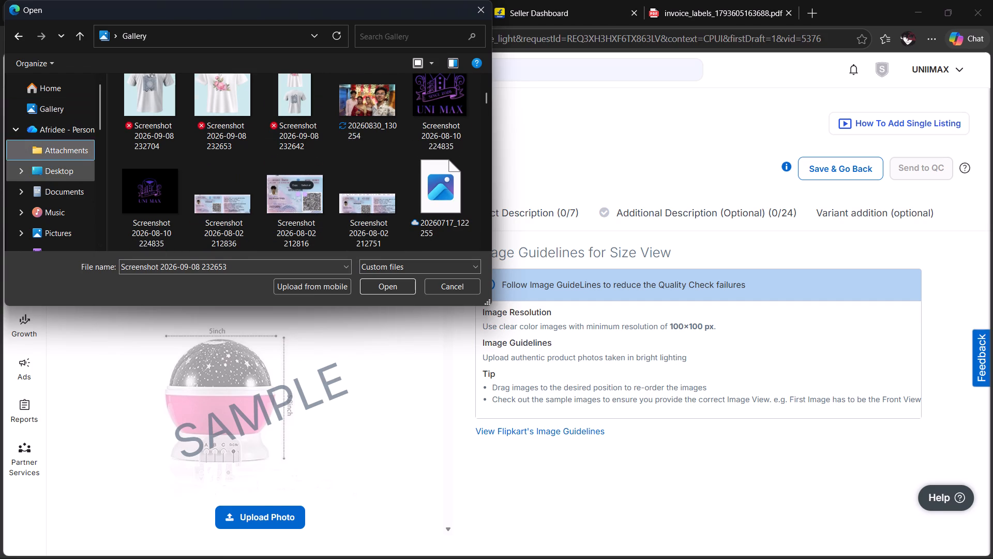
click(54, 186)
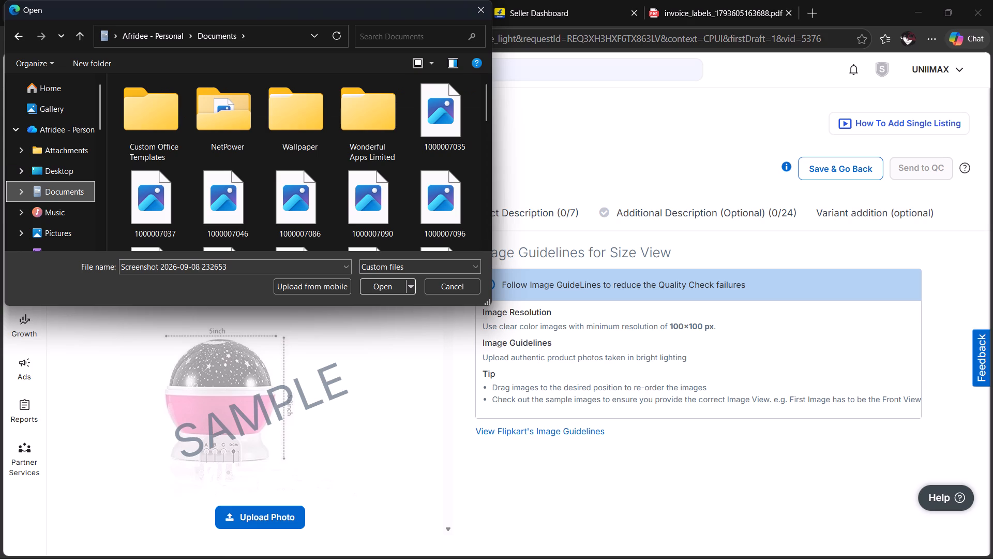
click(62, 209)
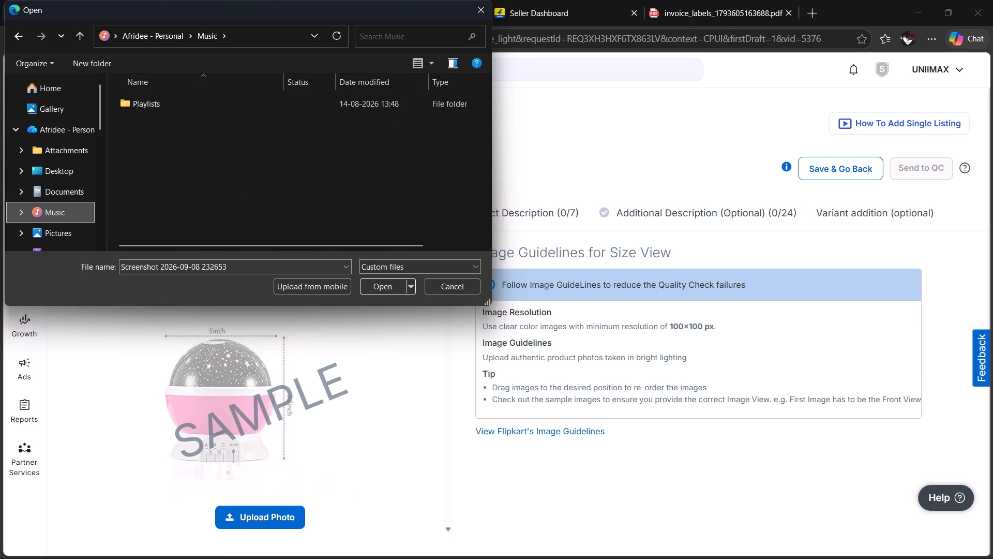
scroll(62, 209, down, 1)
click(58, 160)
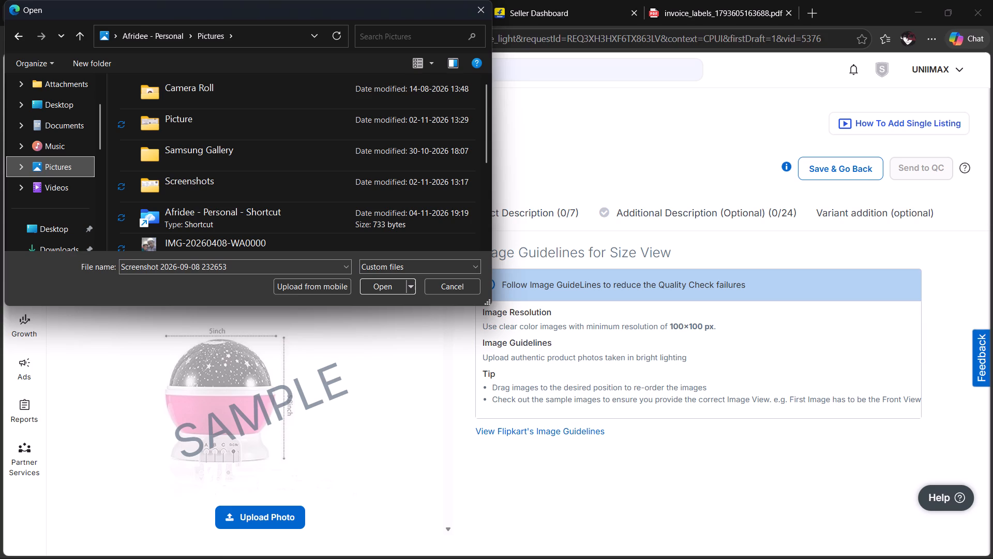
click(57, 182)
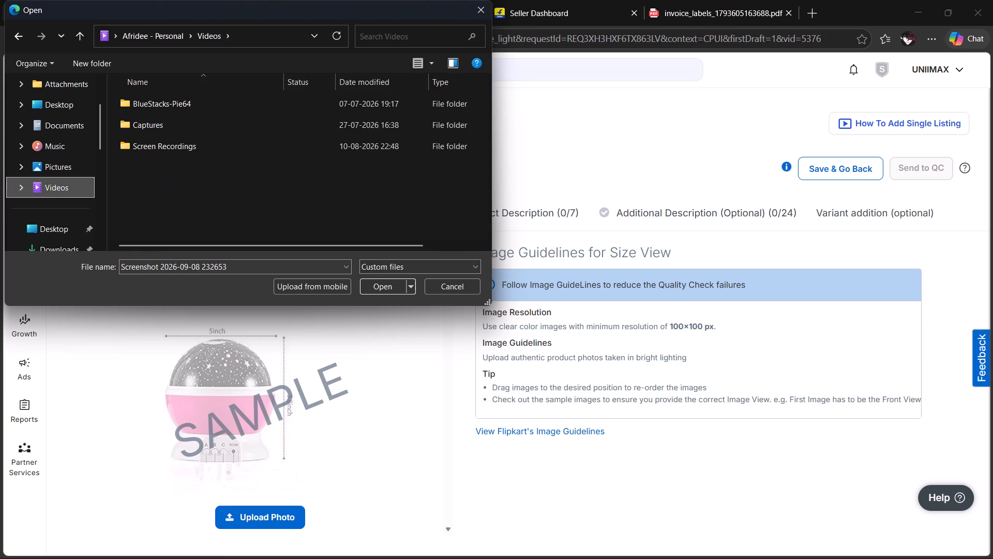
scroll(48, 216, down, 1)
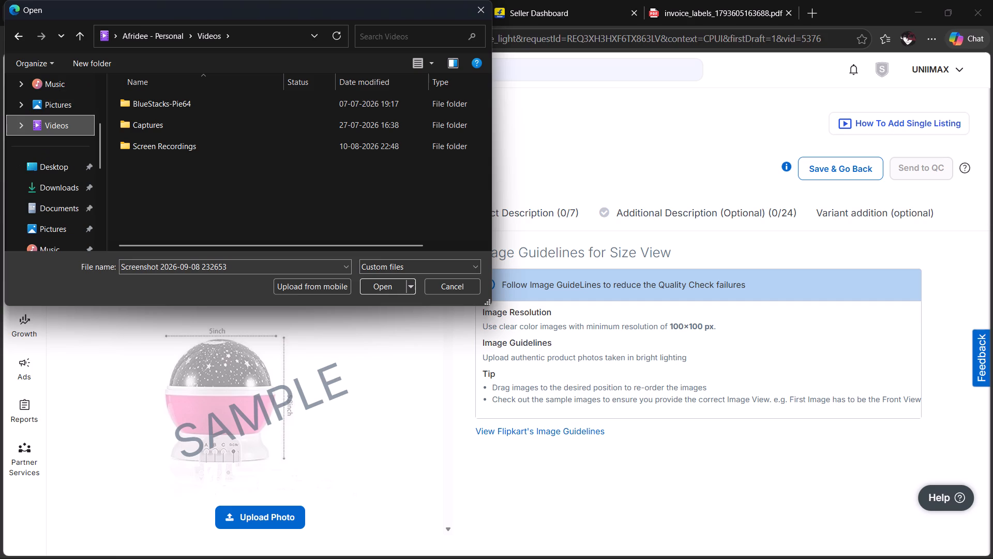
click(48, 211)
click(48, 203)
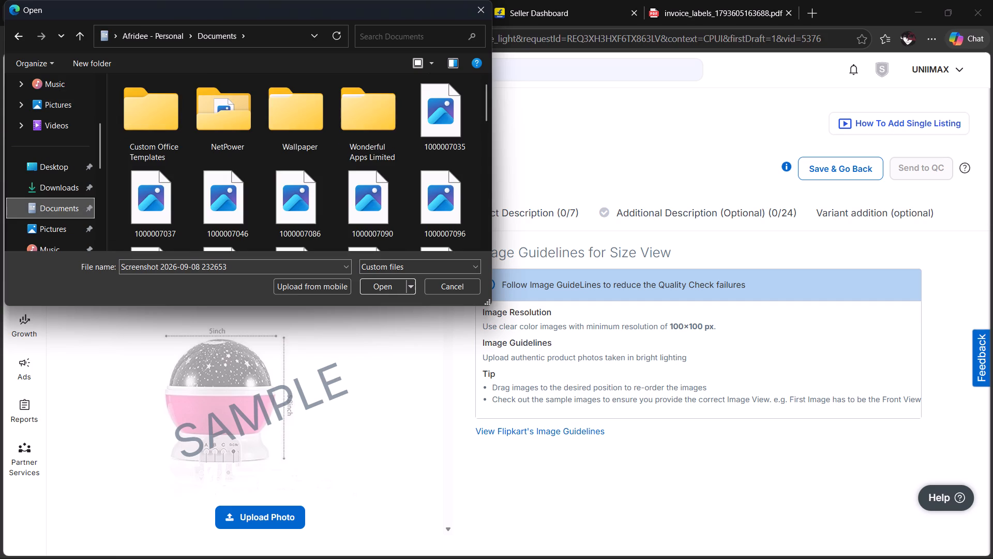
Check the Downloads folder and its ECOM DESING subfolder, looking through the whole Downloads list for a Size View image.
click(48, 193)
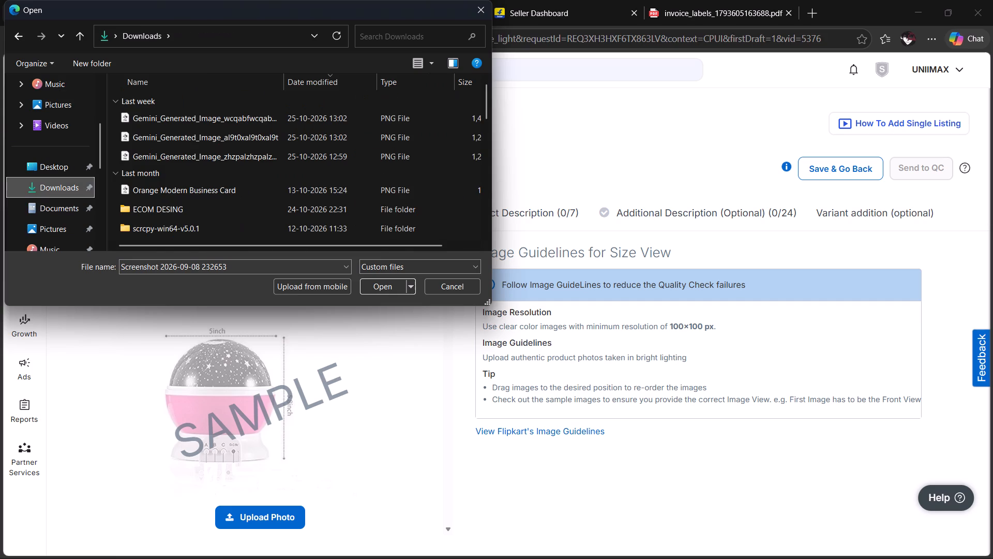
double_click(151, 209)
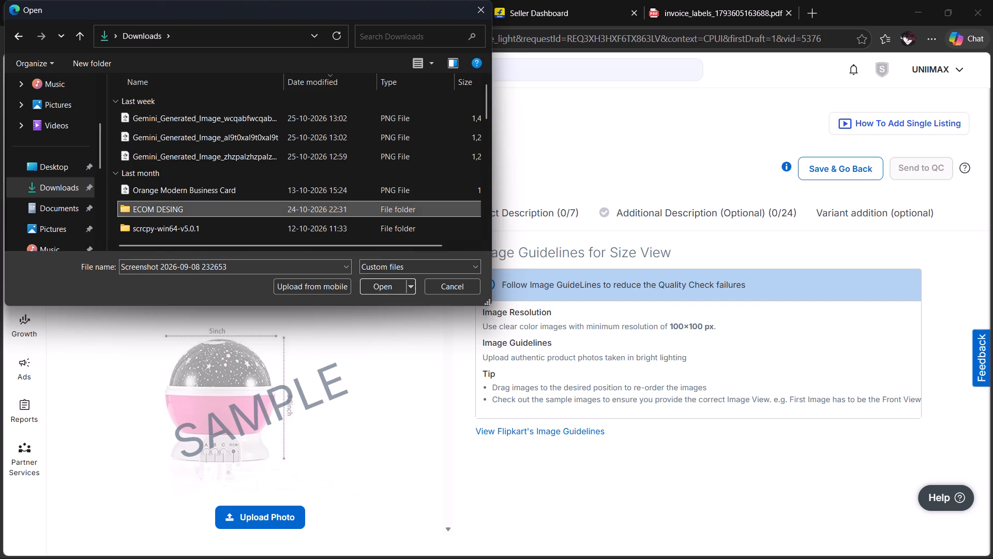
click(18, 35)
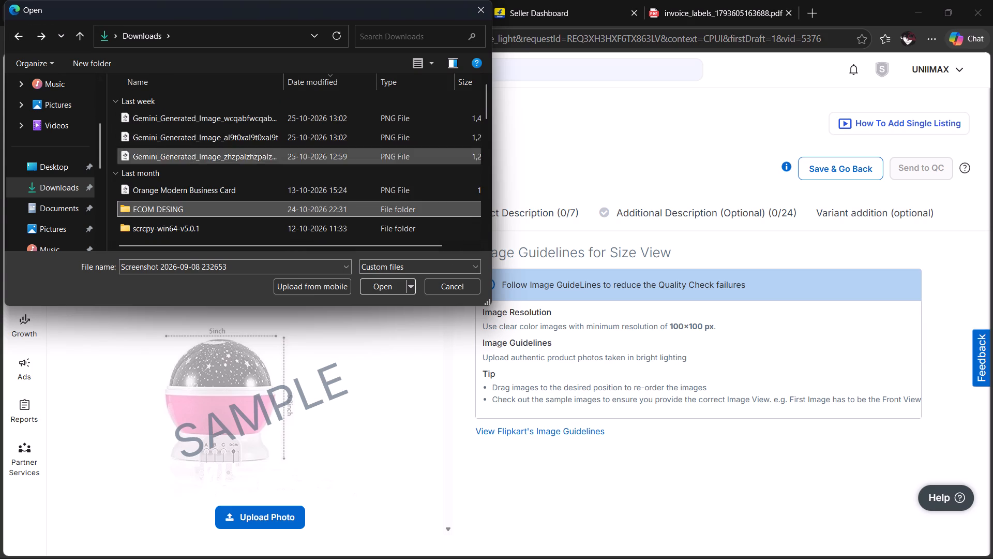
scroll(203, 176, down, 1)
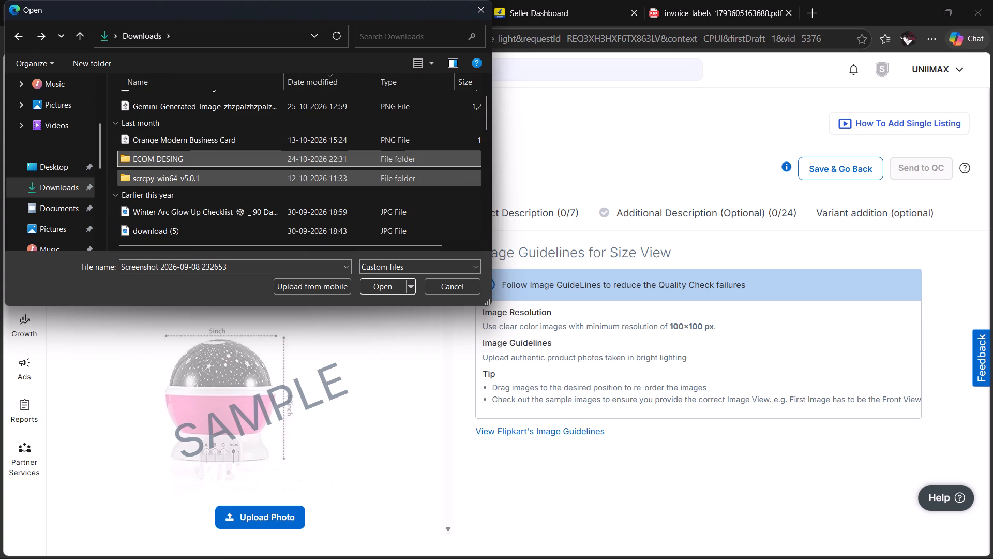
scroll(203, 176, down, 3)
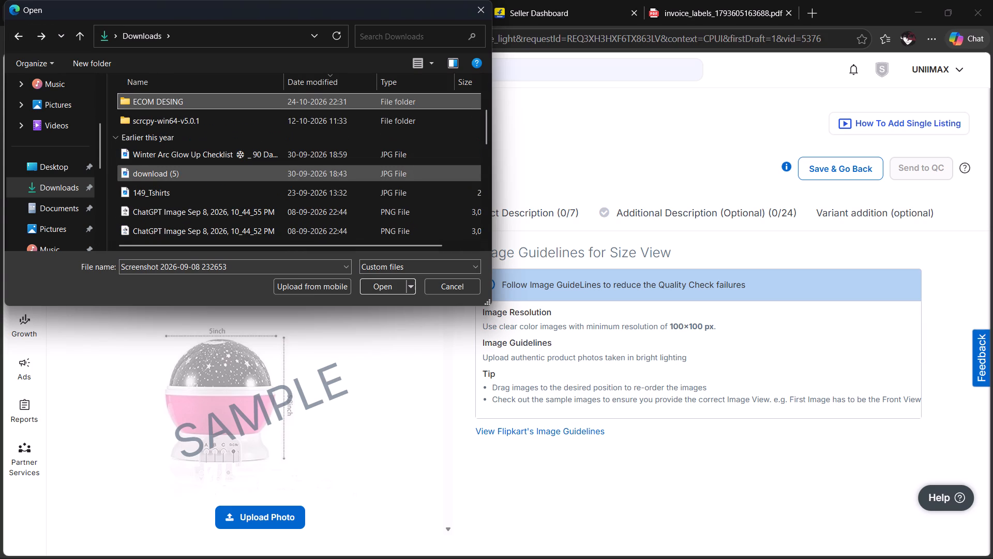
scroll(203, 176, down, 3)
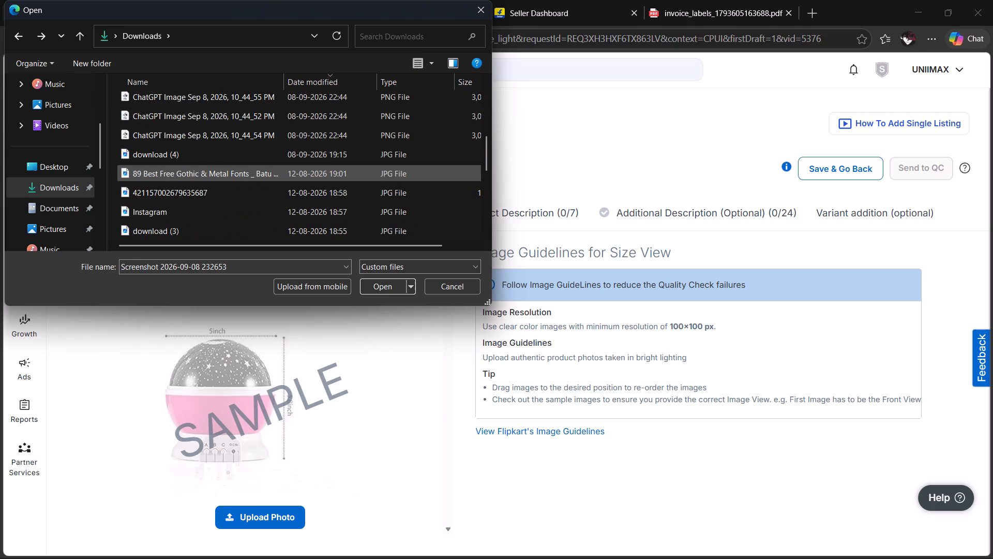
scroll(203, 176, down, 2)
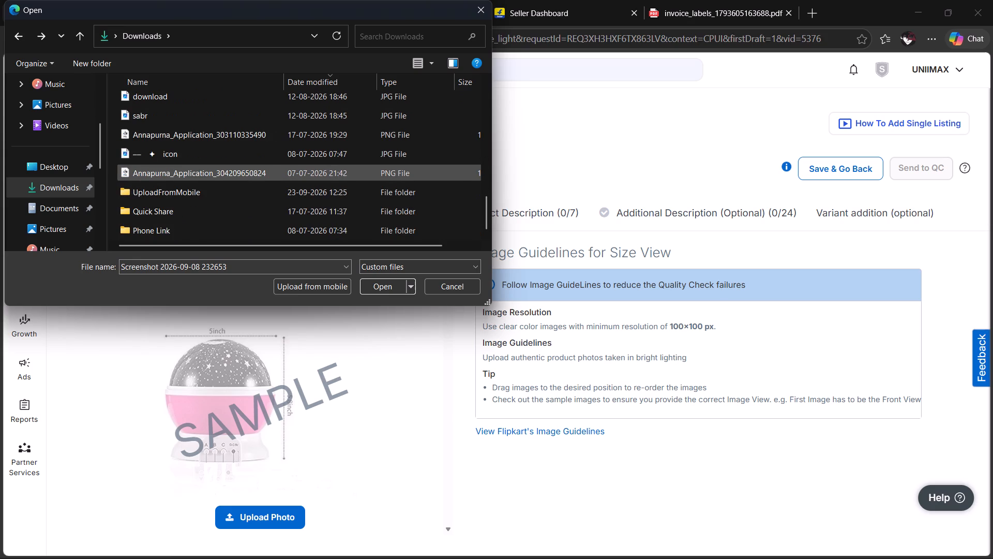
scroll(203, 176, down, 1)
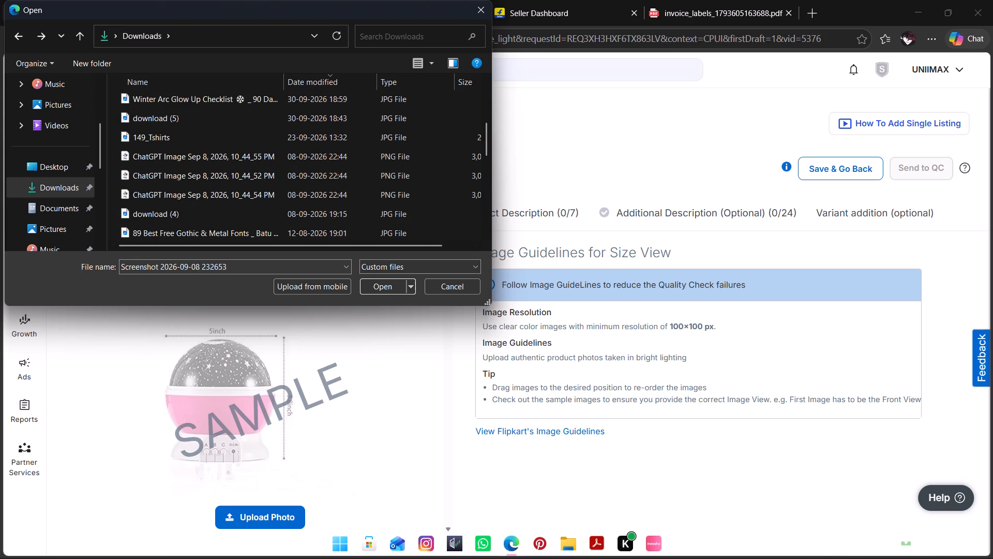
Open a File Explorer window and look through its Gallery and Downloads folder for a suitable Size View image.
double_click(558, 556)
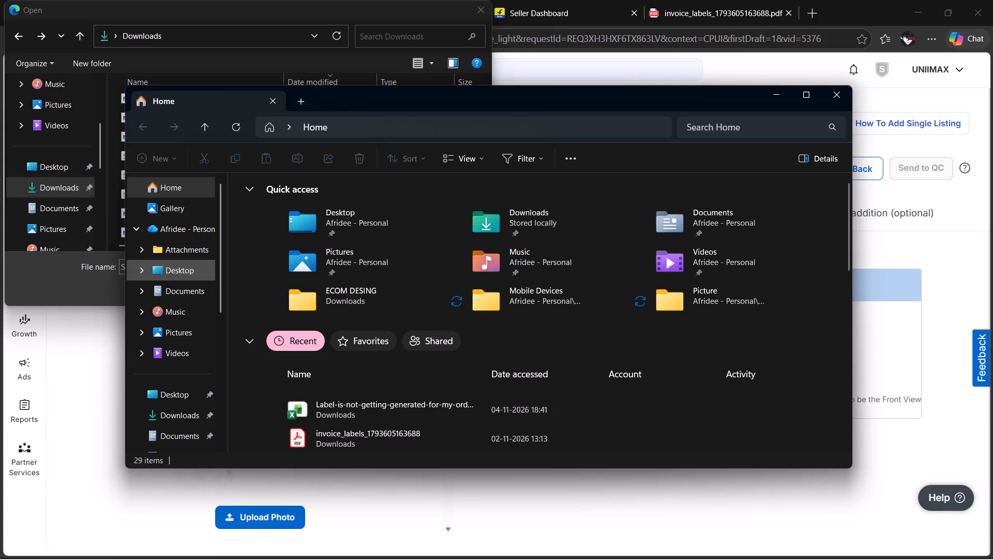
click(155, 201)
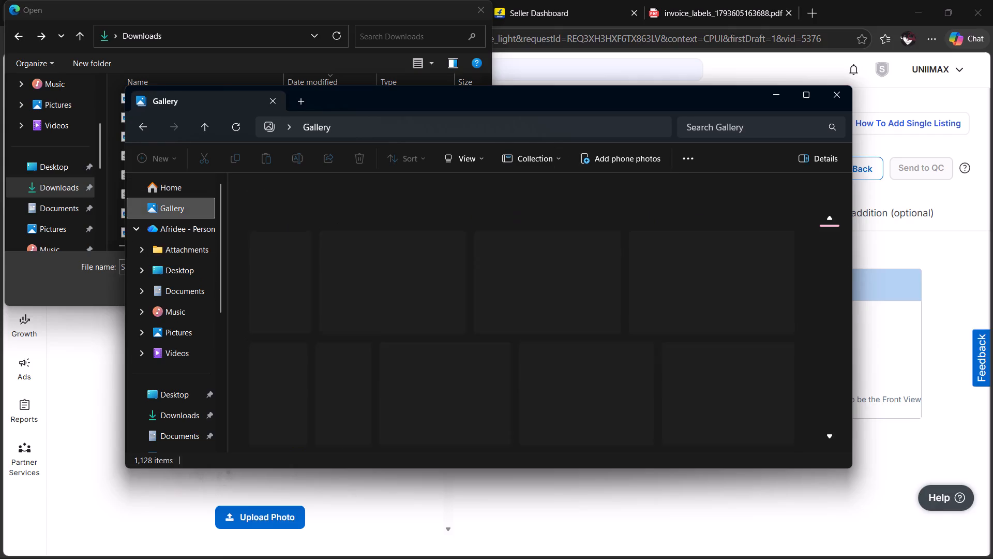
scroll(318, 336, down, 1)
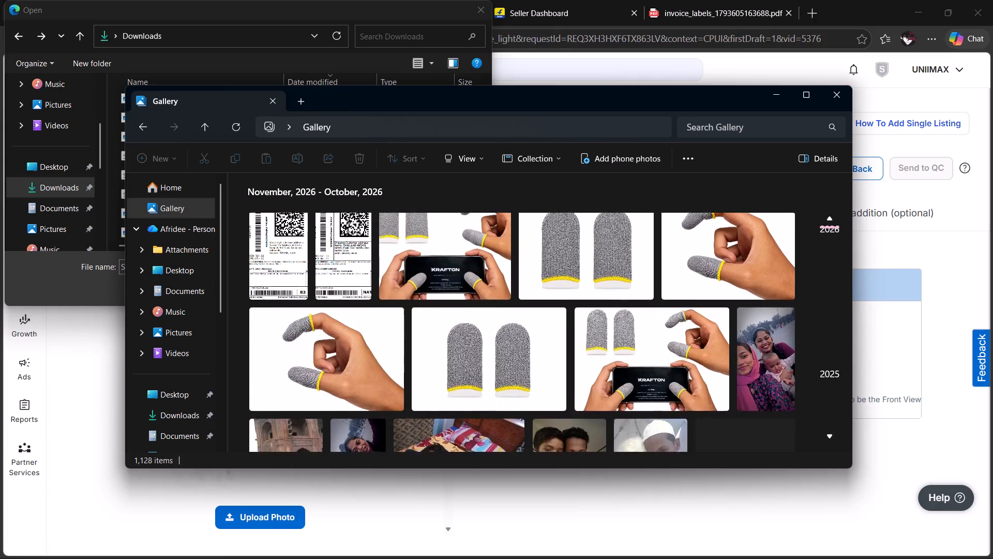
scroll(318, 336, down, 6)
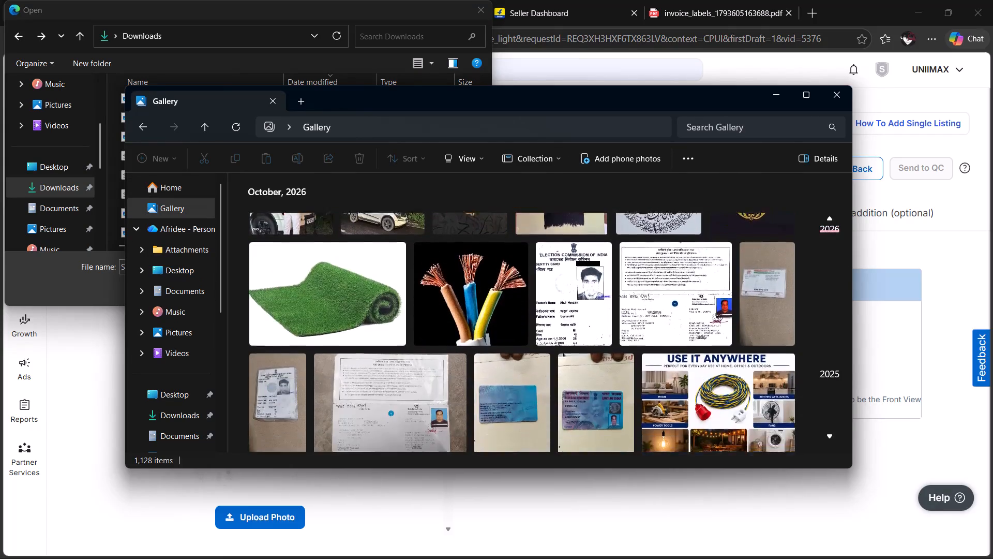
scroll(318, 336, down, 3)
scroll(318, 336, up, 1)
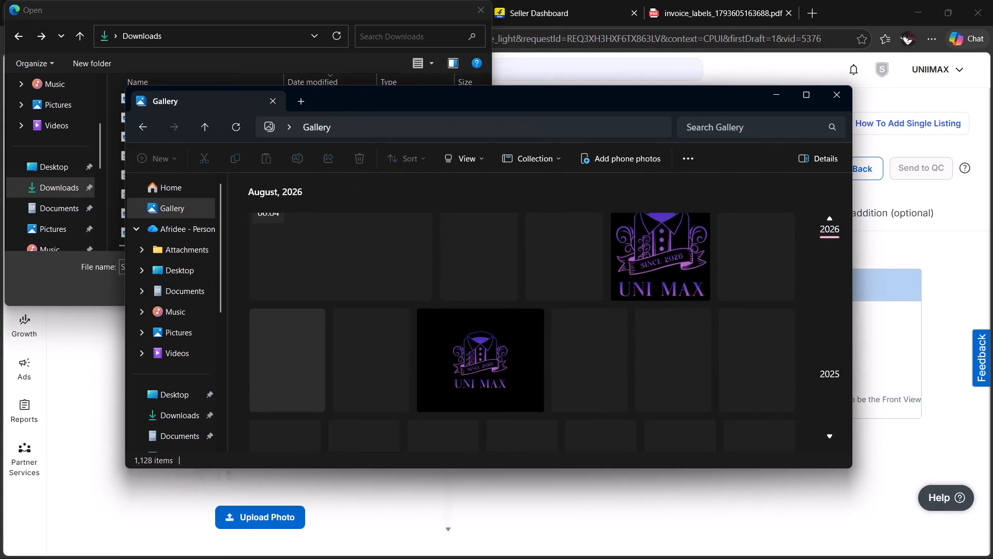
scroll(318, 336, up, 2)
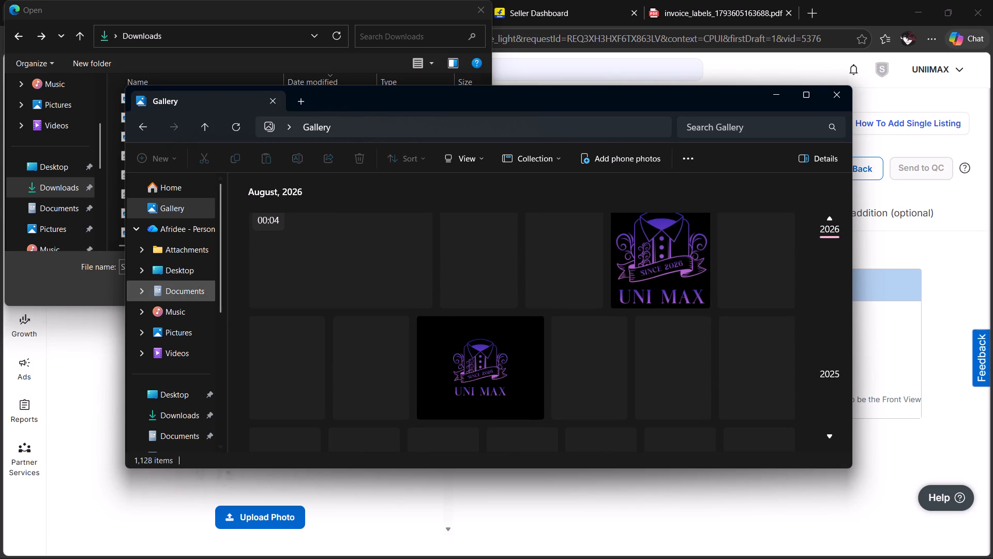
click(176, 408)
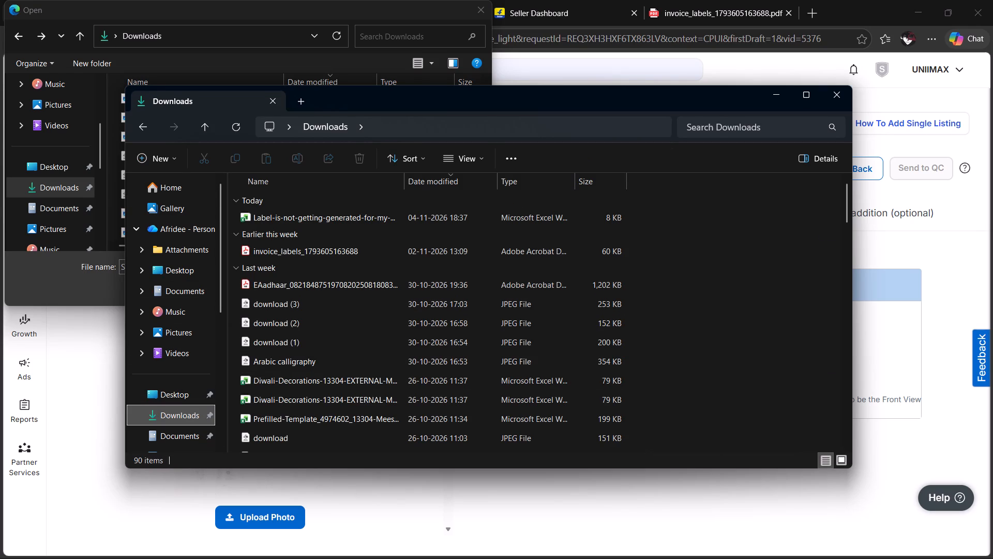
scroll(298, 236, down, 1)
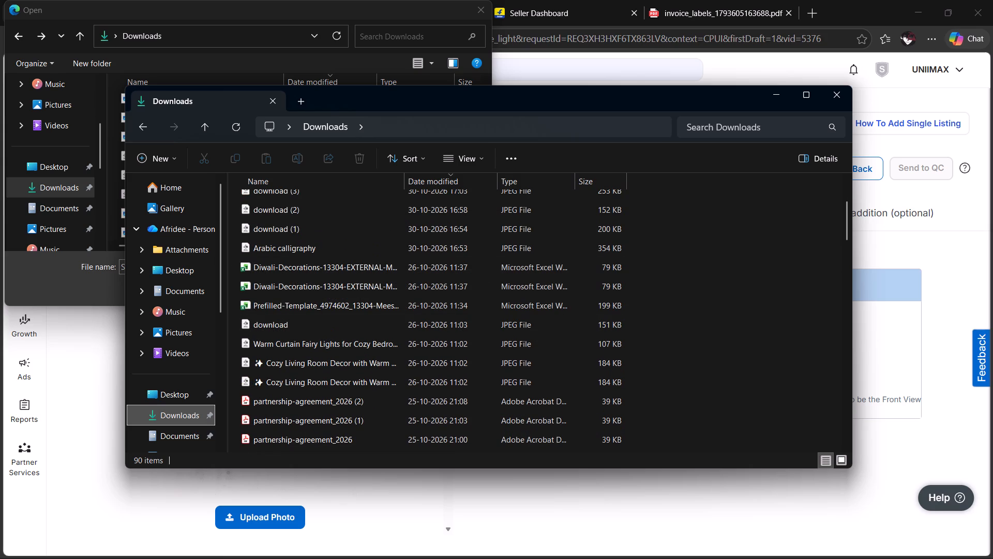
Return to the browser's file selection dialog and look through the remaining Downloads files for a Size View image.
click(535, 62)
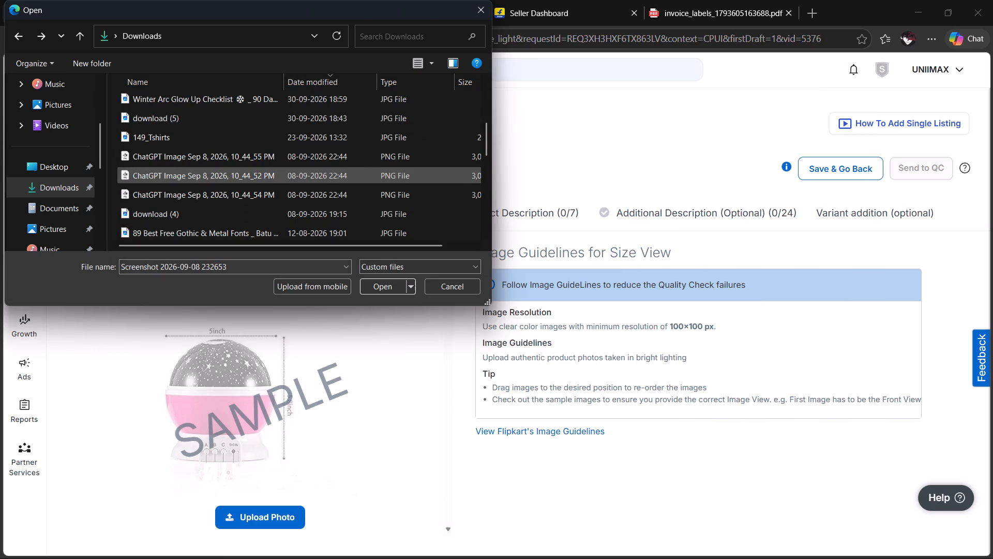
scroll(190, 188, down, 1)
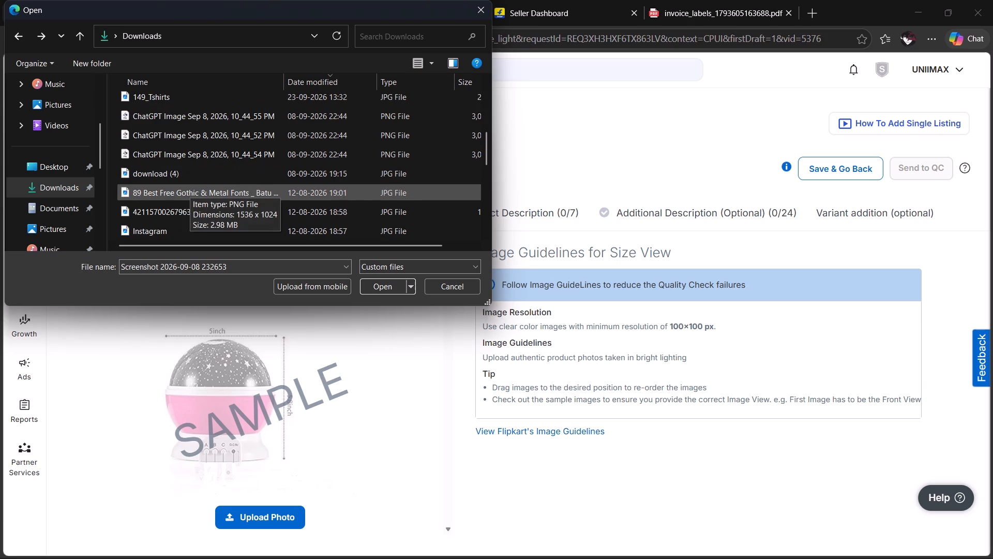
scroll(190, 188, down, 1)
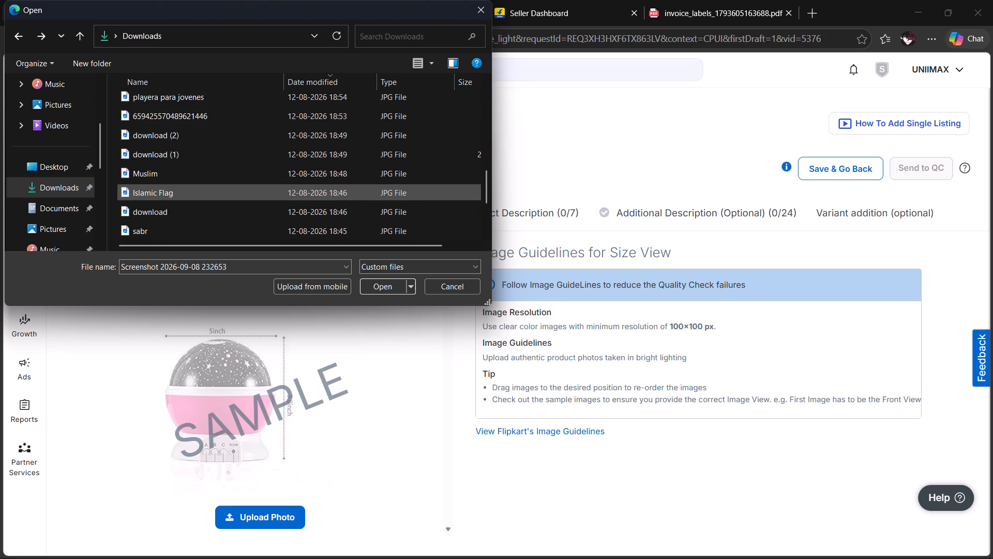
scroll(190, 188, down, 2)
scroll(190, 188, left, 1)
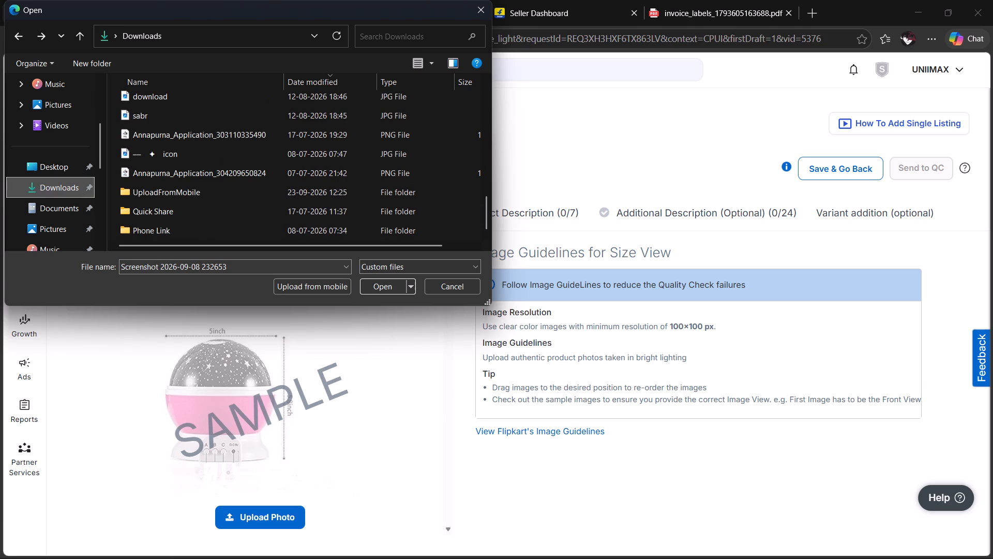
click(62, 201)
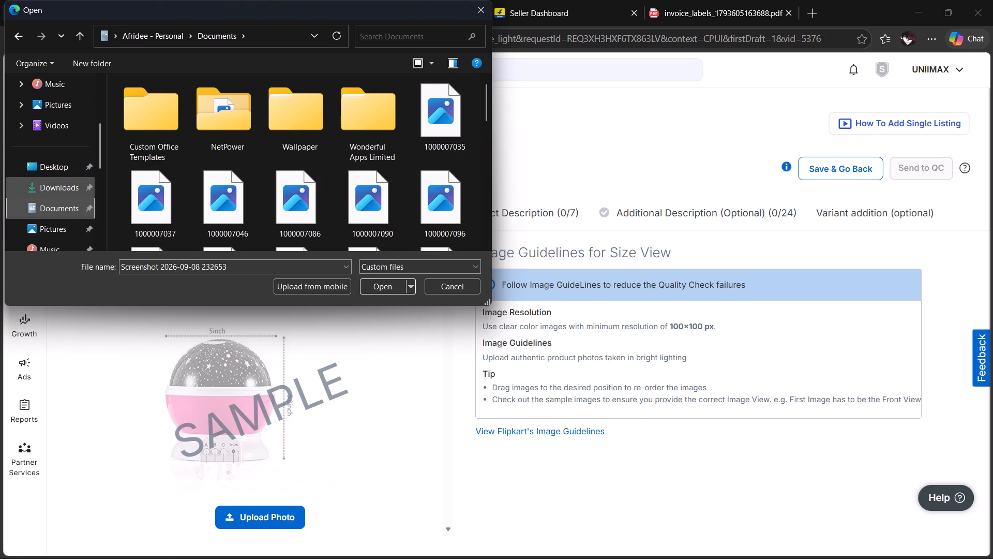
click(62, 195)
double_click(62, 195)
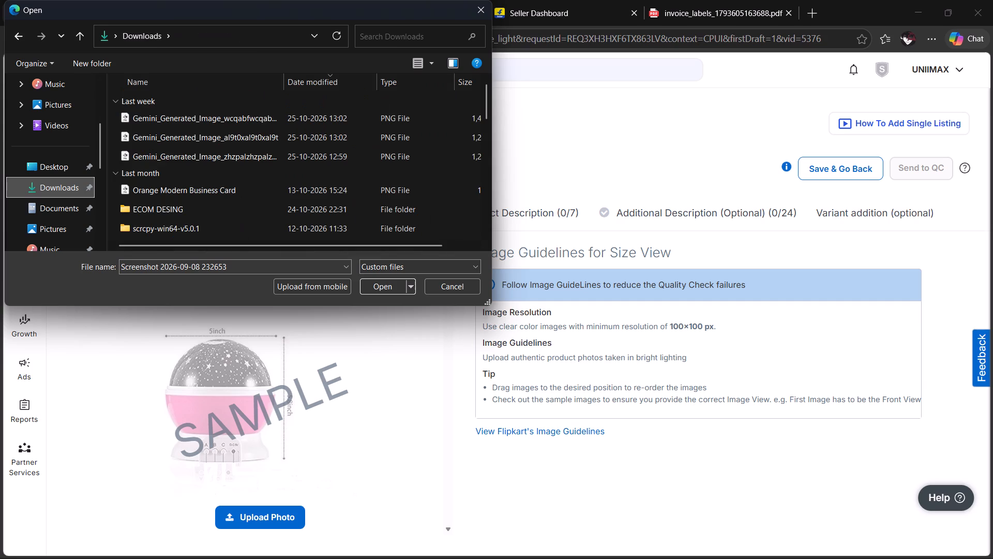
Check the Pictures, Picture and ECOM DESING folders for a Size View image, and open the connected F56 phone's storage.
click(50, 227)
scroll(50, 227, down, 1)
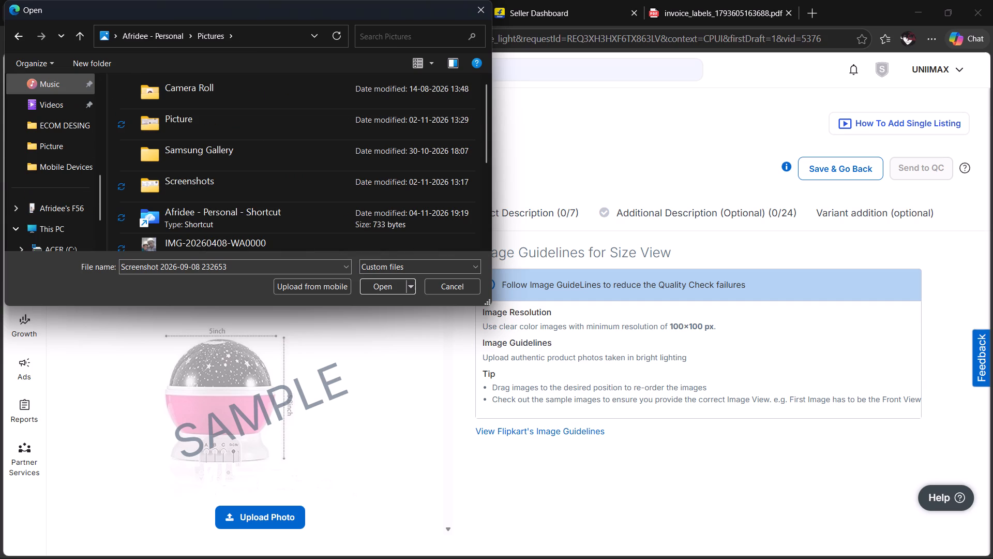
scroll(50, 227, down, 1)
click(61, 141)
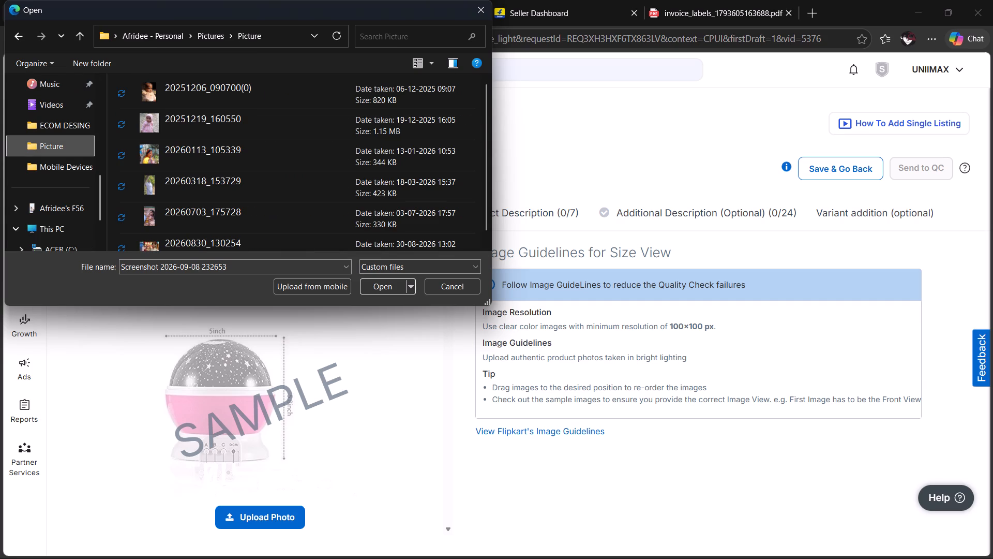
double_click(61, 120)
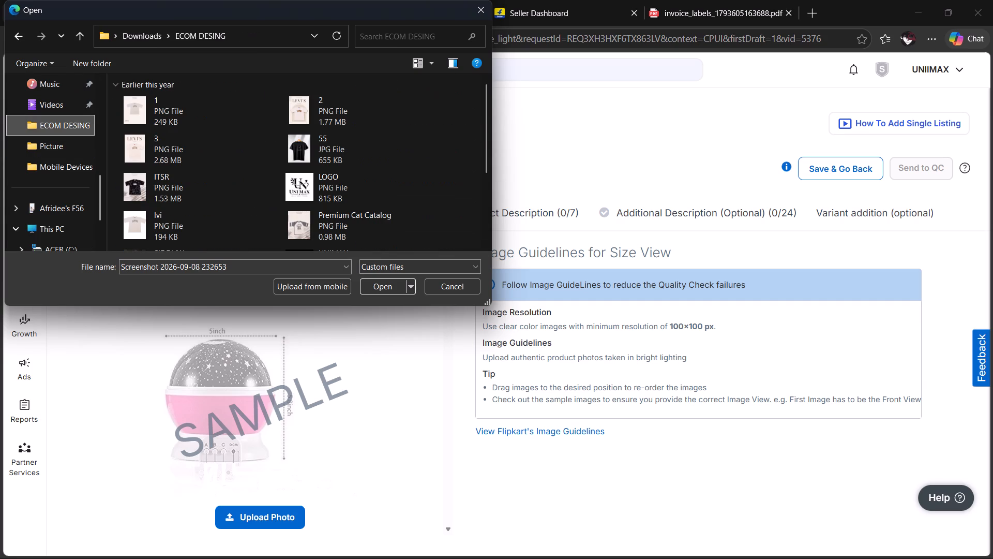
click(61, 137)
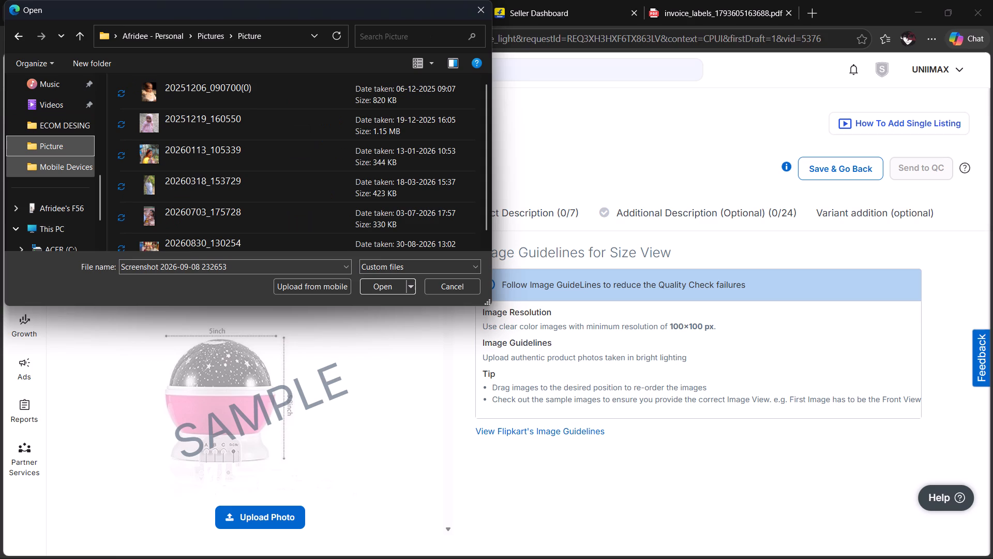
click(61, 209)
click(61, 218)
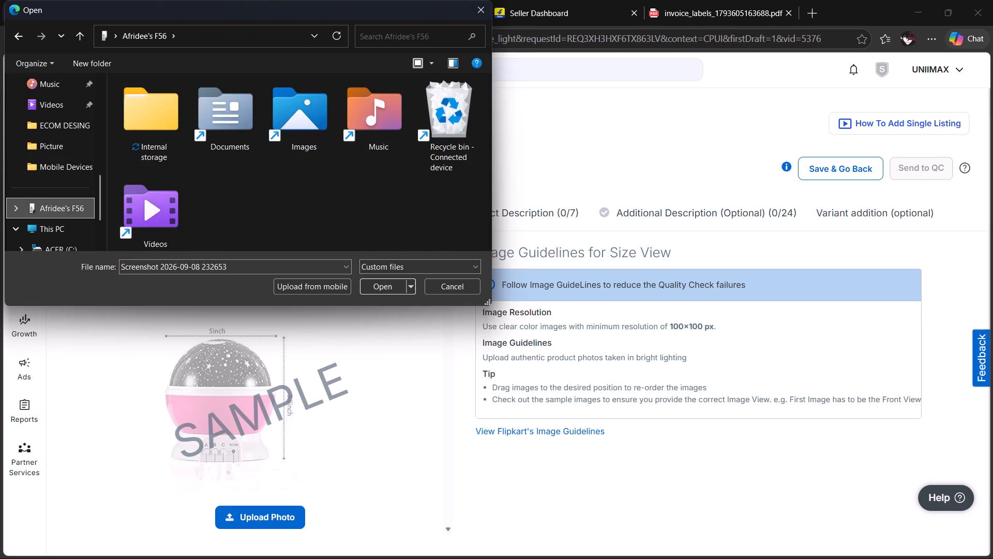
Browse This PC, the ACER (C:) drive and its Windows folder for a Size View image.
click(61, 224)
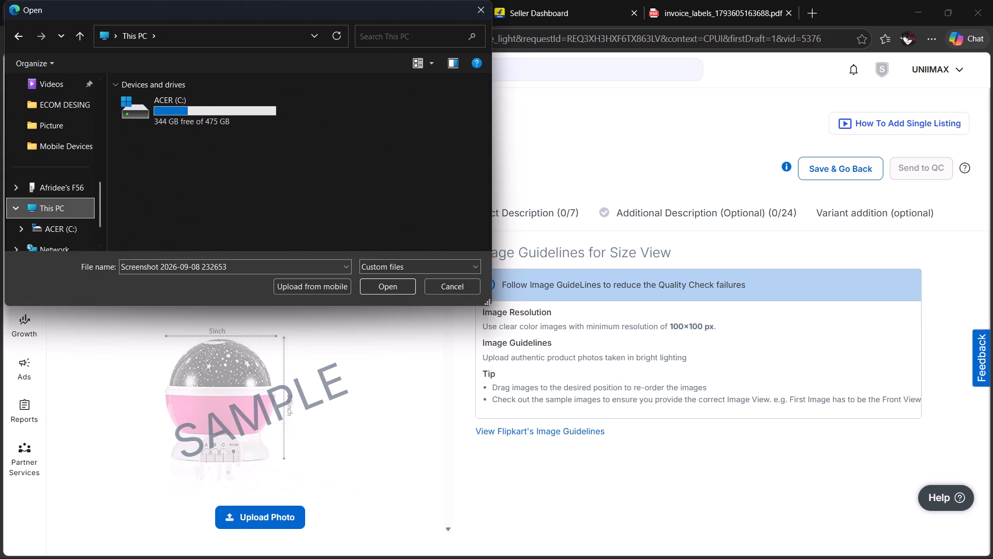
click(206, 125)
click(206, 125)
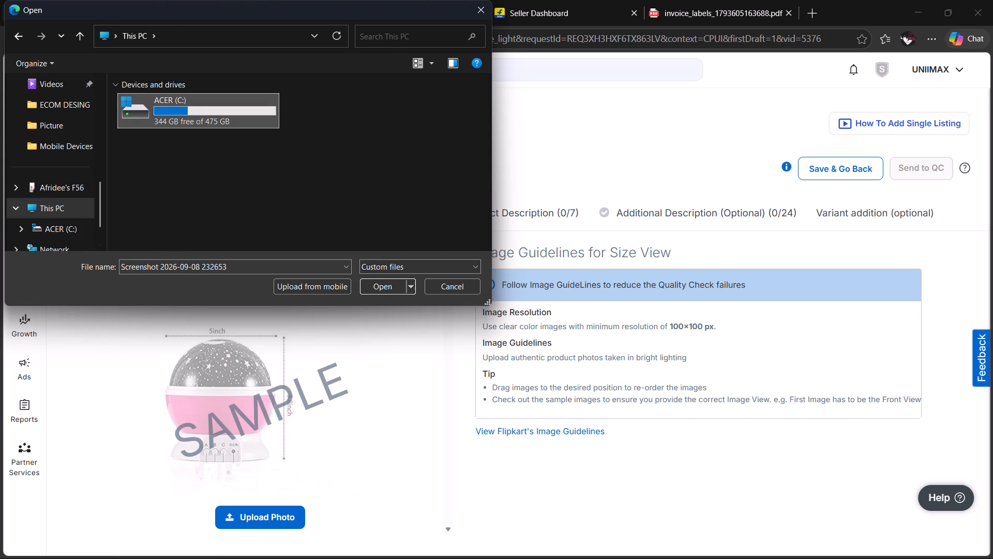
click(198, 114)
double_click(198, 114)
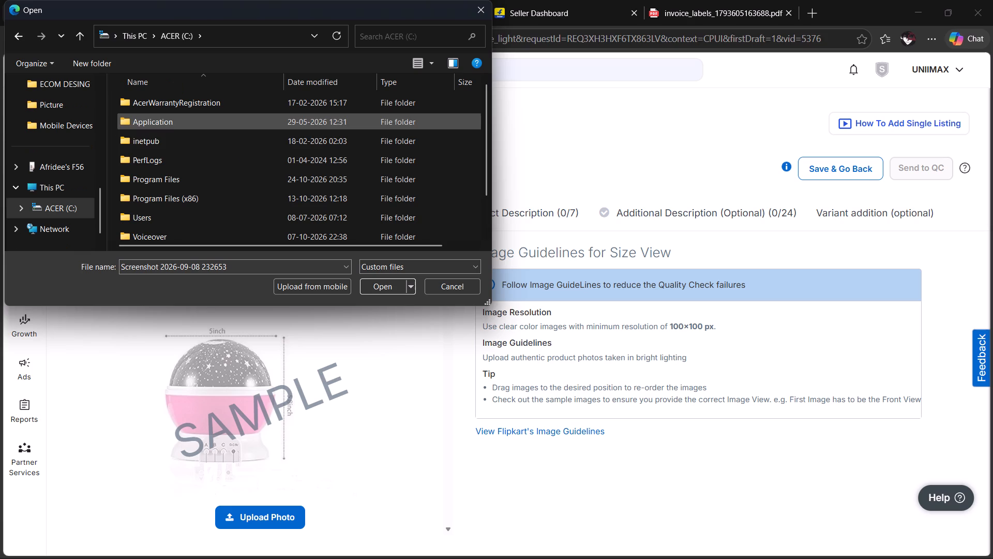
scroll(198, 139, down, 1)
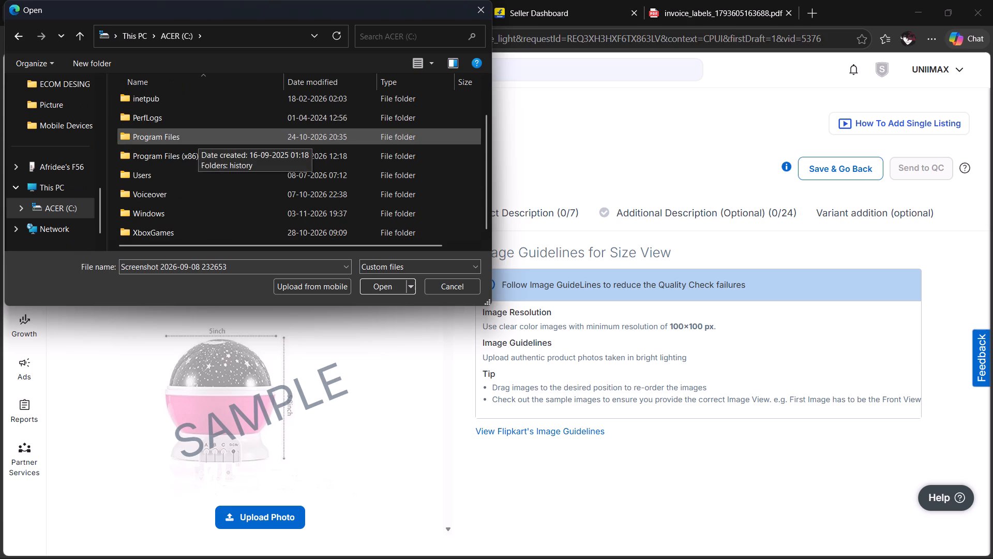
double_click(160, 210)
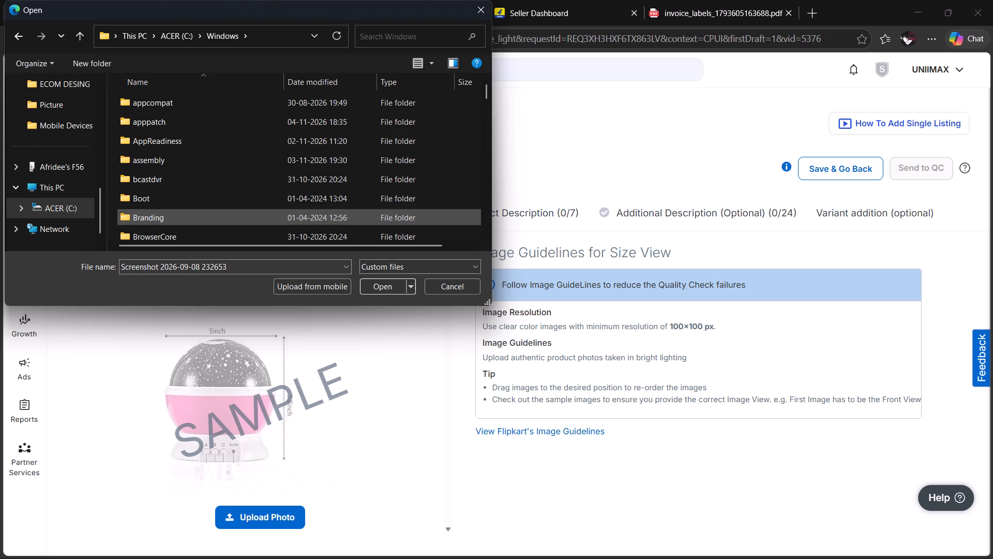
scroll(182, 200, down, 1)
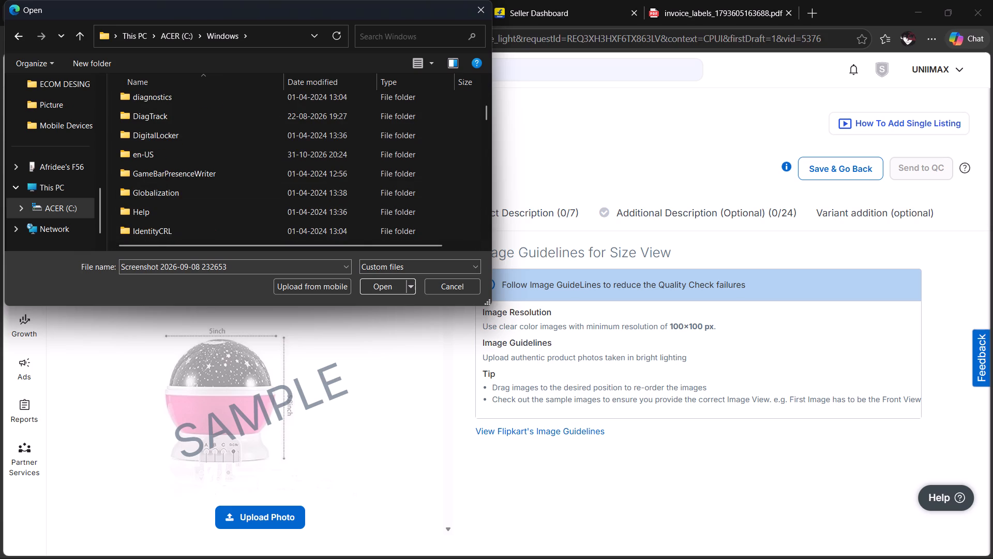
scroll(182, 200, up, 1)
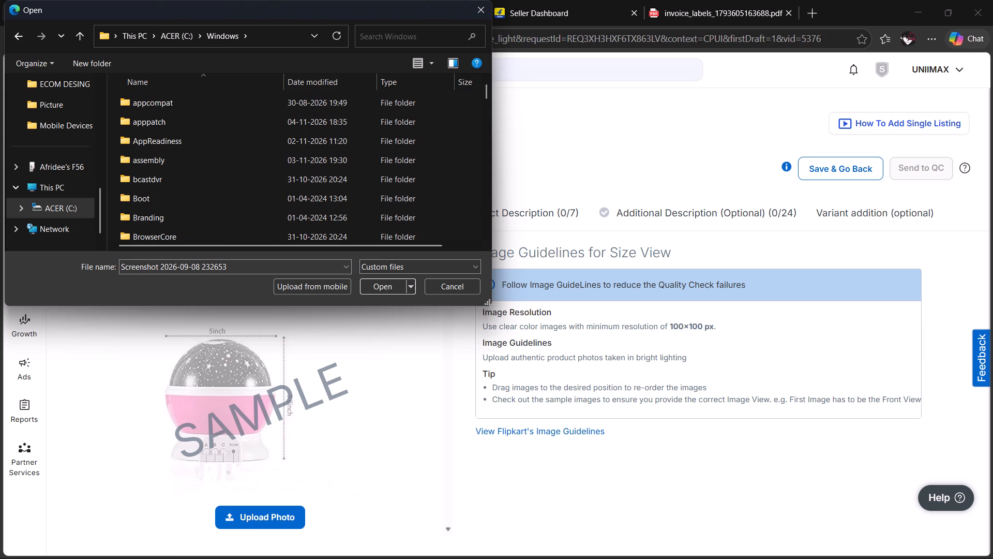
click(17, 39)
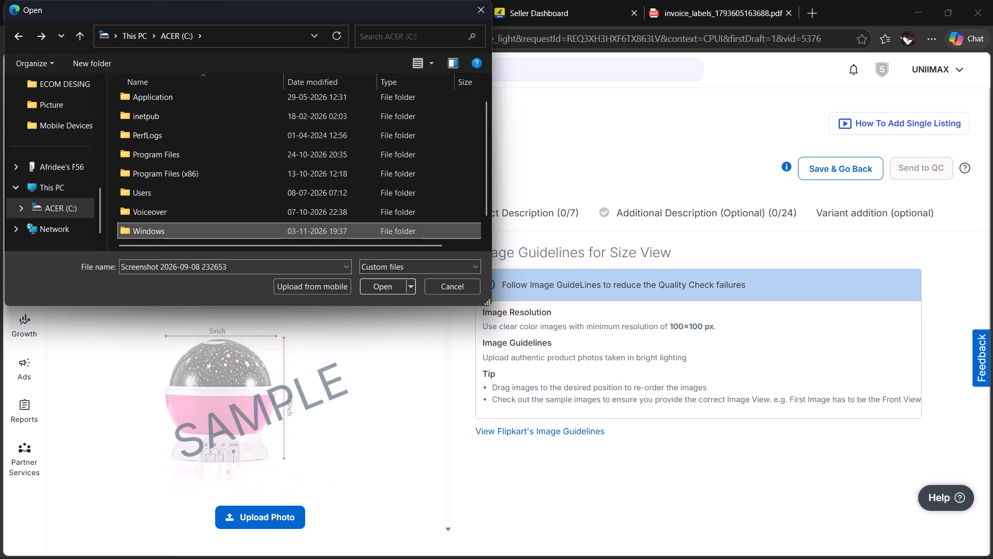
scroll(252, 165, down, 2)
click(57, 231)
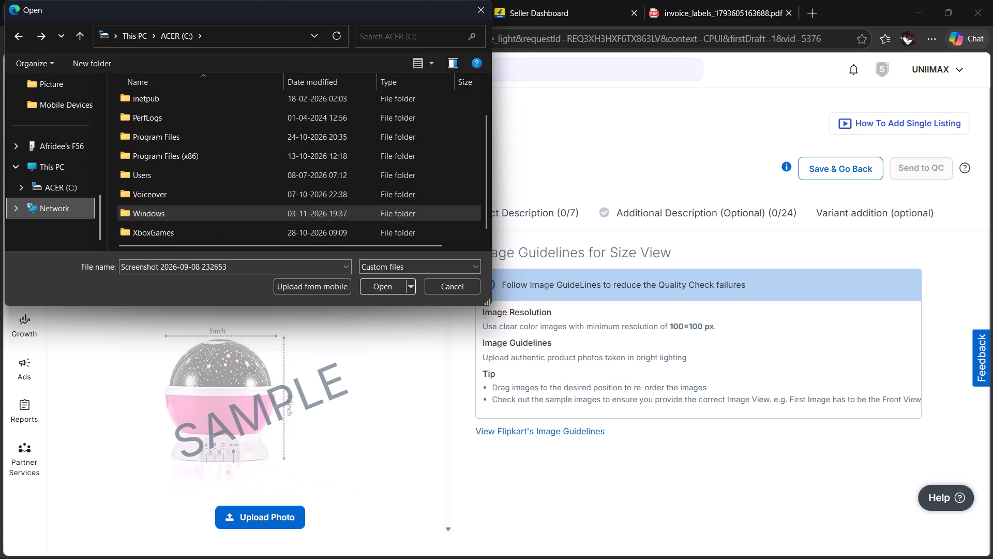
click(54, 181)
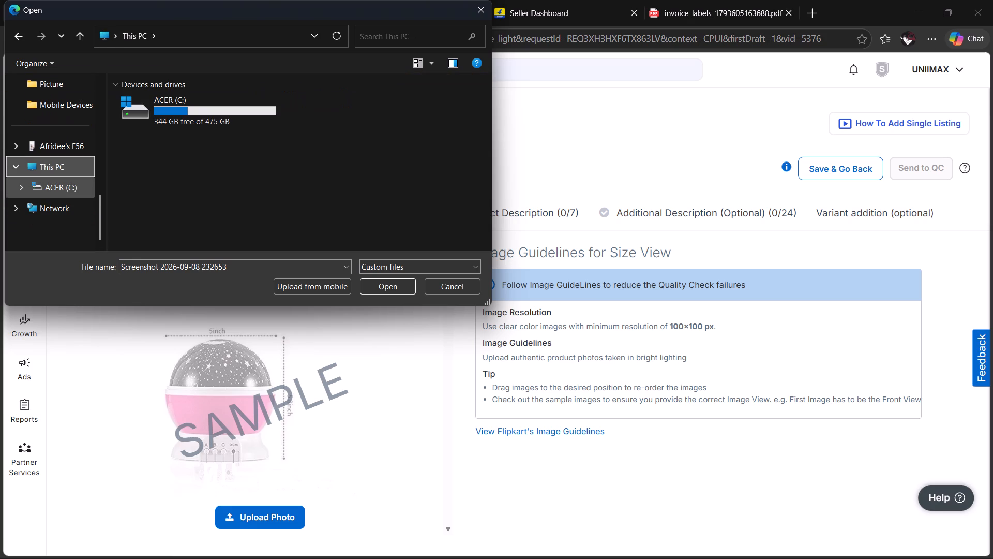
Check the Videos, ECOM DESING, Pictures and Documents folders for a Size View image.
scroll(64, 170, up, 1)
click(64, 170)
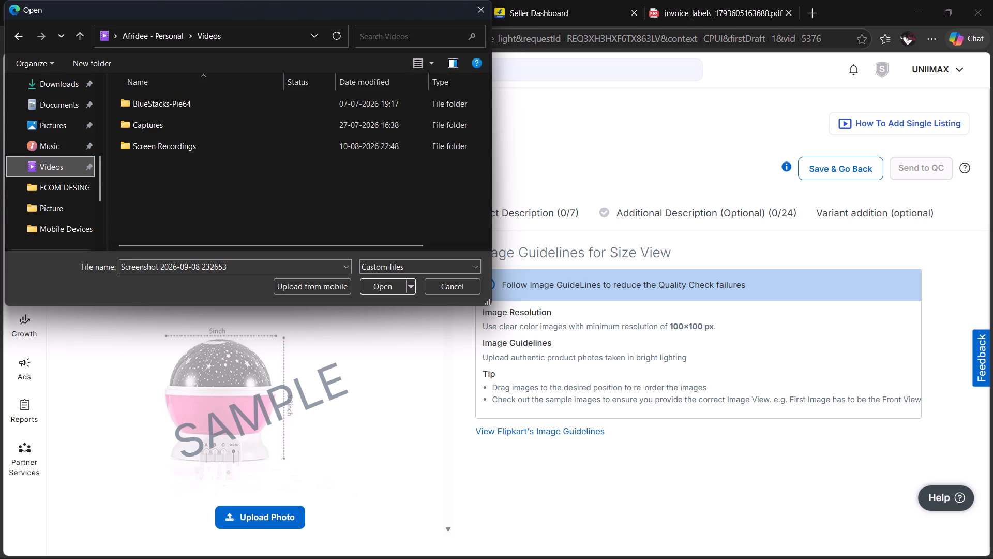
click(64, 186)
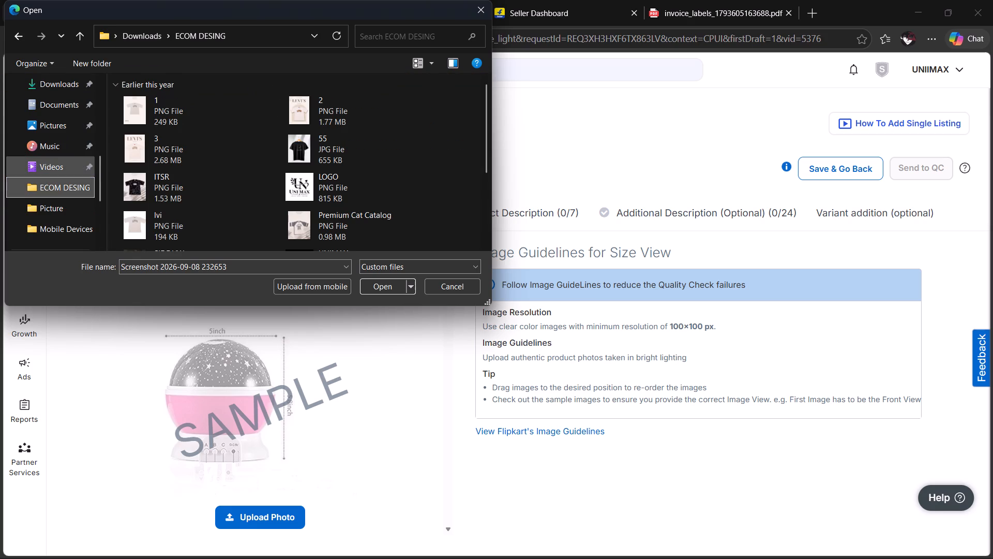
drag(61, 160, 57, 147)
double_click(57, 147)
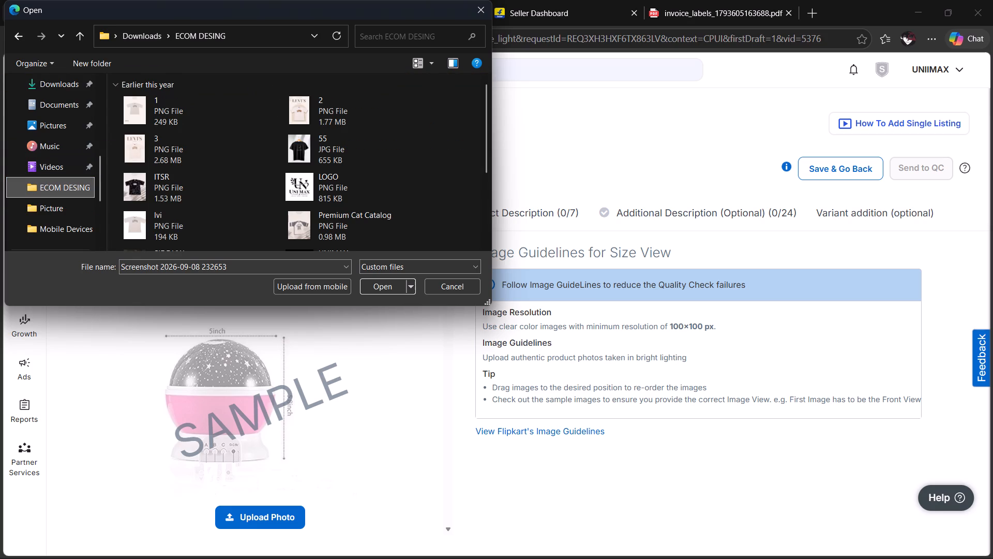
double_click(55, 125)
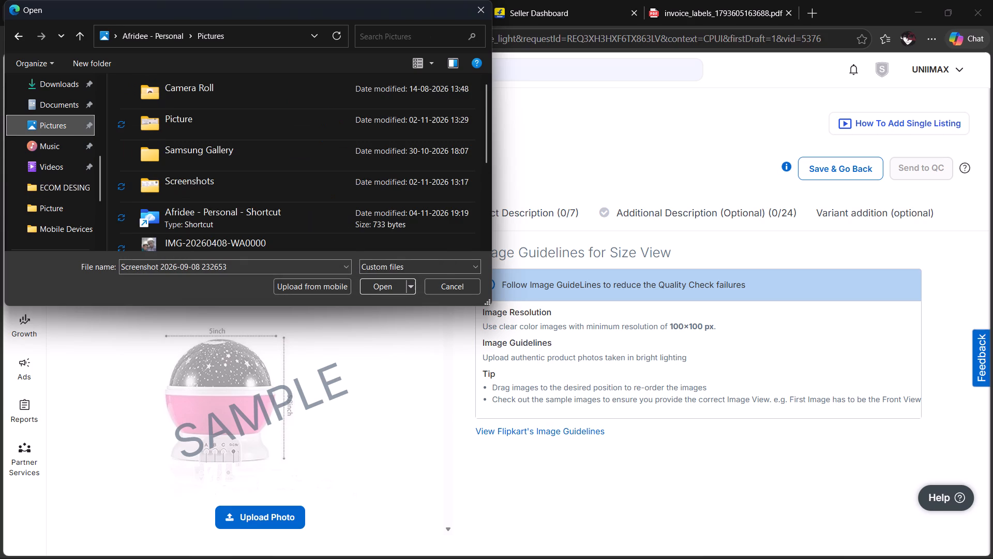
double_click(53, 109)
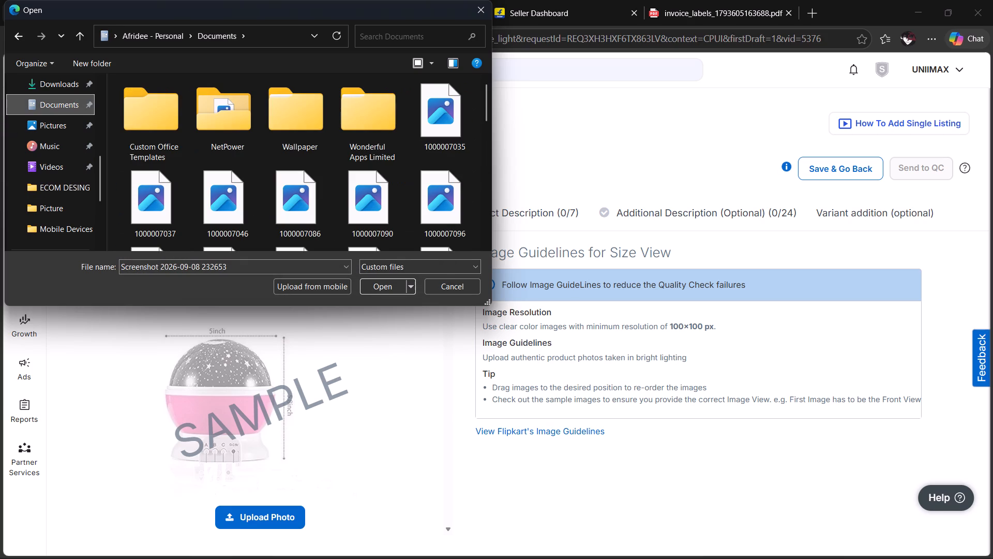
Look through the Downloads folder in the file selection dialog, refresh it and look again for a Size View image.
double_click(53, 77)
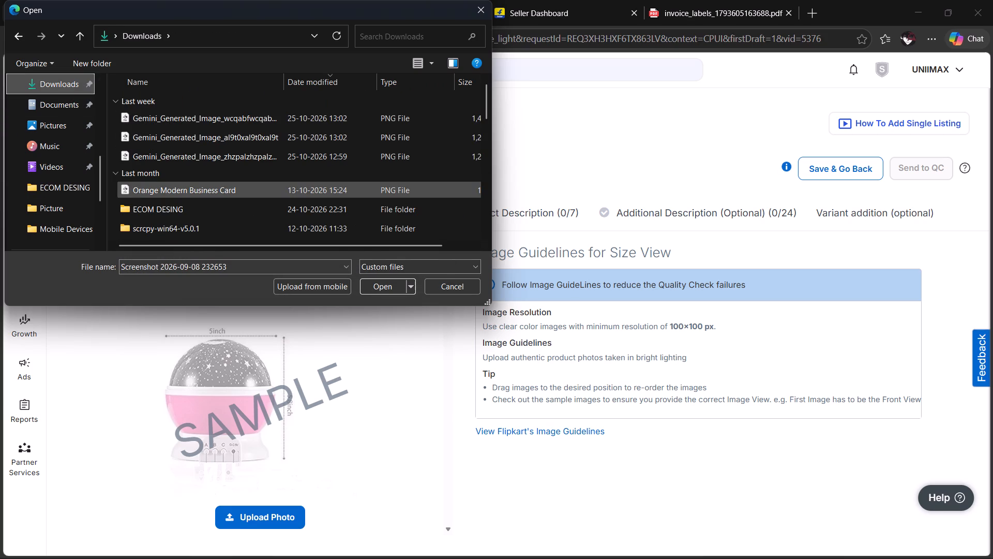
scroll(185, 189, down, 2)
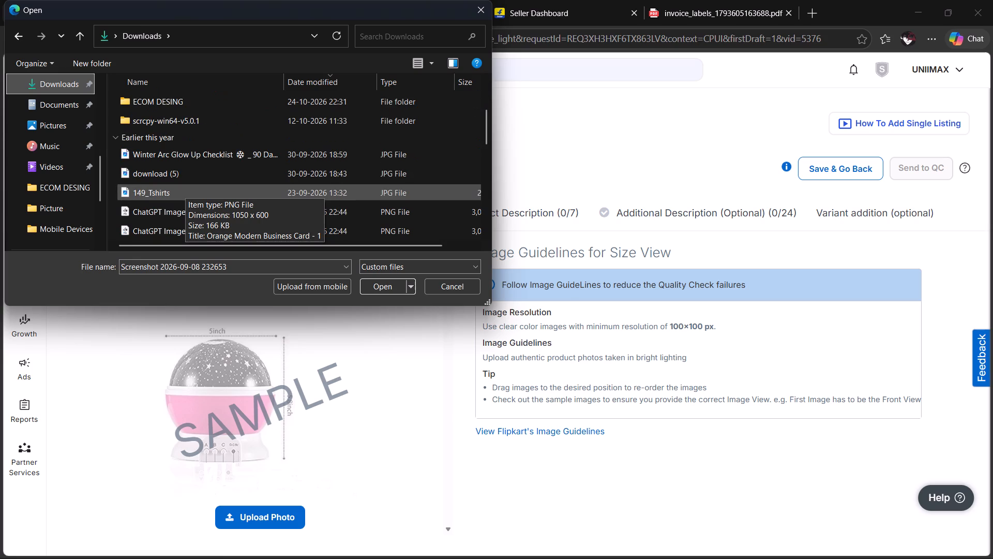
scroll(185, 189, down, 2)
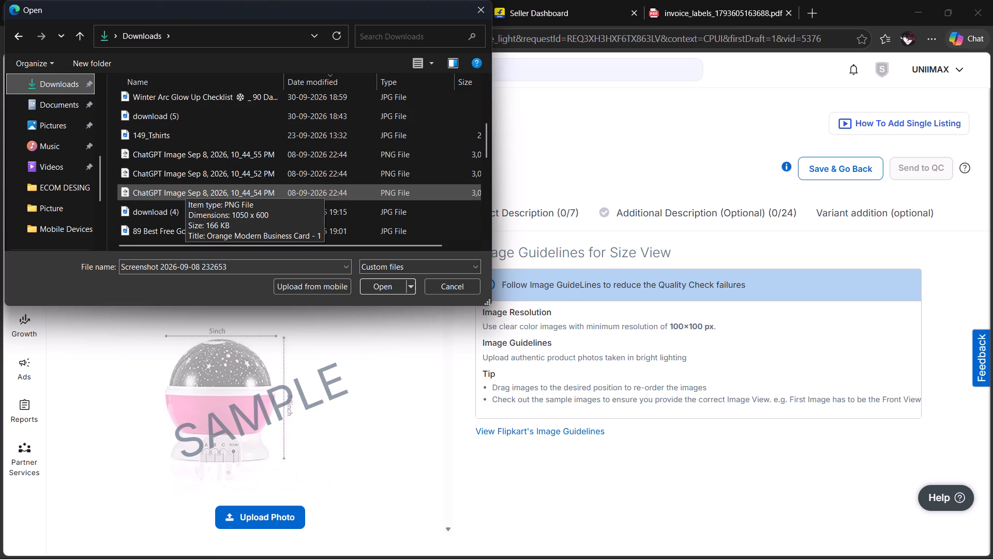
scroll(185, 189, down, 1)
scroll(185, 189, left, 1)
scroll(185, 189, down, 1)
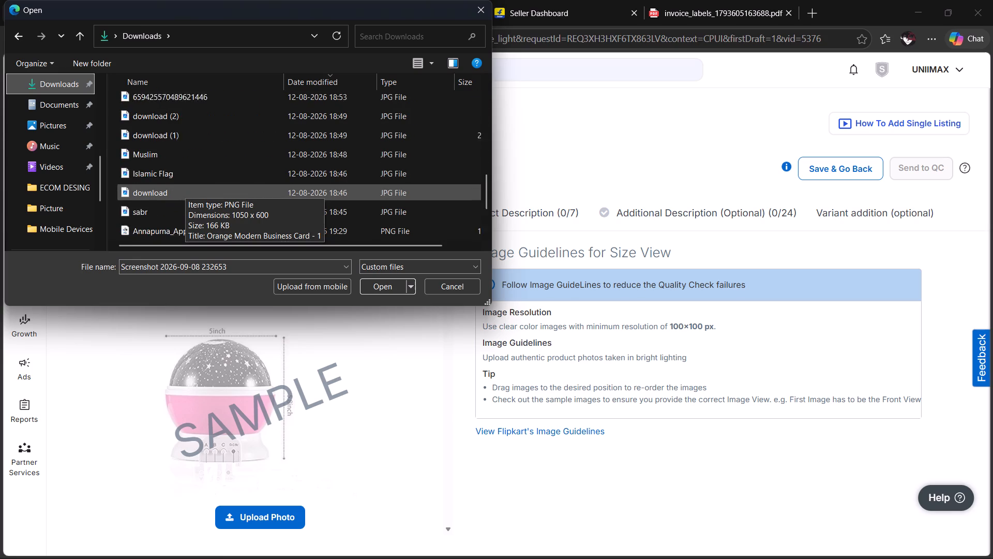
scroll(185, 189, down, 3)
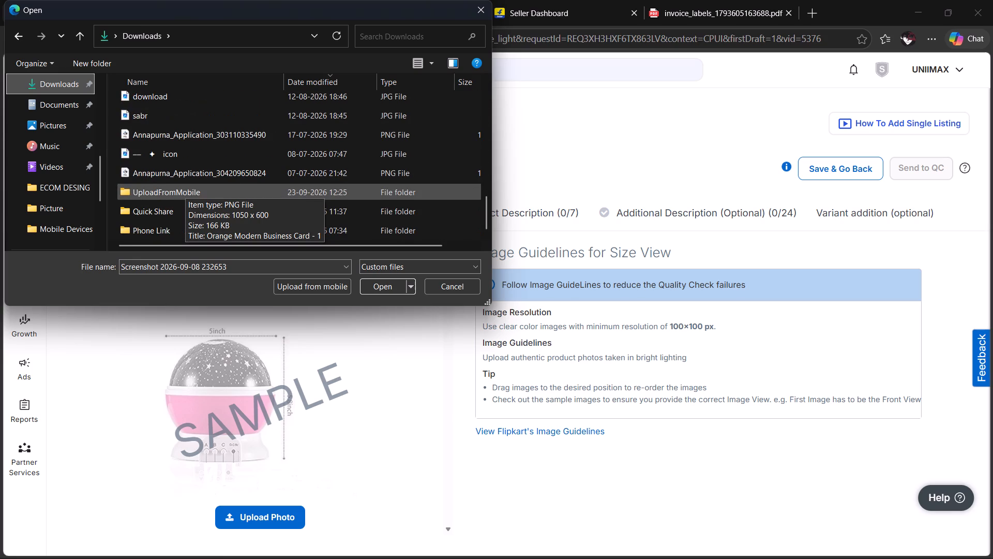
scroll(185, 189, up, 11)
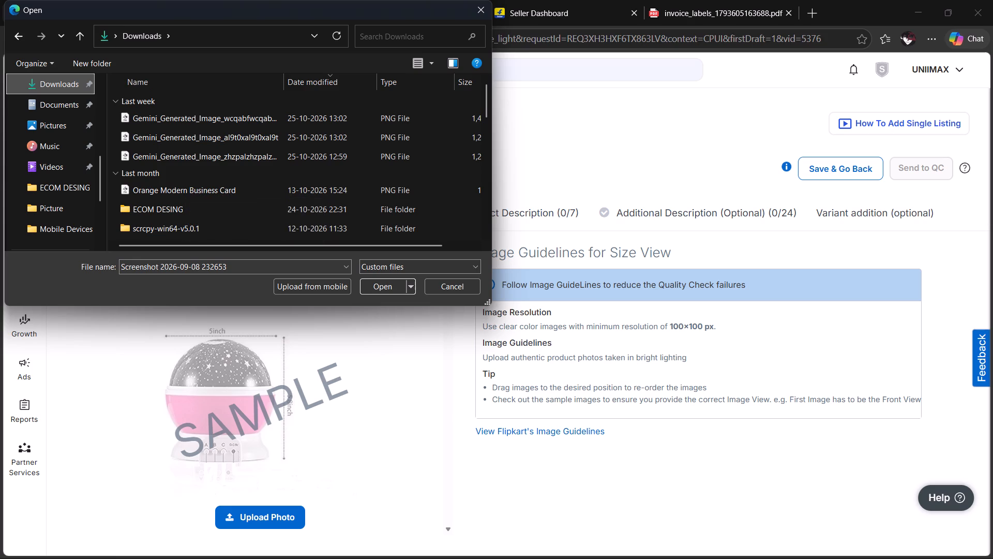
triple_click(338, 37)
scroll(247, 127, down, 3)
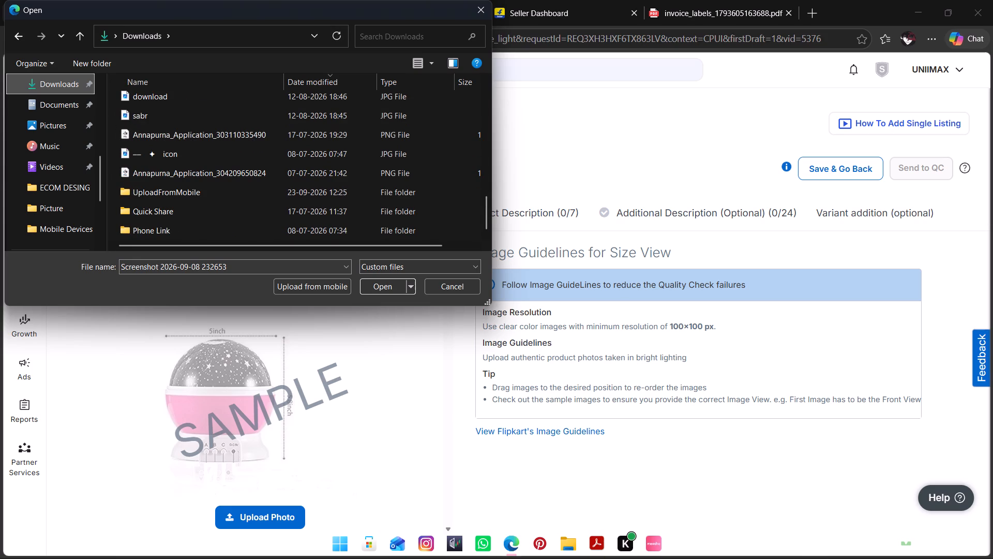
In File Explorer, move the seven Downloads files from the Prefilled-Template spreadsheet through partnership-agreement_2026 (1) into ECOM DESING, and open that folder.
click(569, 540)
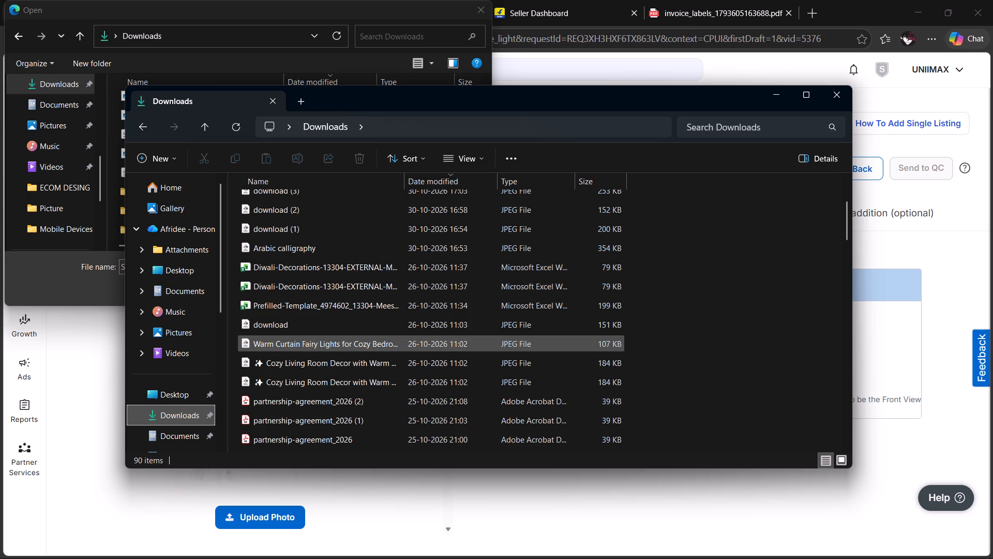
drag(635, 307, 496, 412)
drag(475, 368, 250, 333)
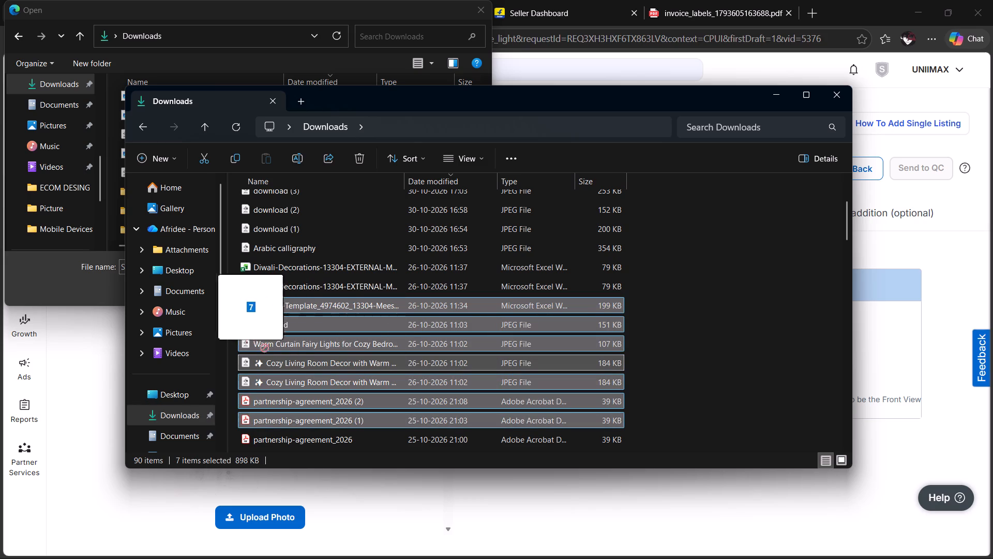
drag(250, 333, 170, 208)
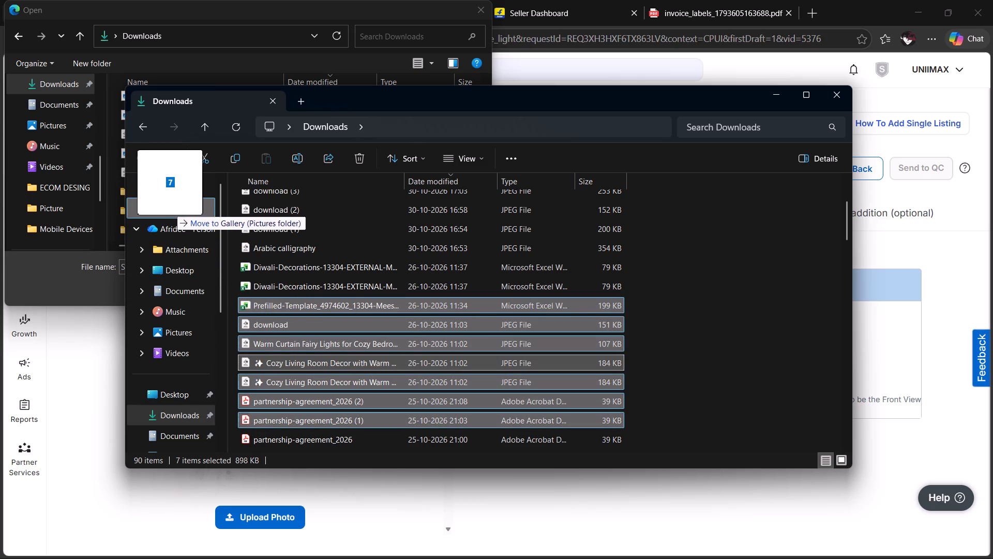
drag(170, 208, 176, 336)
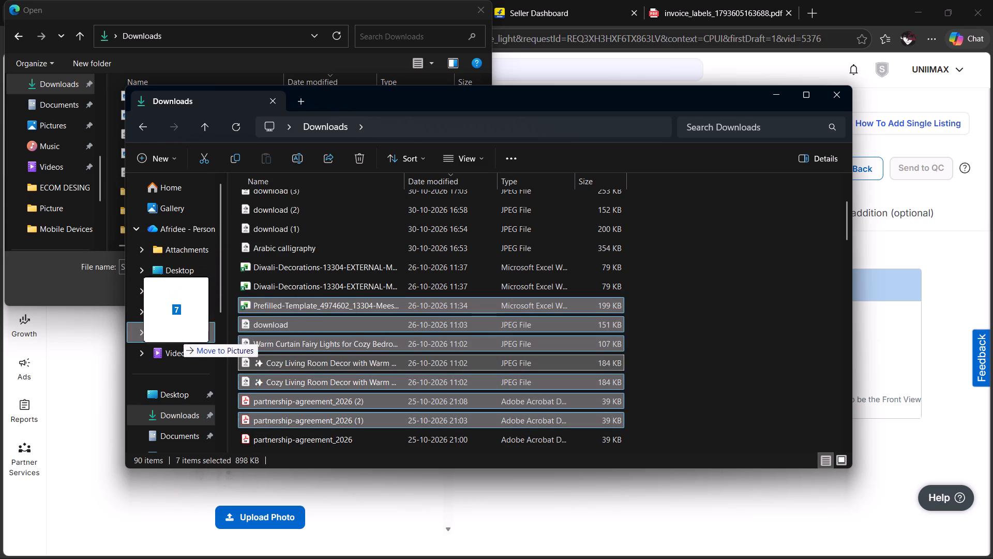
drag(176, 336, 170, 219)
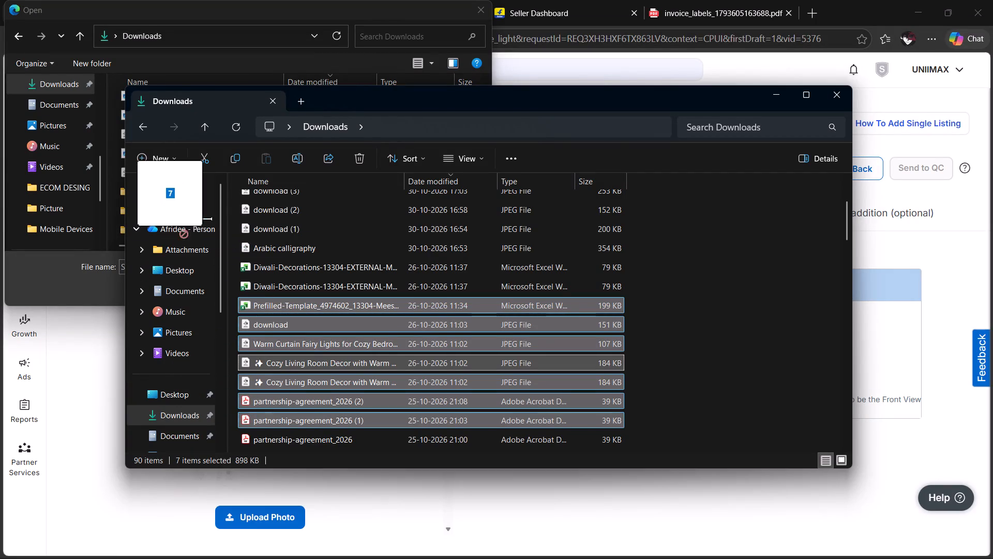
drag(170, 219, 177, 341)
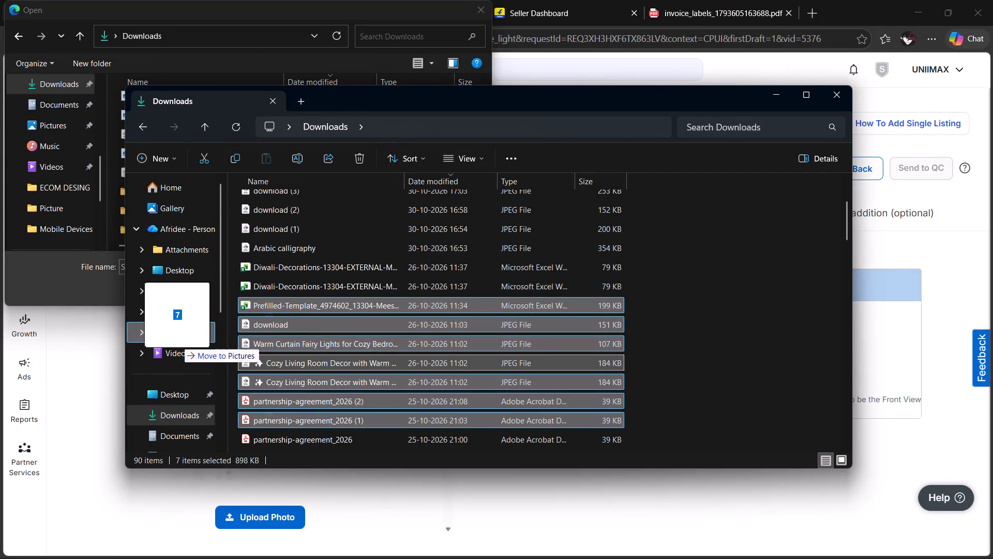
drag(177, 341, 224, 327)
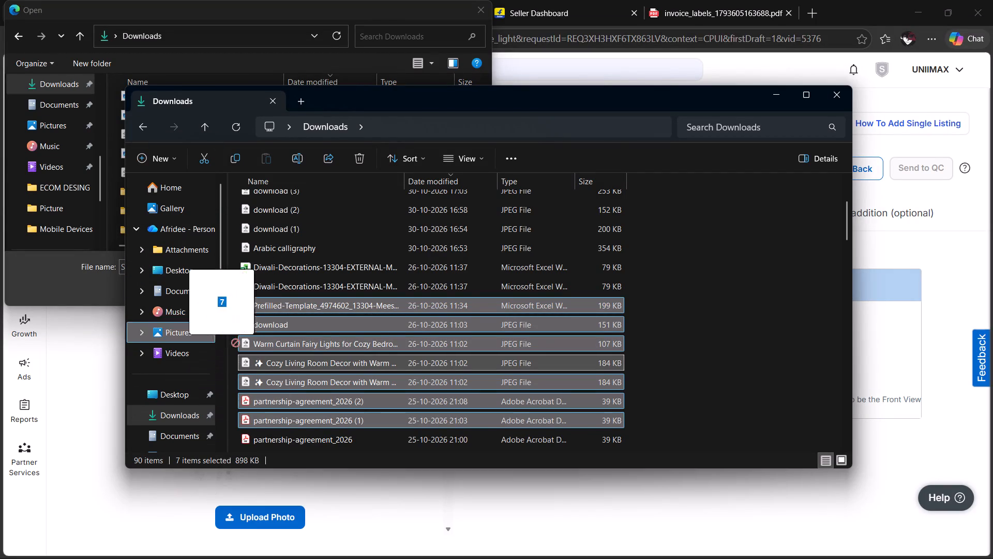
drag(224, 327, 439, 312)
scroll(194, 335, down, 1)
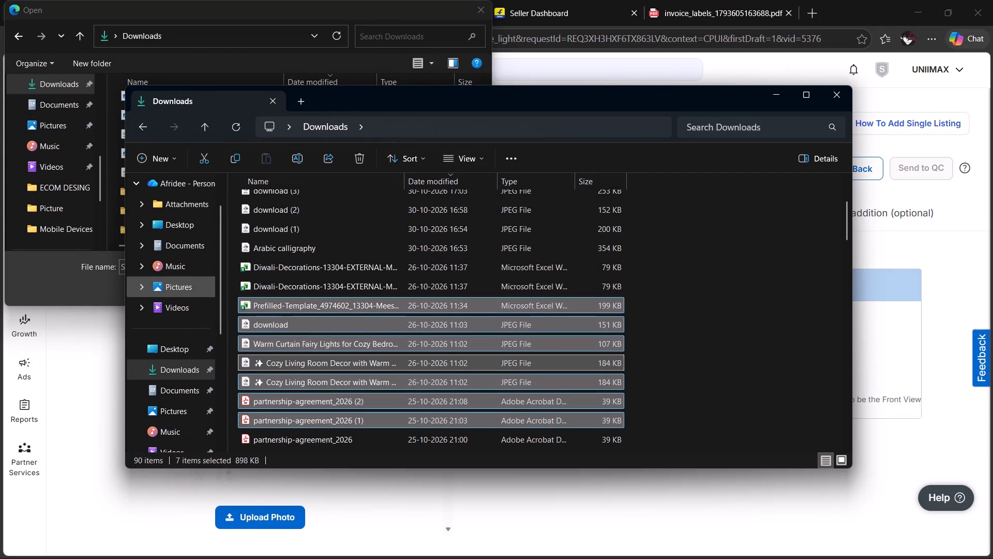
scroll(194, 335, down, 2)
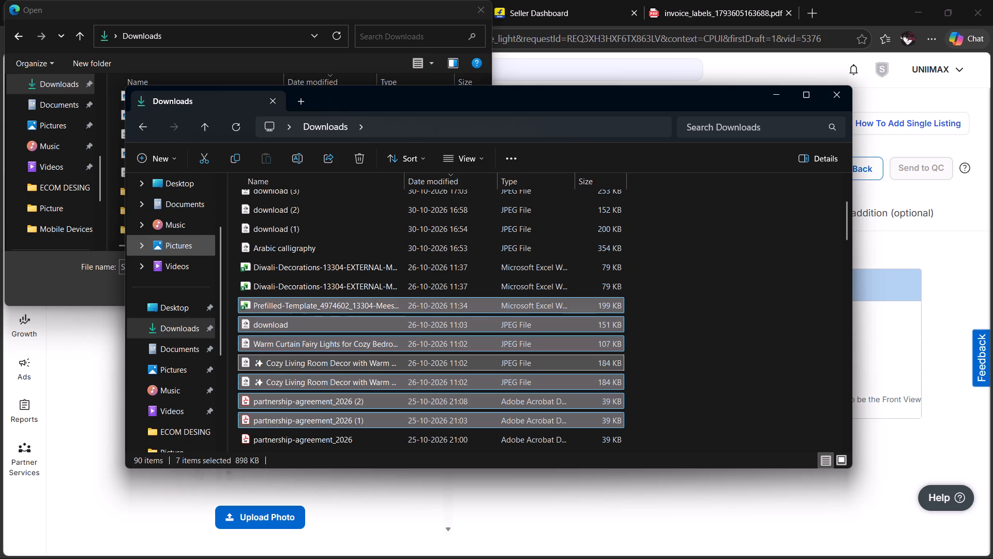
drag(409, 343, 209, 386)
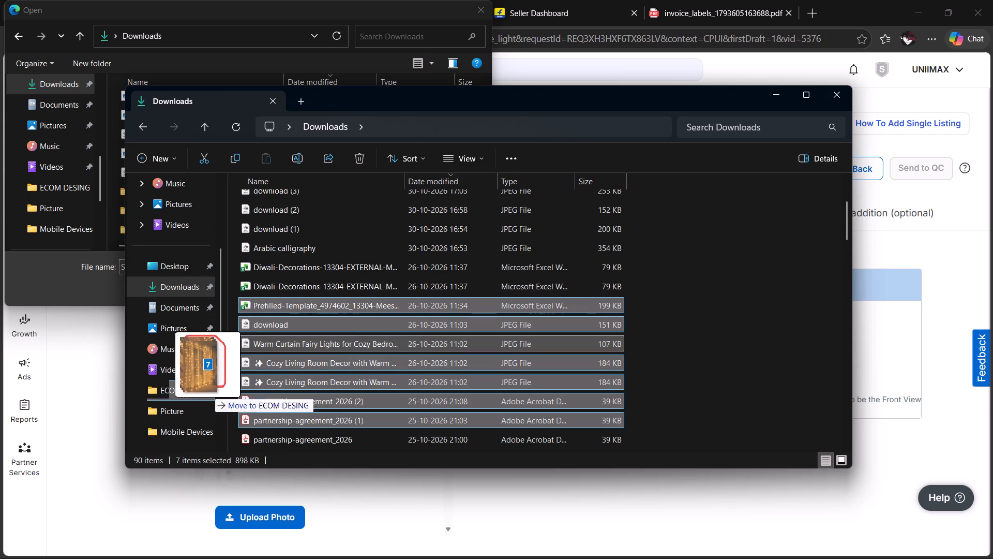
drag(209, 386, 191, 386)
click(191, 386)
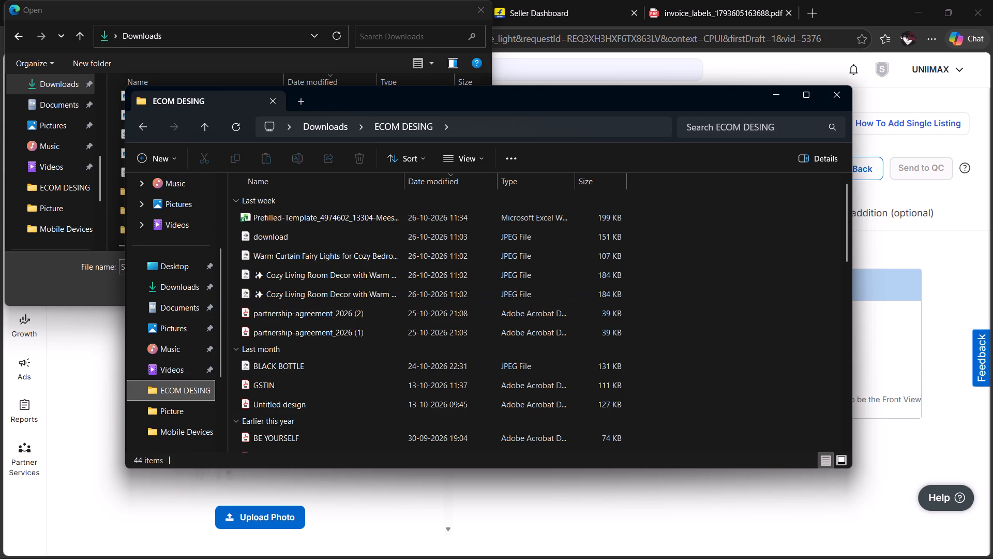
Check the Pictures, ECOM DESING and Picture folders for a Size View image, showing ECOM DESING as medium icons, and close the file selection dialog.
click(573, 16)
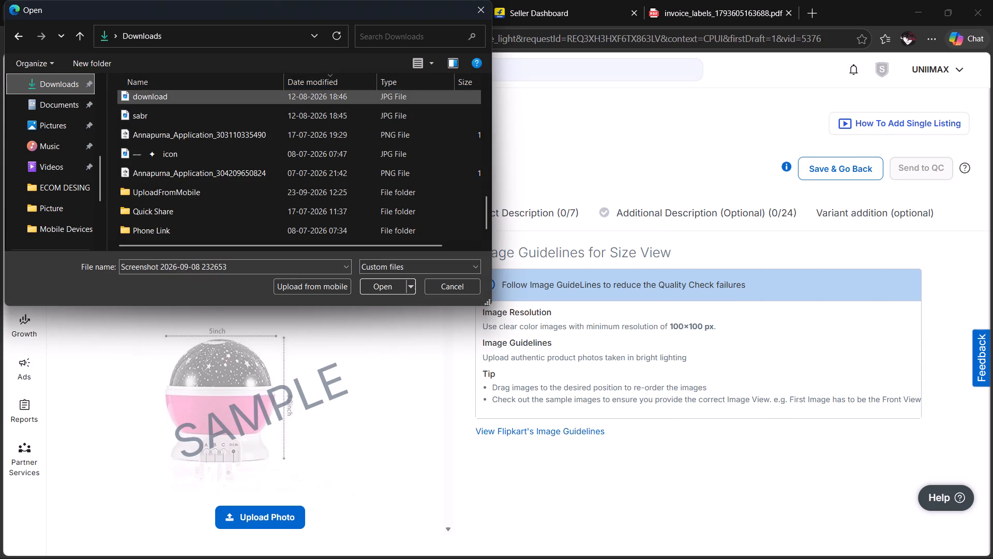
click(66, 119)
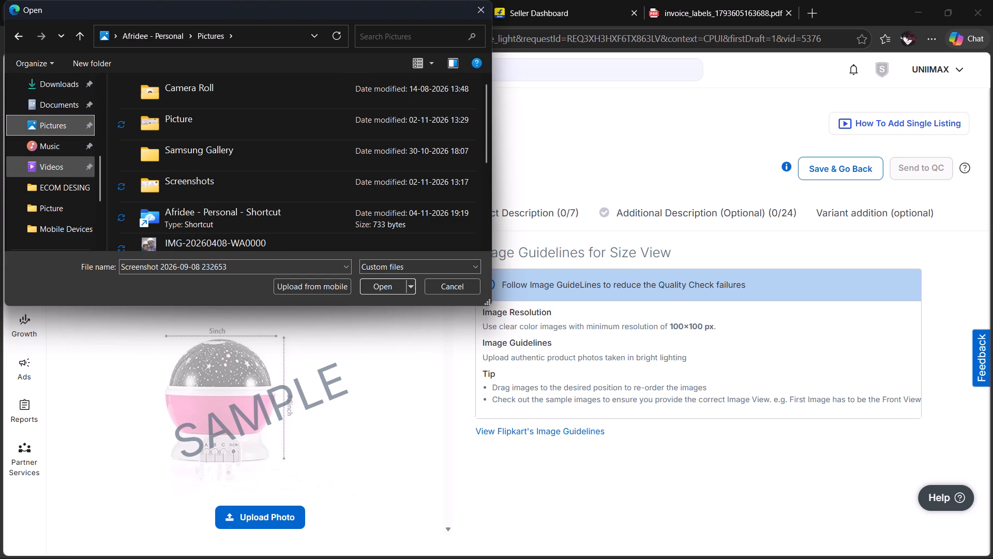
click(67, 183)
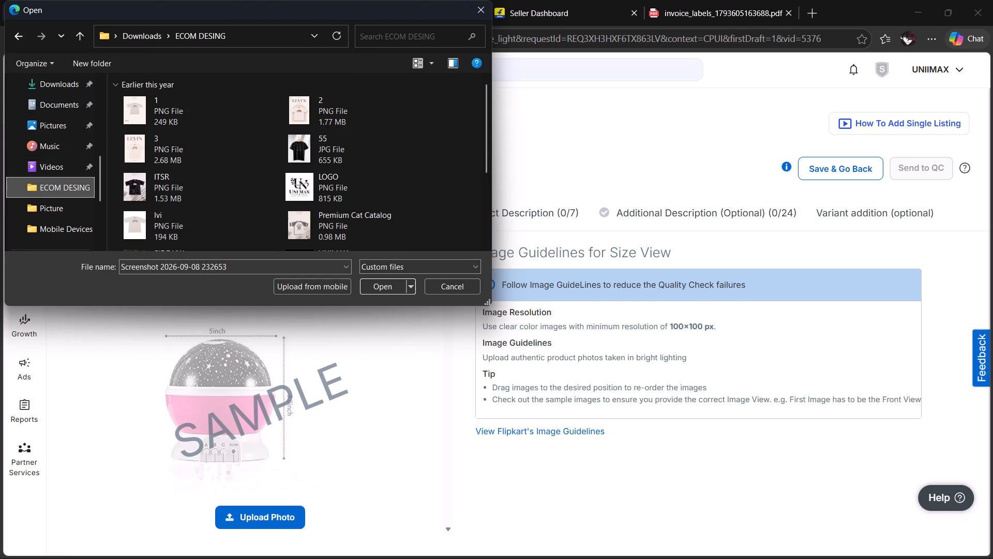
triple_click(44, 197)
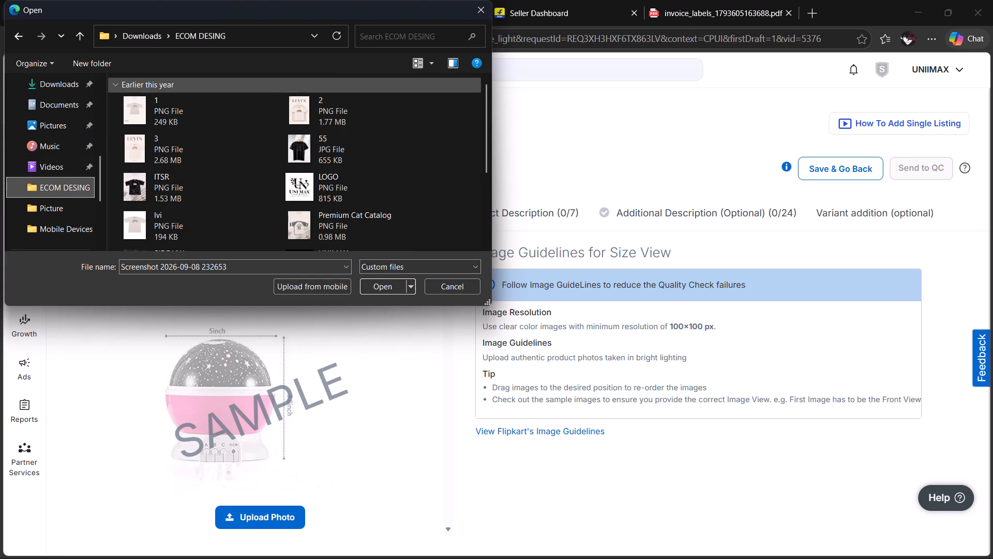
click(430, 65)
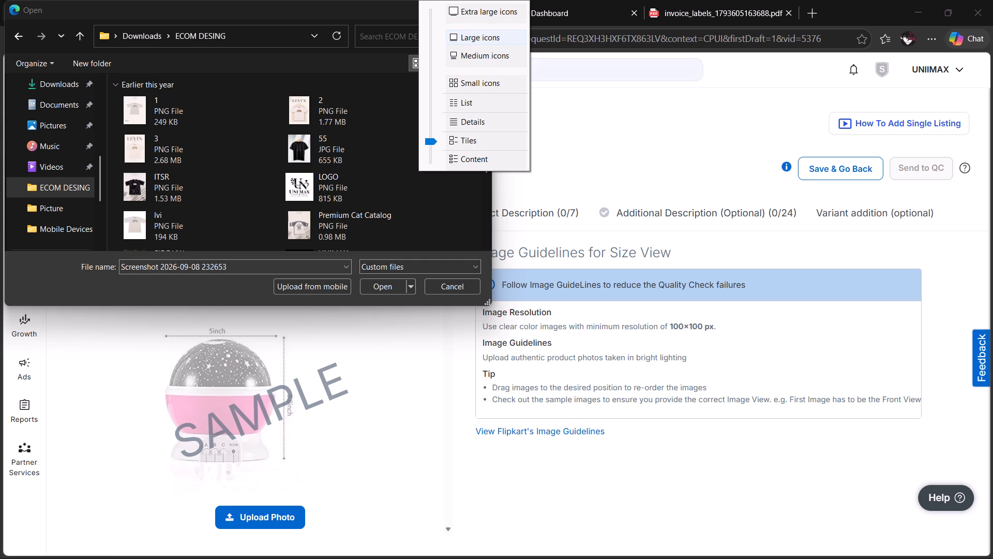
click(450, 56)
scroll(258, 186, down, 2)
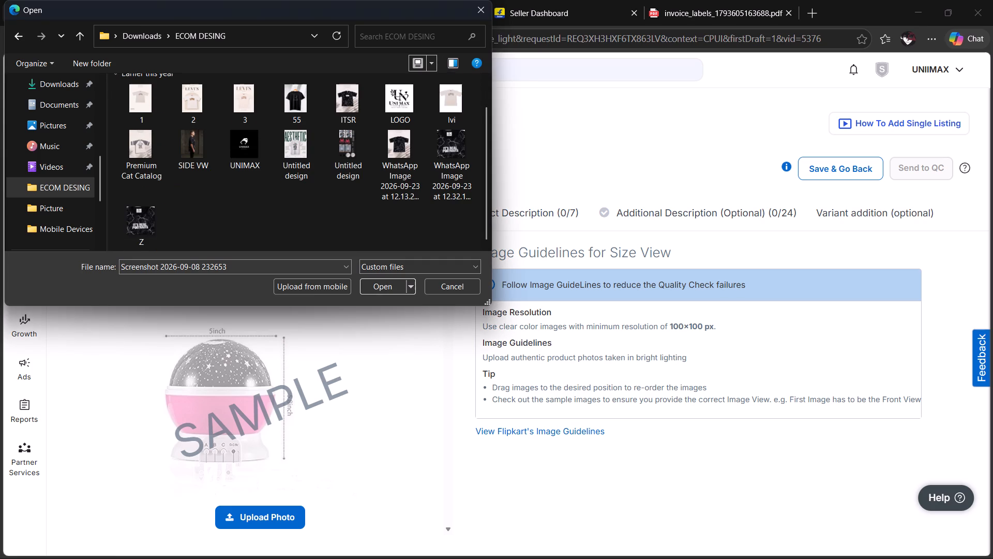
scroll(258, 186, up, 3)
click(55, 201)
drag(55, 201, 56, 188)
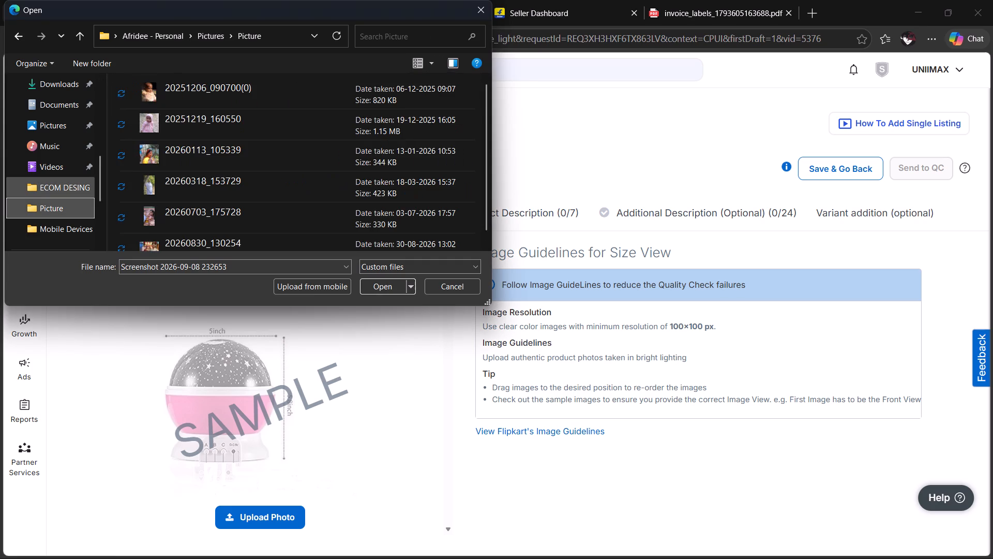
drag(56, 188, 56, 187)
triple_click(56, 187)
click(482, 6)
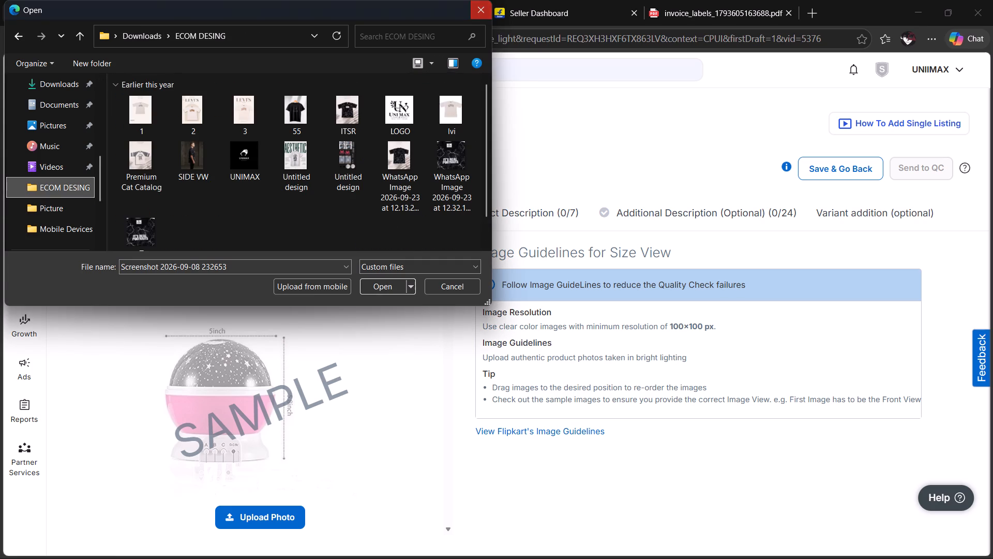
Restart the Size View photo upload, look through ACER (C:), This PC, the connected phone and ECOM DESING for an image, and close the dialog.
click(173, 278)
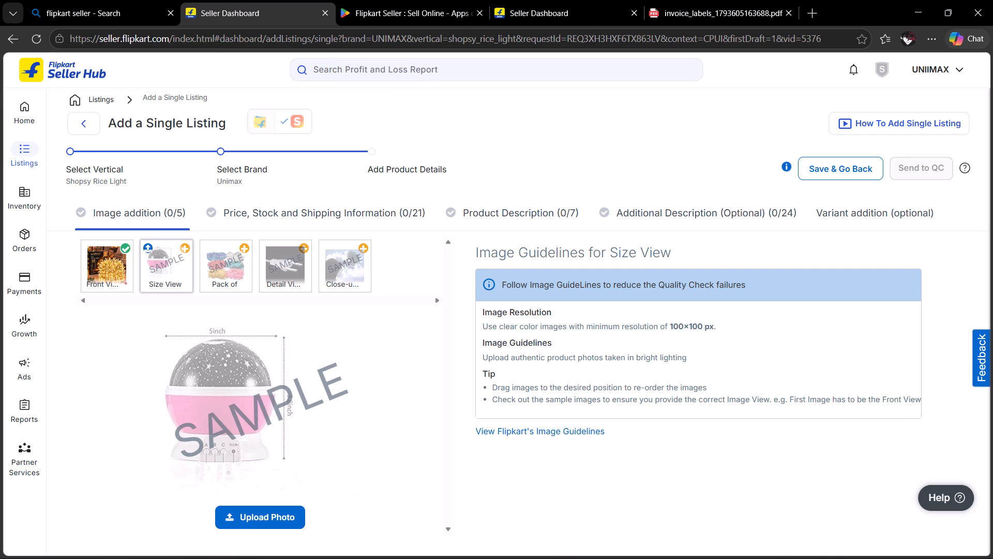
click(182, 251)
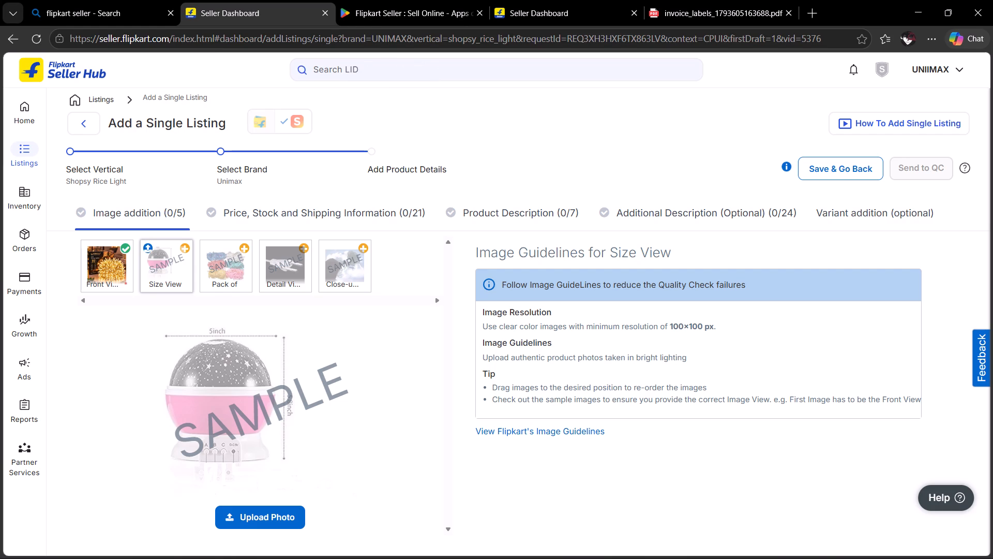
click(186, 252)
click(259, 522)
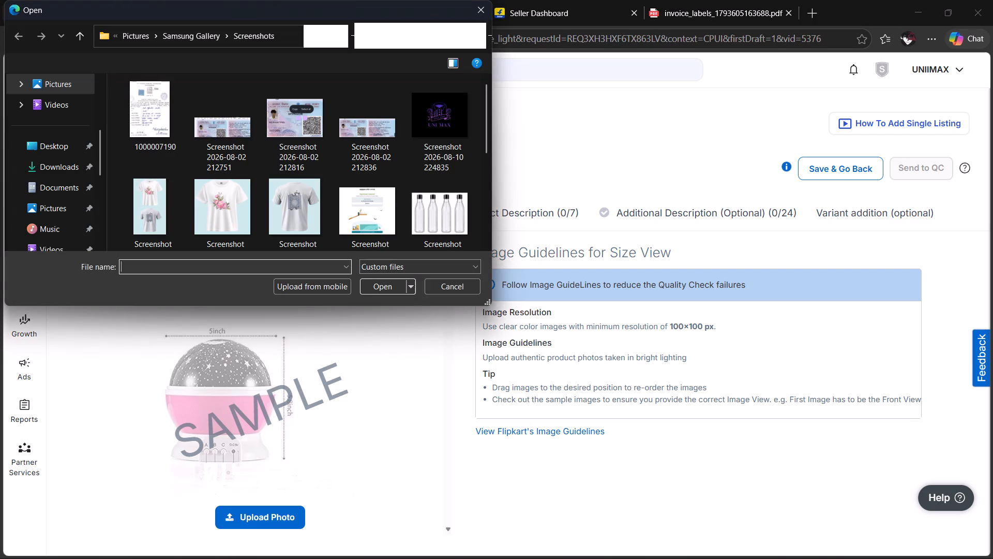
scroll(79, 145, up, 1)
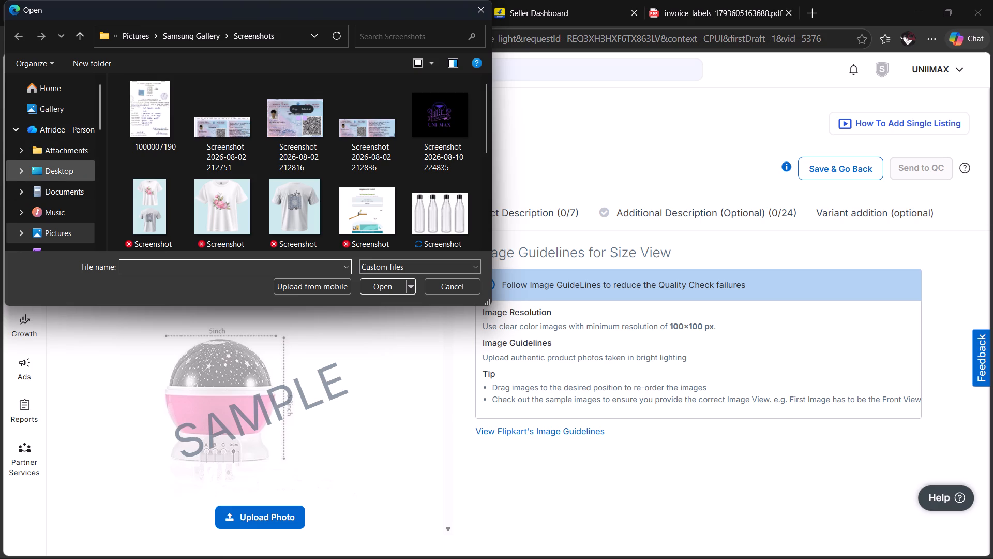
scroll(52, 195, down, 1)
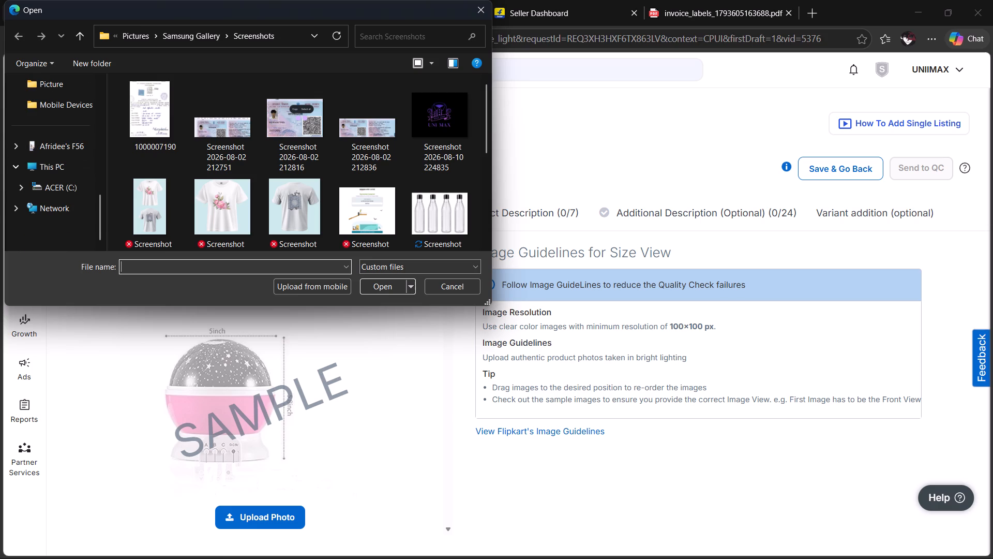
click(52, 208)
click(52, 196)
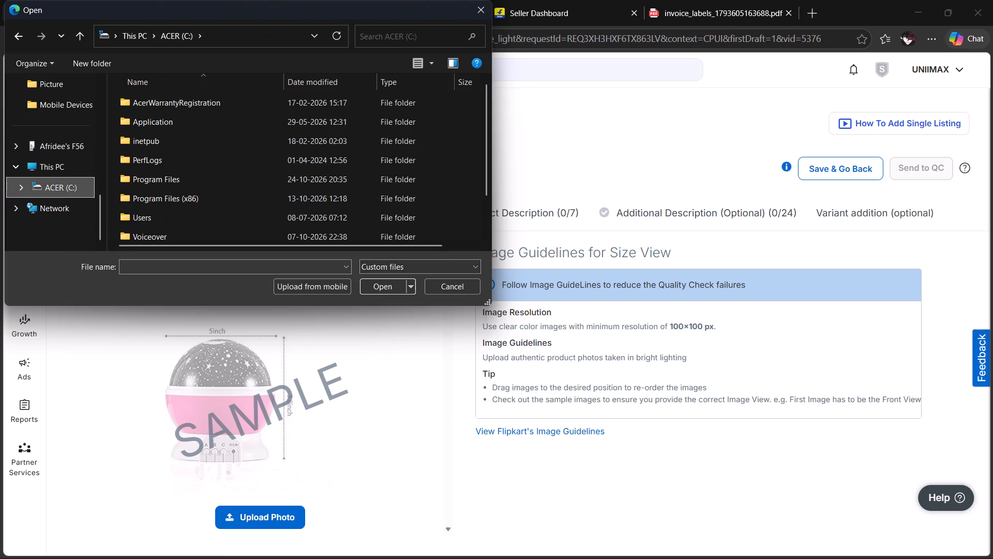
click(52, 165)
click(54, 150)
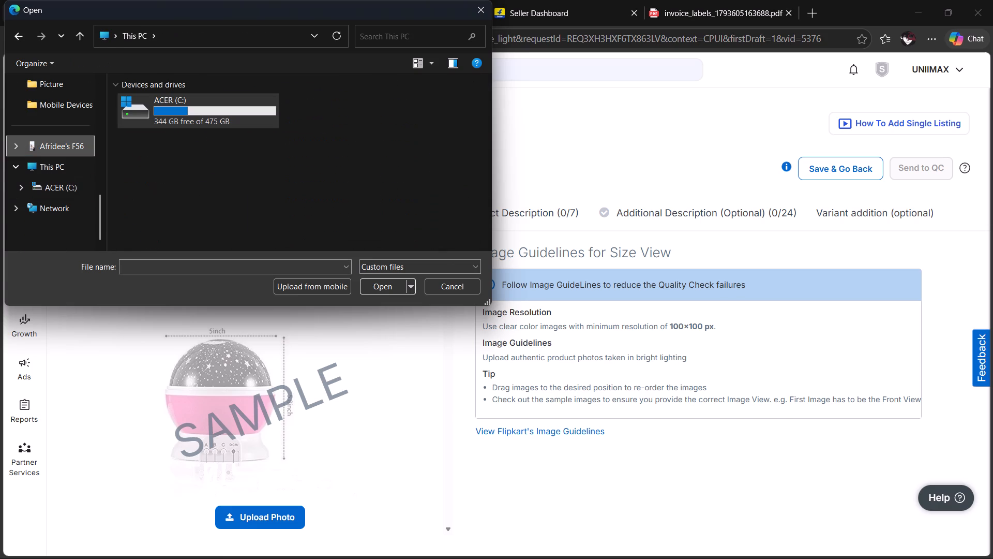
scroll(54, 150, up, 2)
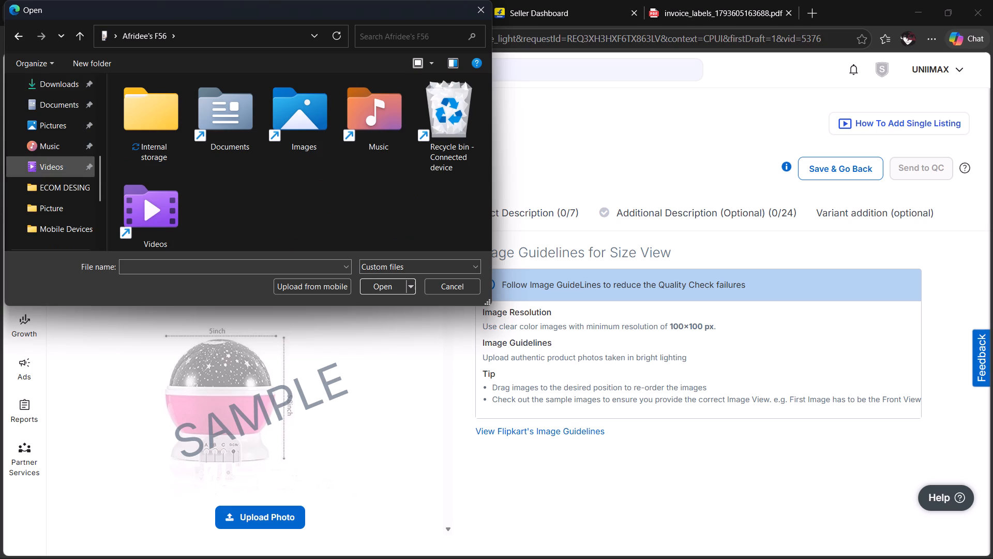
click(53, 185)
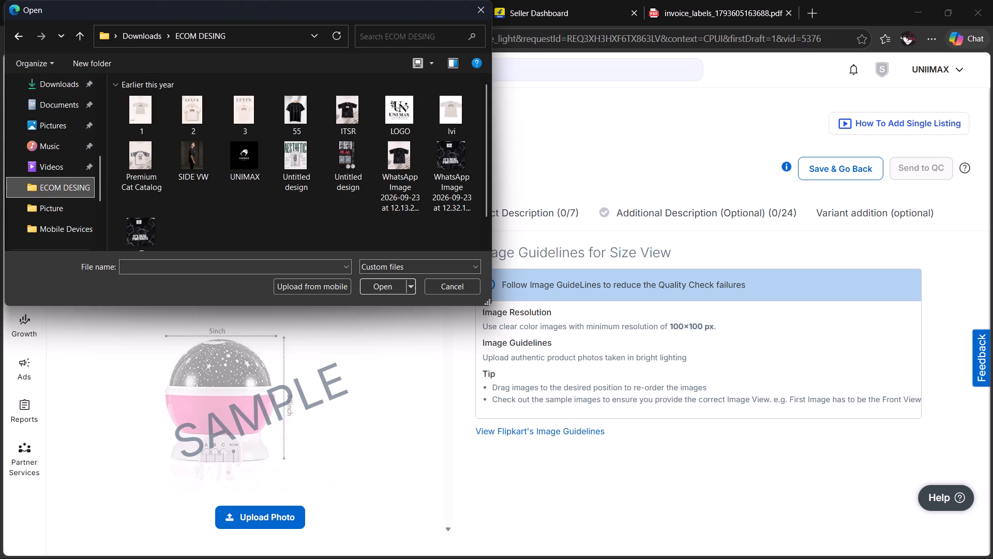
click(478, 14)
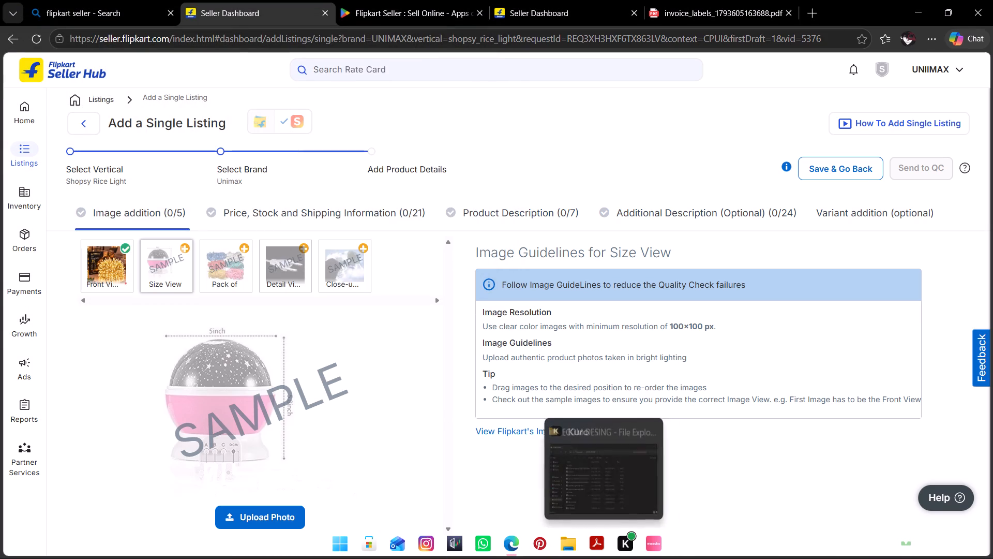
From ECOM DESING in File Explorer, open the Cozy Living Room Decor with Warm Fairy Lights (1) image in Adobe Express Photos and maximize it.
click(563, 553)
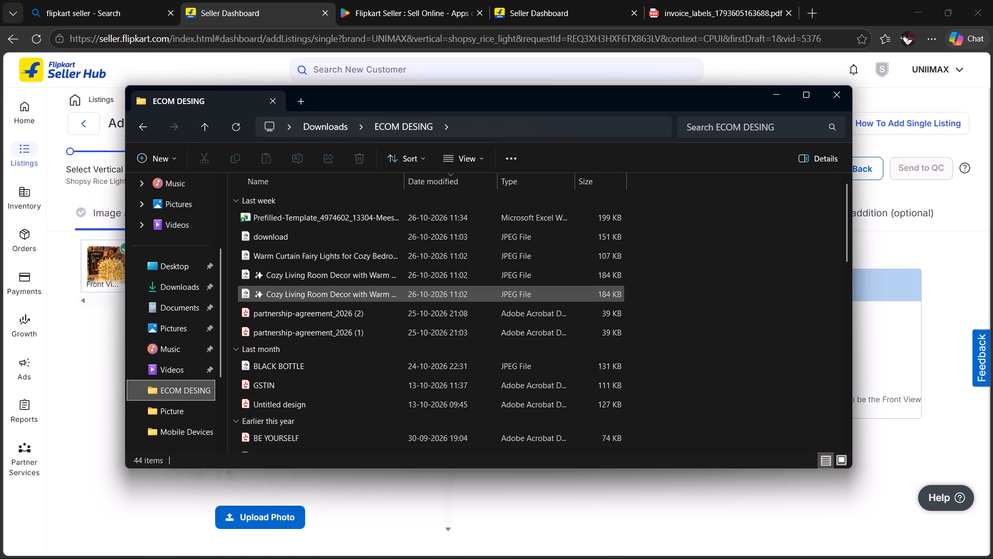
double_click(454, 270)
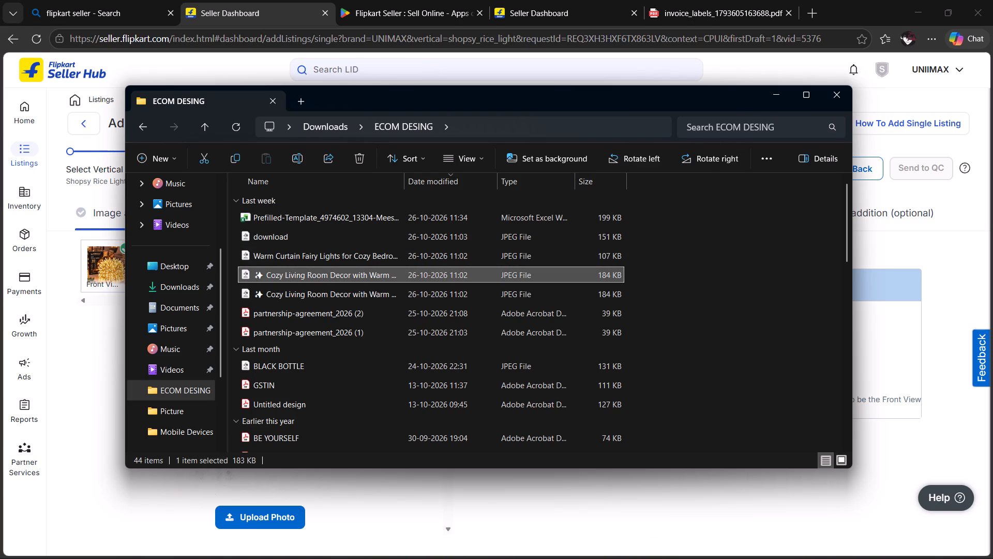
double_click(369, 270)
click(369, 270)
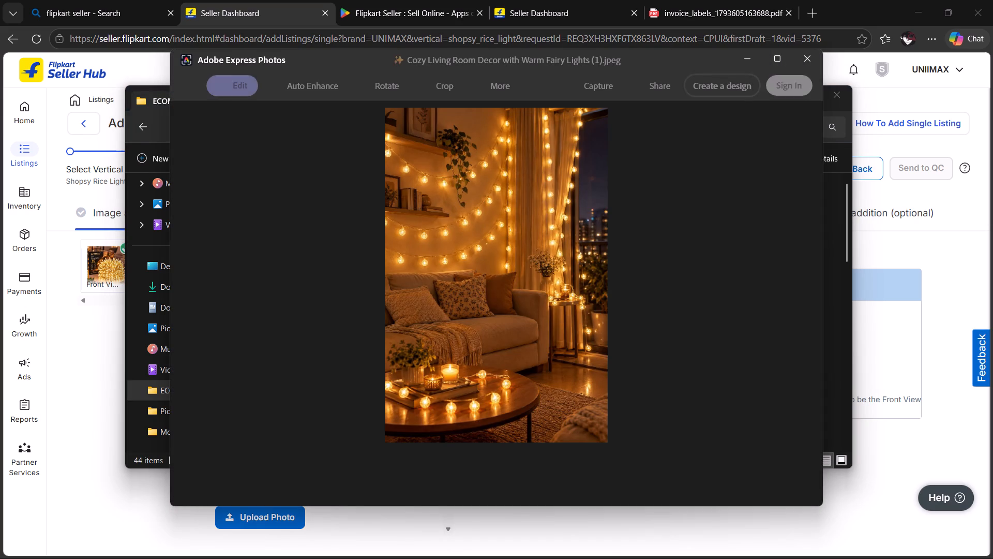
scroll(558, 183, up, 2)
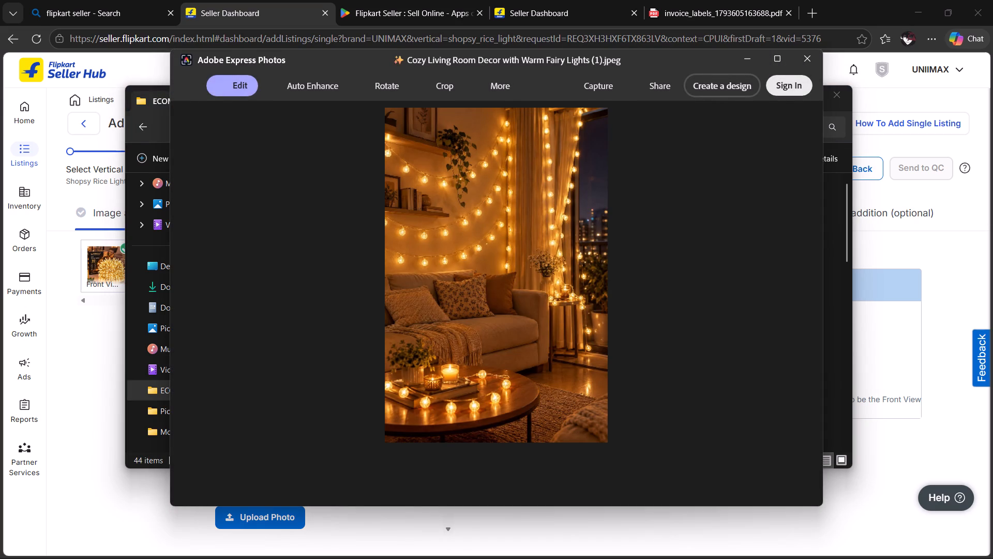
scroll(558, 183, up, 1)
click(564, 428)
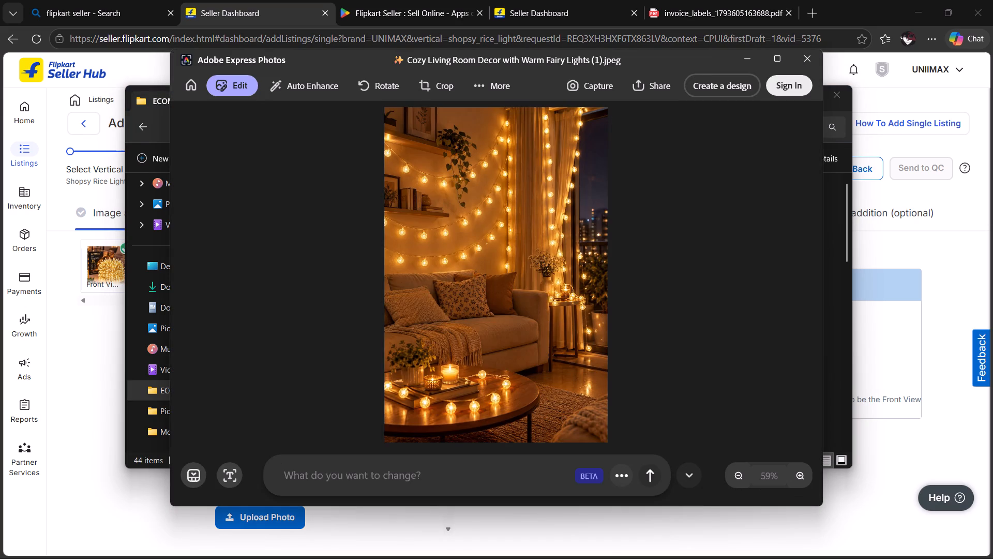
scroll(593, 312, down, 1)
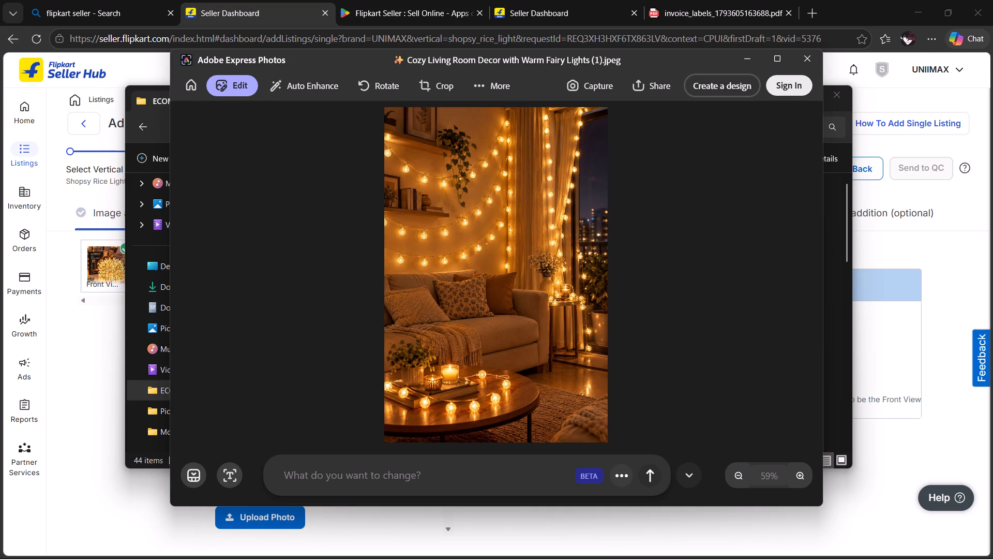
click(778, 63)
click(776, 58)
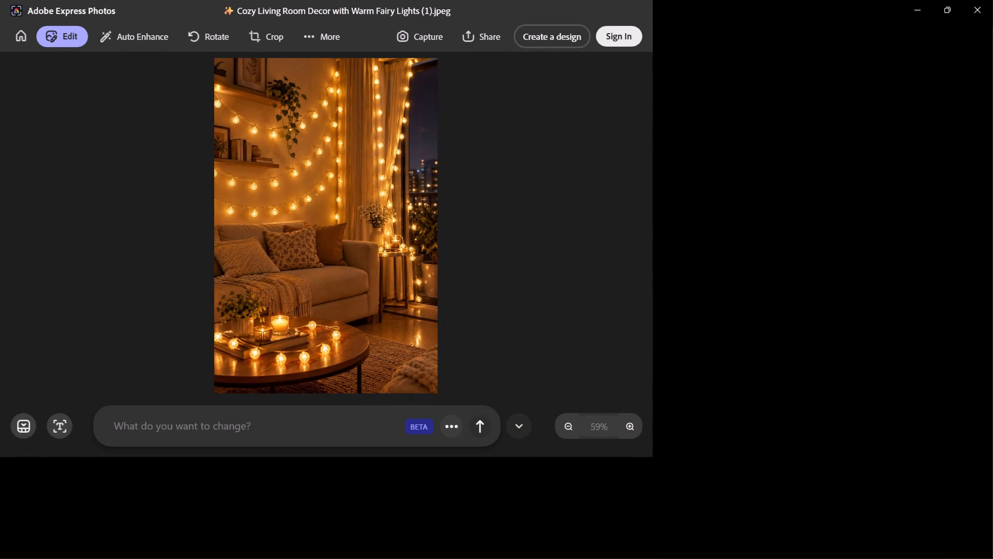
click(399, 323)
double_click(542, 193)
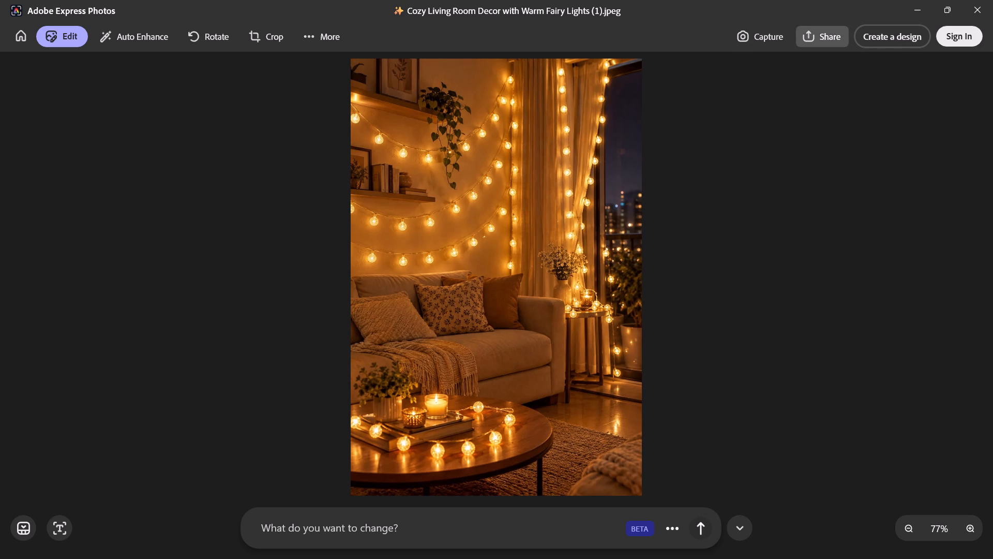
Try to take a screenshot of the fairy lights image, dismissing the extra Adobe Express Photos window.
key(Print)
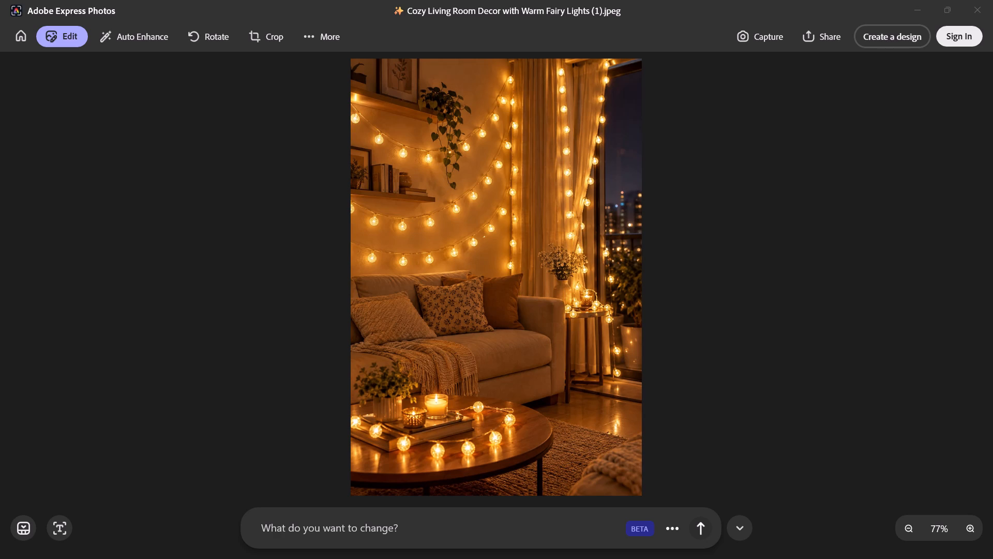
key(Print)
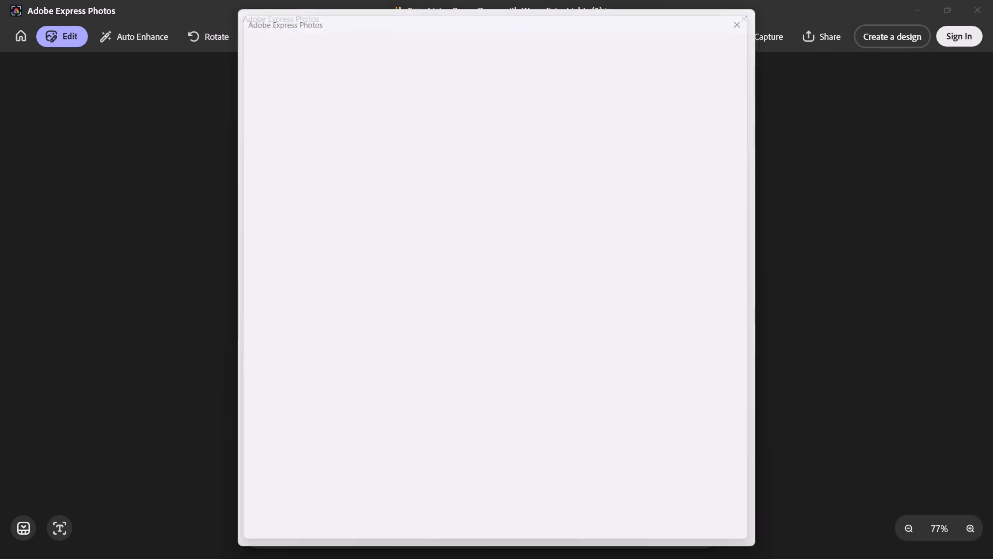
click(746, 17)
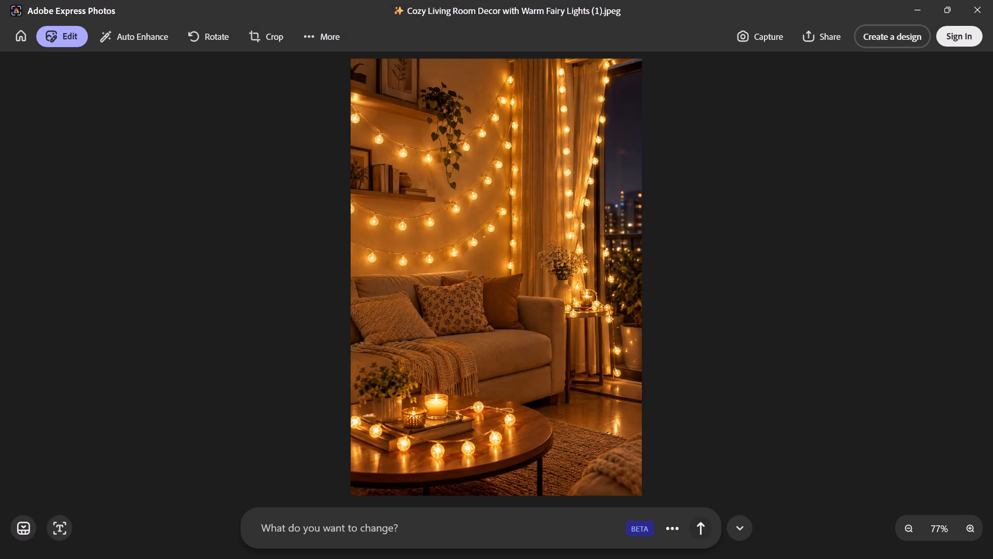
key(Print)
Capture a selection screenshot of the whole Cozy Living Room Decor with Warm Fairy Lights (1) image.
click(749, 41)
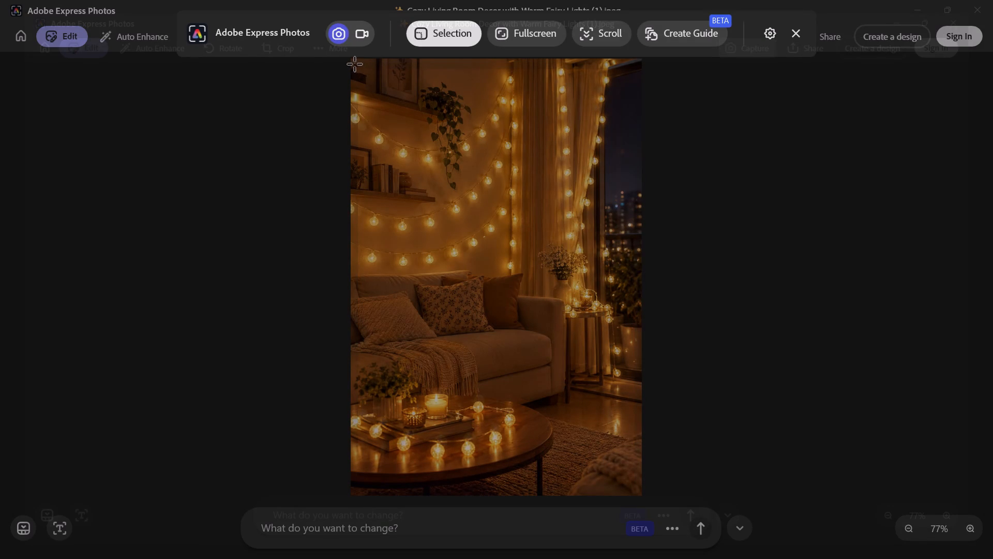
drag(353, 60, 613, 470)
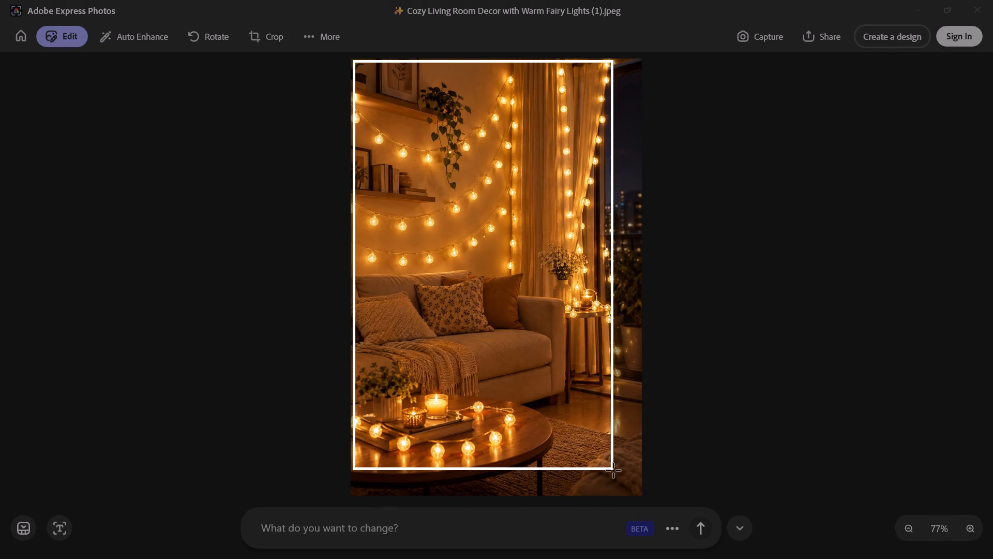
drag(613, 470, 639, 494)
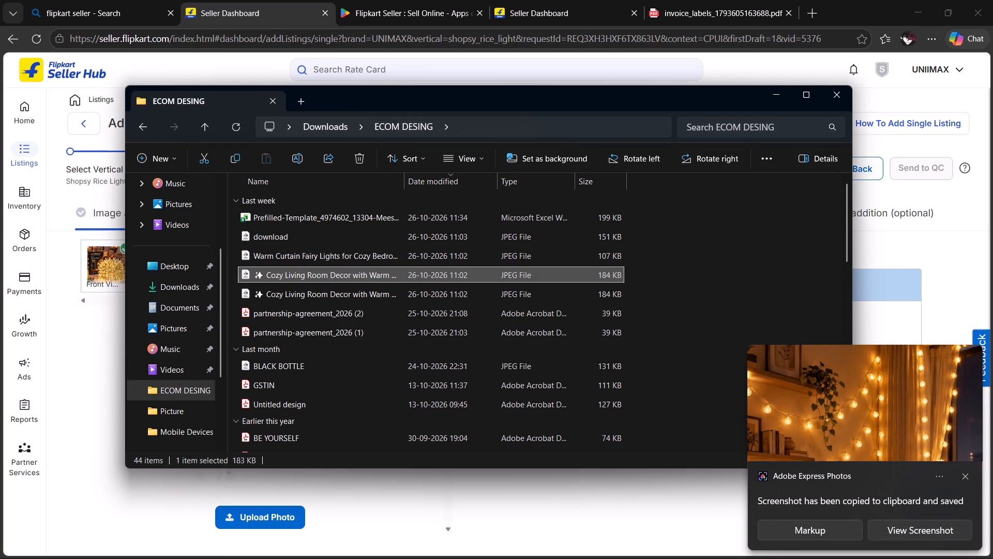
View the other Cozy Living Room Decor with Warm Fairy Lights image from ECOM DESING and close it.
double_click(286, 290)
double_click(286, 290)
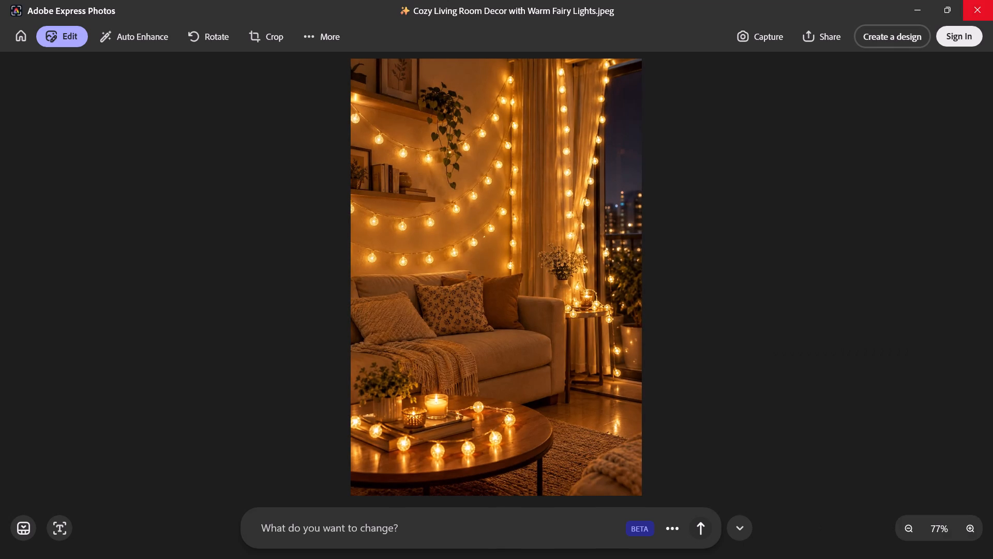
click(992, 10)
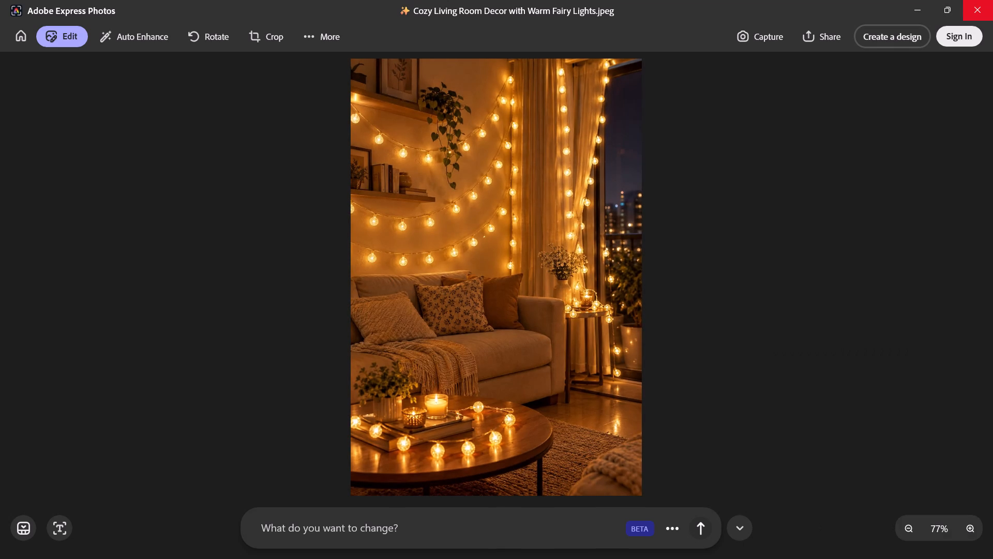
click(976, 13)
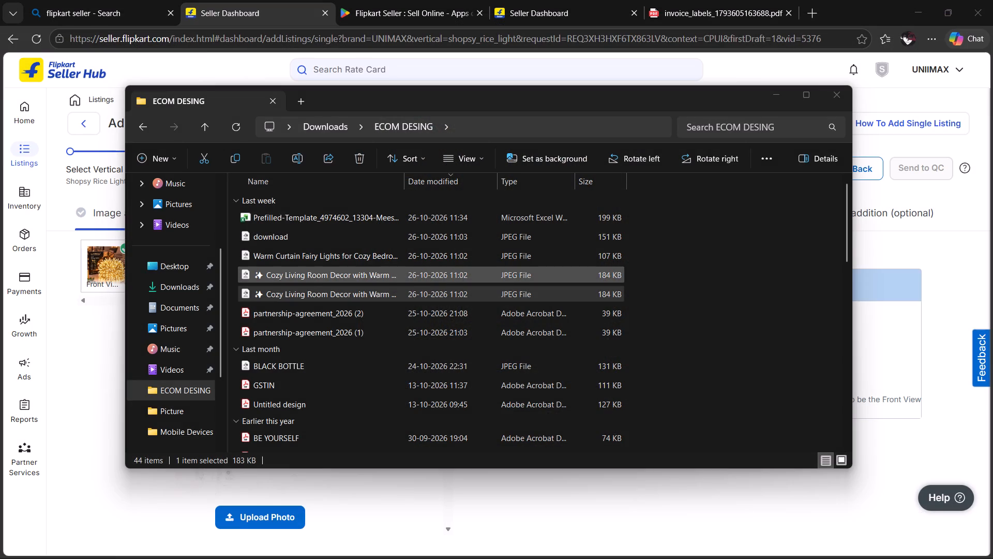
Open the Warm Curtain Fairy Lights for Cozy Bedroom Decor image and capture a selection screenshot of almost the whole picture.
double_click(390, 258)
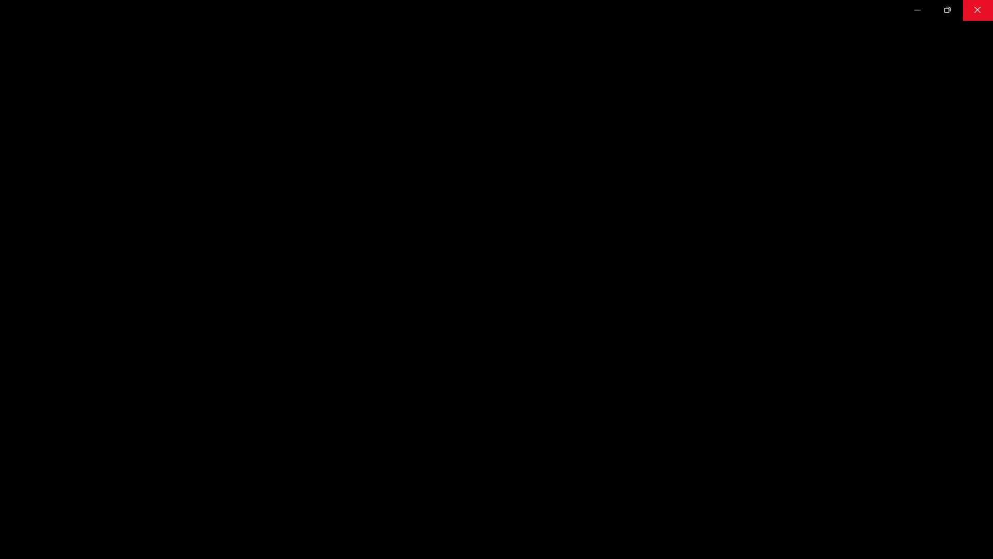
click(359, 112)
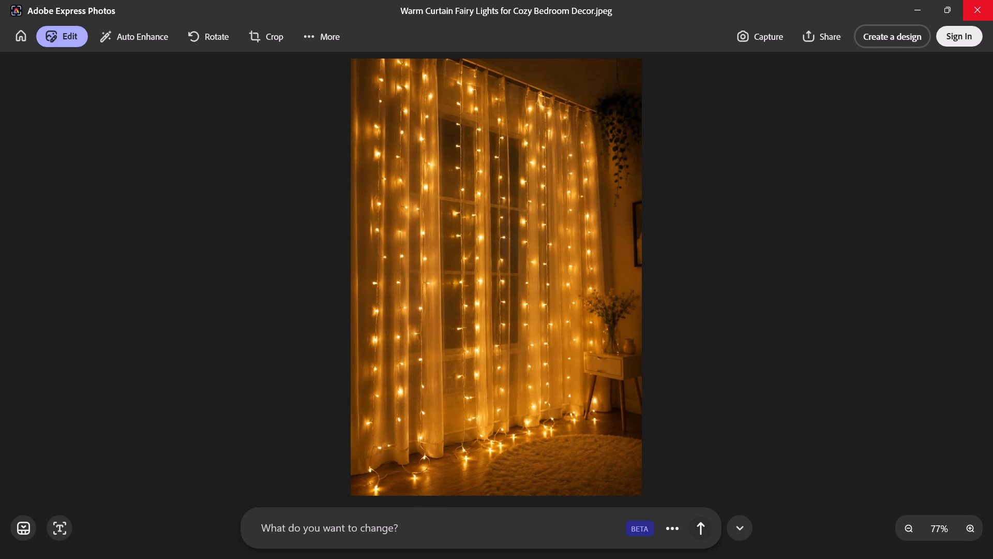
key(Print)
drag(359, 112, 356, 63)
drag(356, 63, 397, 108)
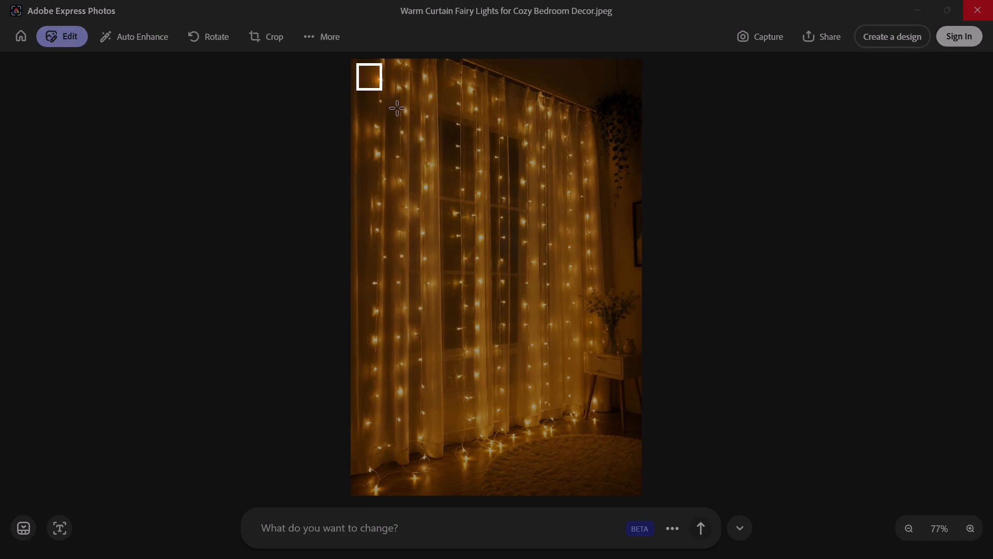
drag(397, 108, 590, 453)
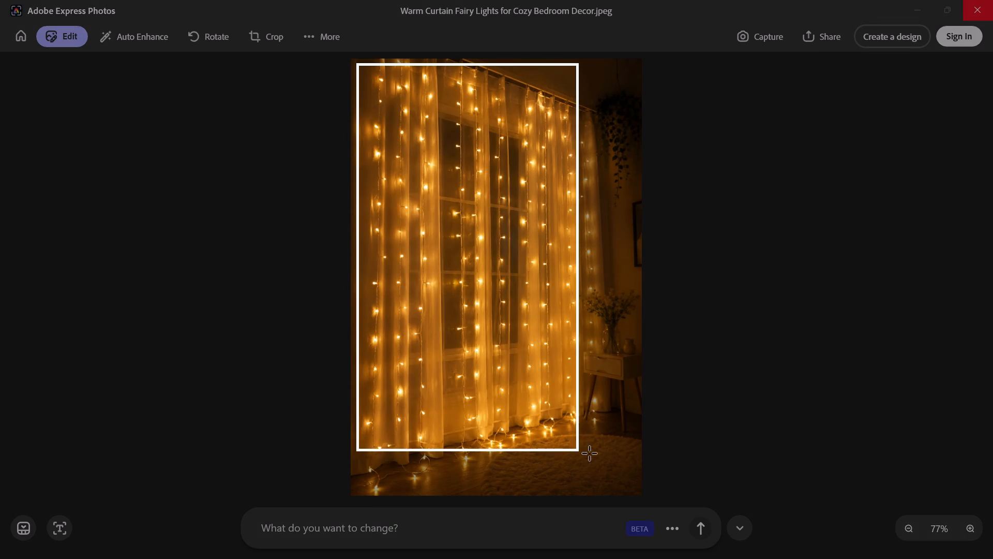
drag(590, 453, 635, 486)
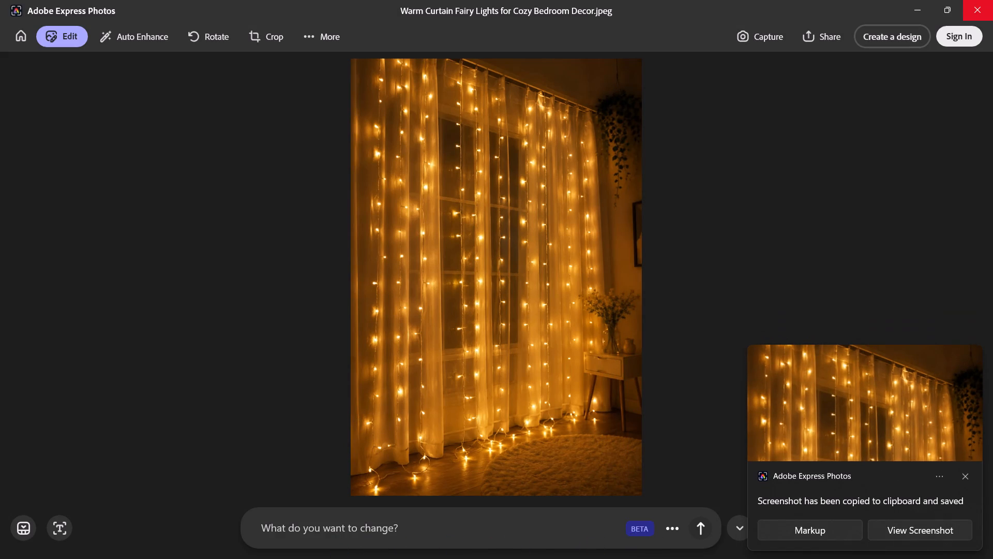
click(518, 538)
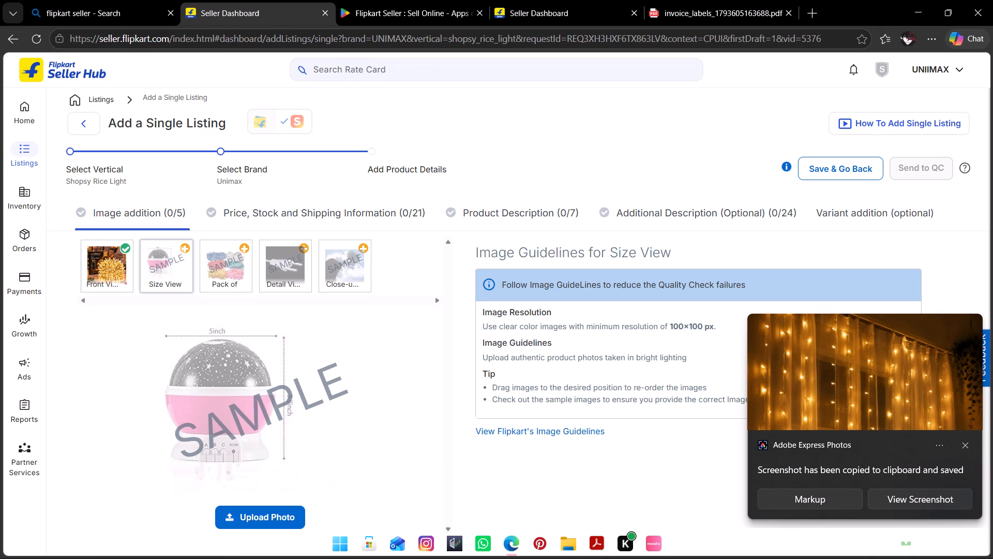
click(164, 258)
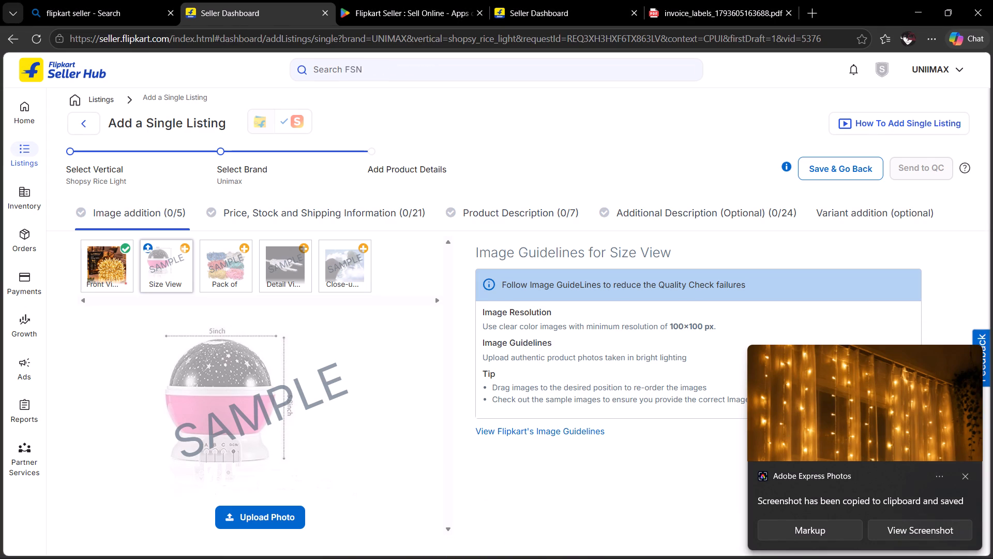
click(164, 258)
click(274, 527)
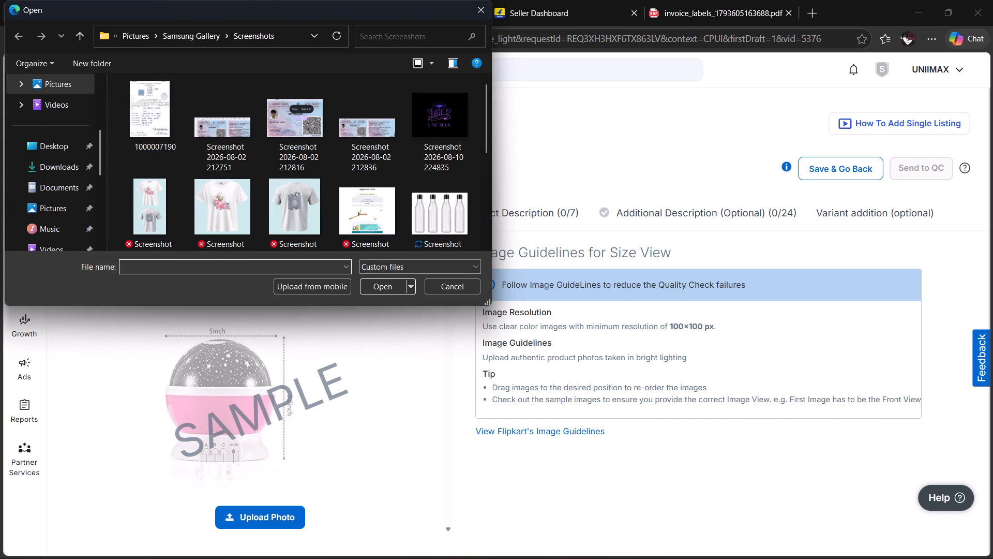
scroll(28, 140, up, 3)
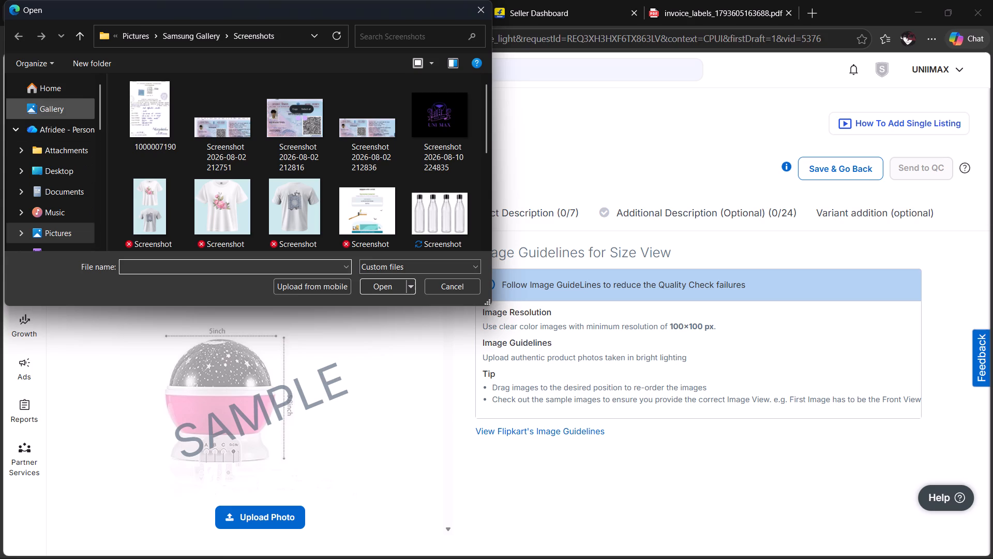
click(65, 105)
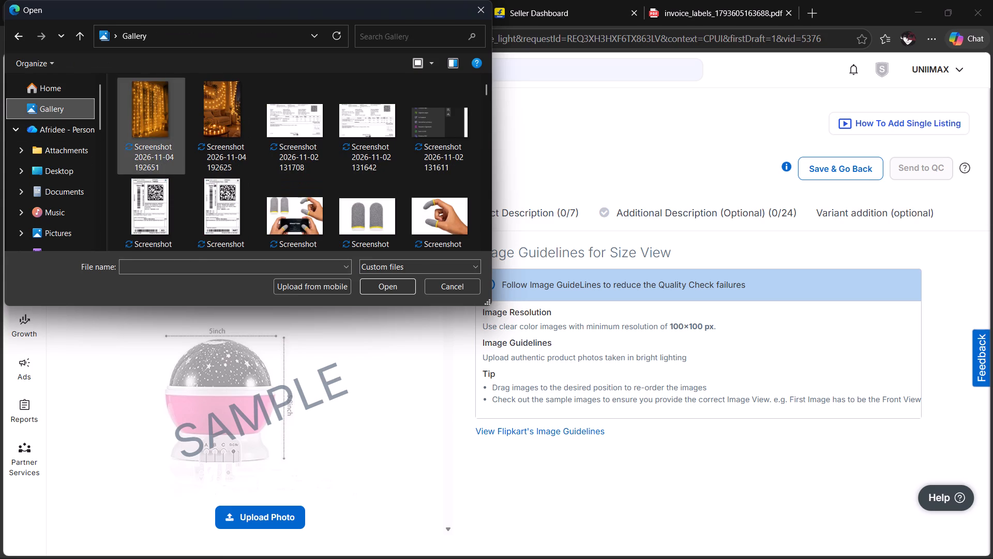
click(178, 120)
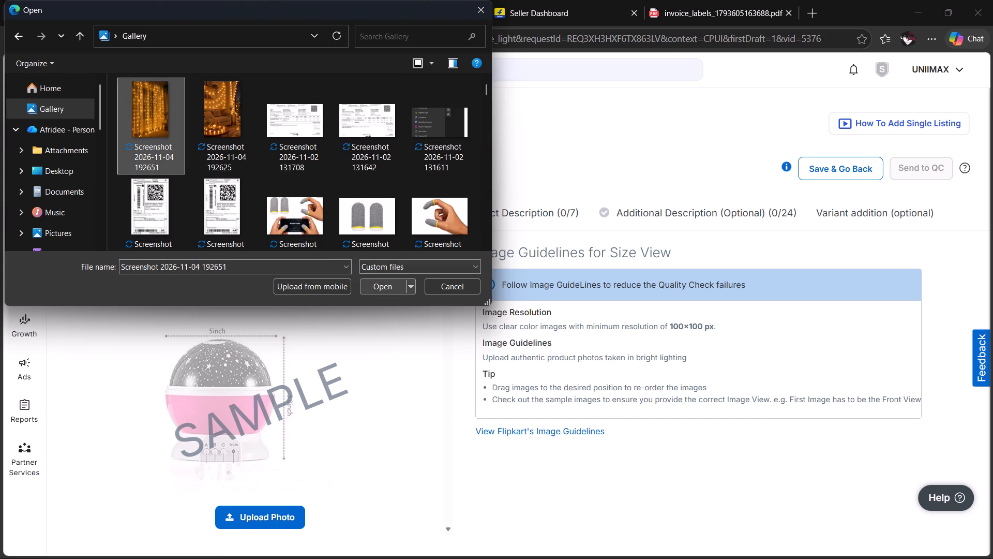
click(390, 291)
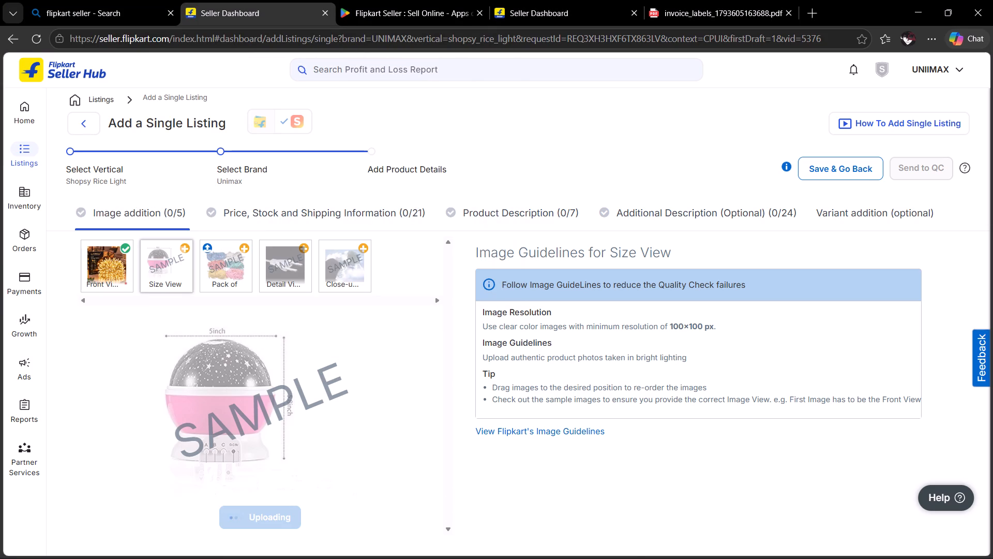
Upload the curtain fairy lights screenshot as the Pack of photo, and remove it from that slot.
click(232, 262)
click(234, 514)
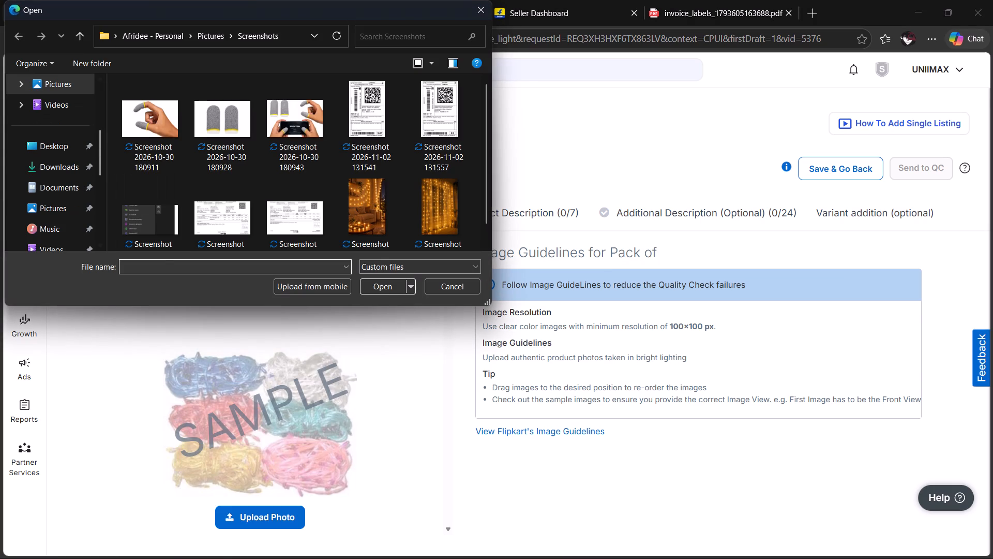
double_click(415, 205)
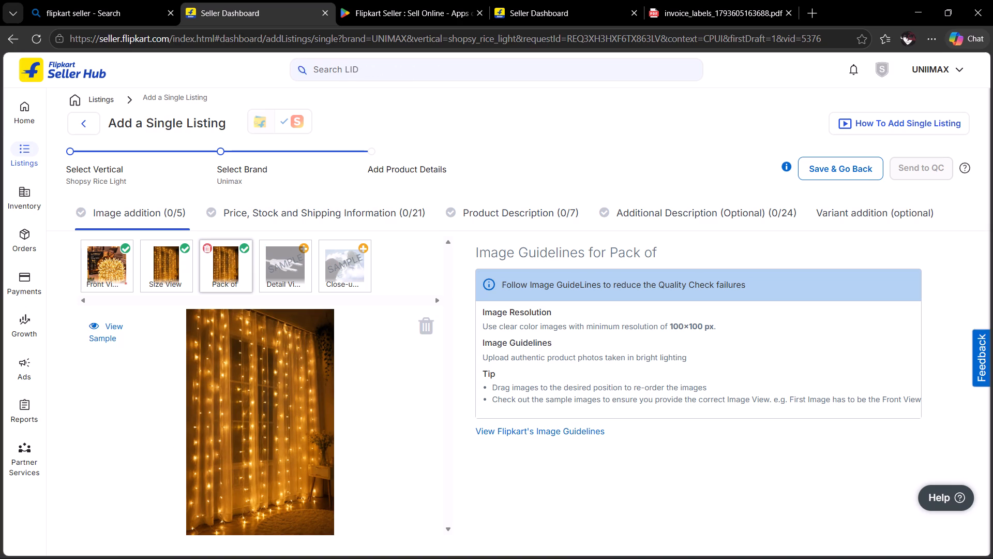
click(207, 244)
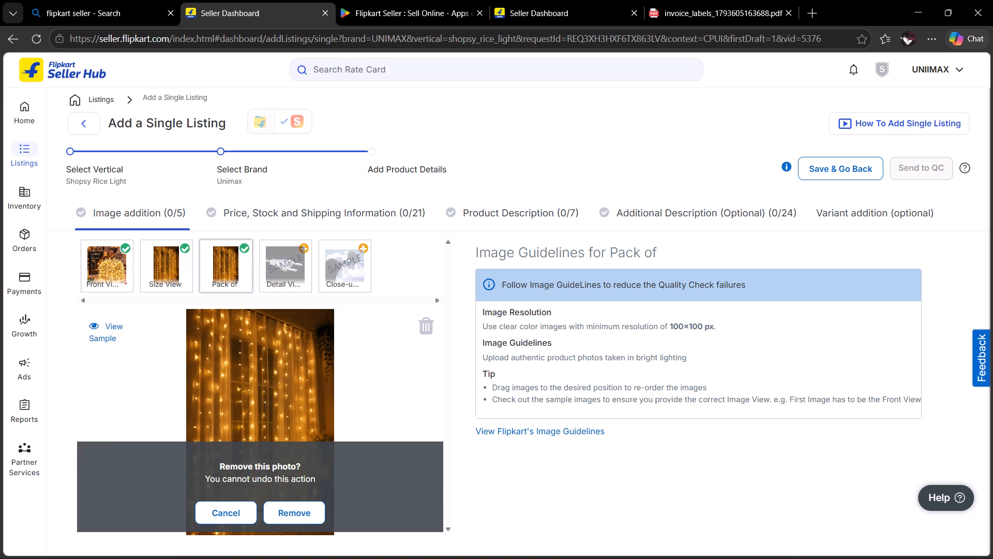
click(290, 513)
click(256, 512)
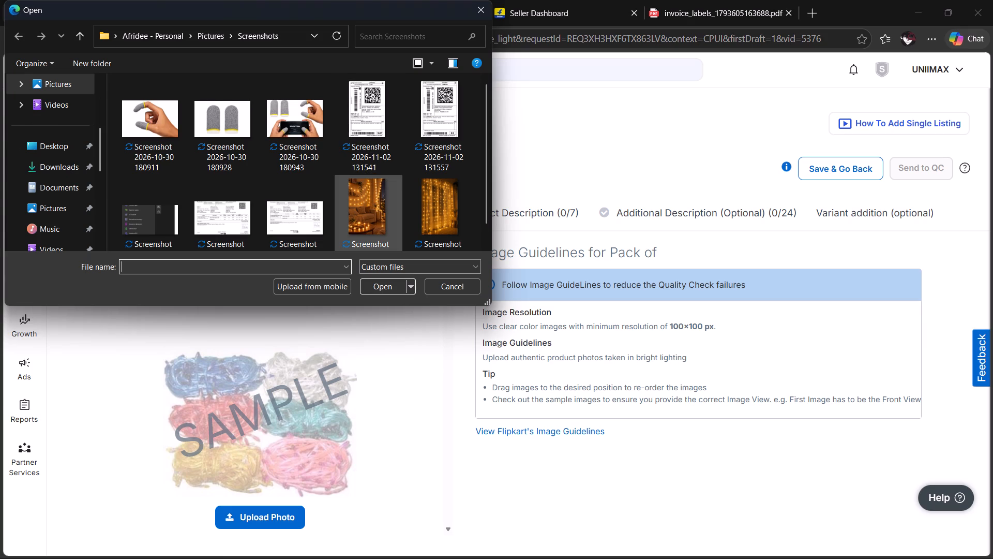
click(363, 208)
click(389, 281)
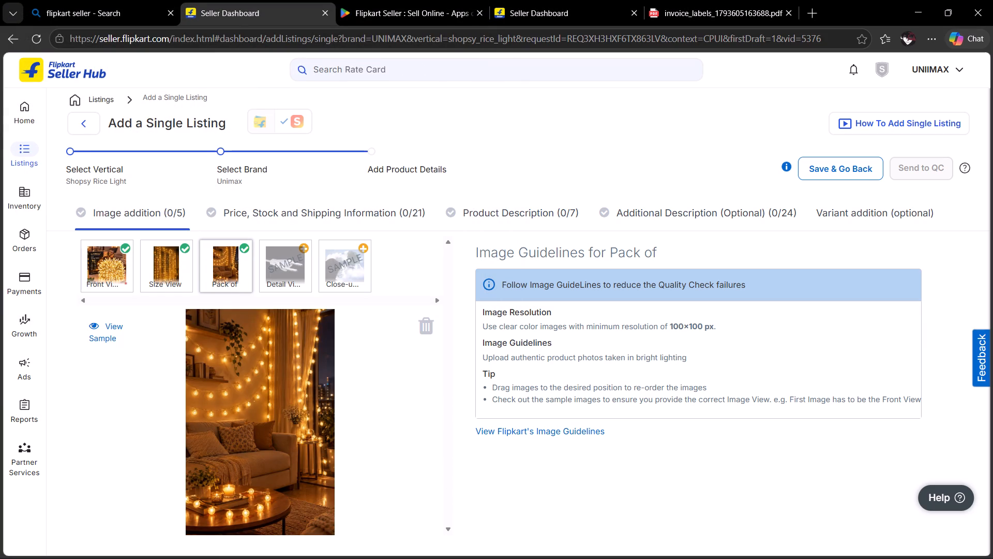
click(296, 274)
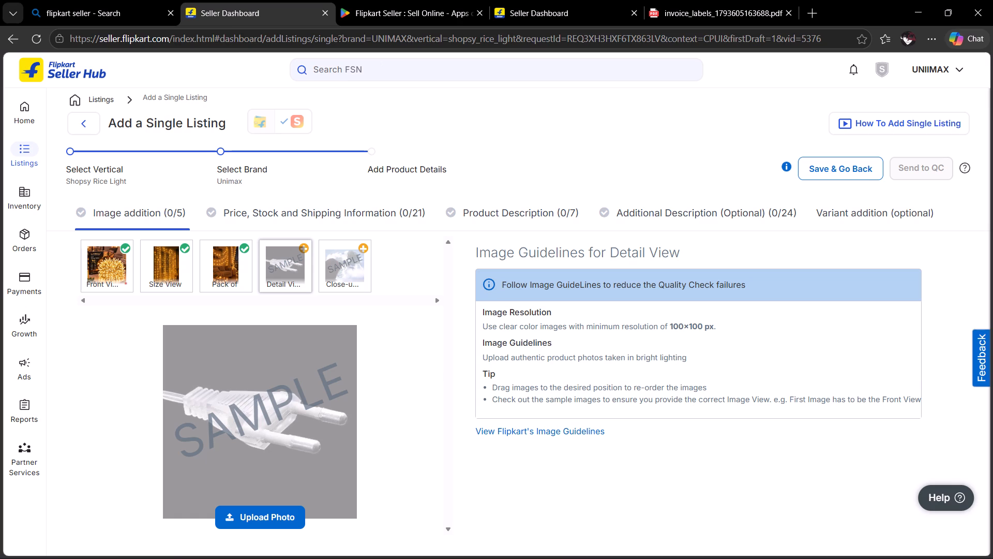
click(250, 516)
click(250, 516)
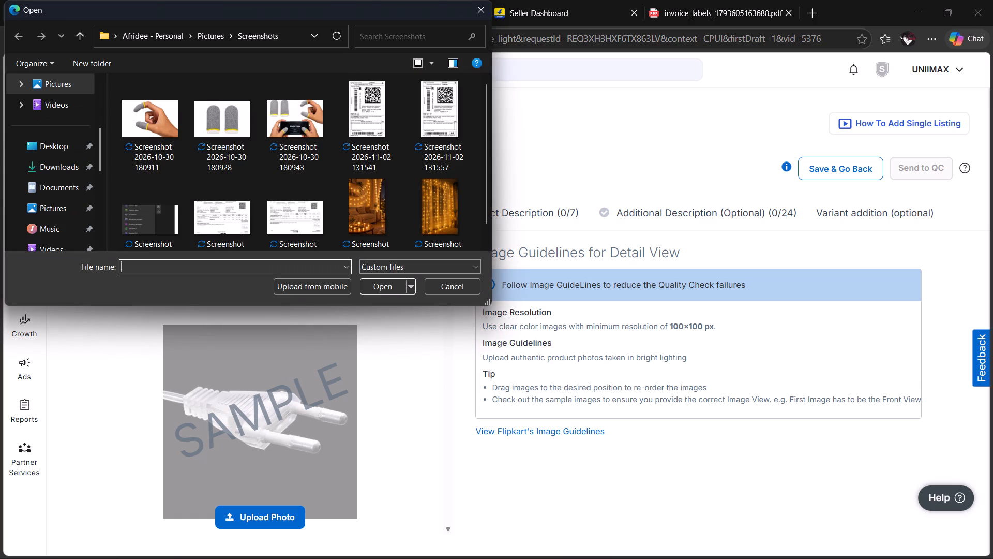
scroll(263, 190, down, 3)
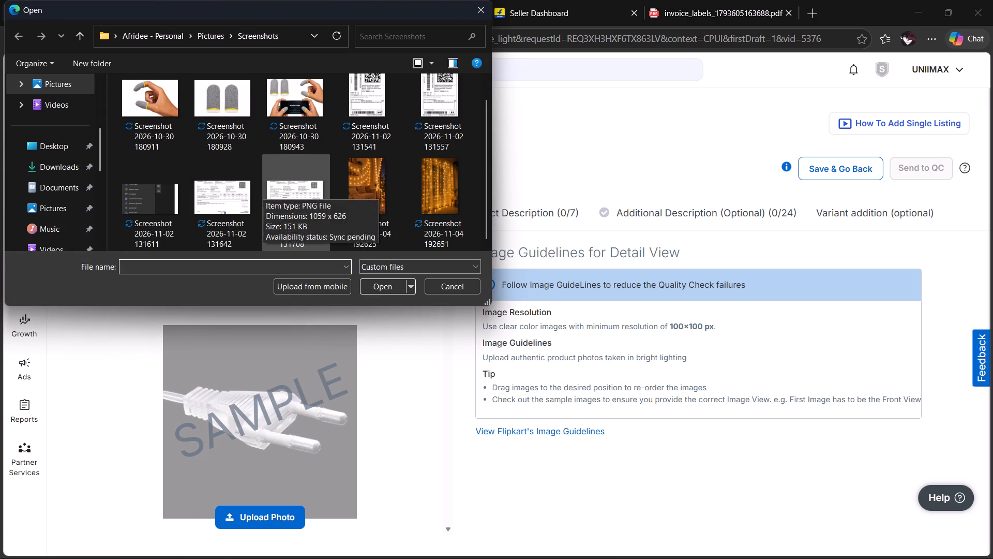
scroll(54, 108, up, 3)
click(54, 108)
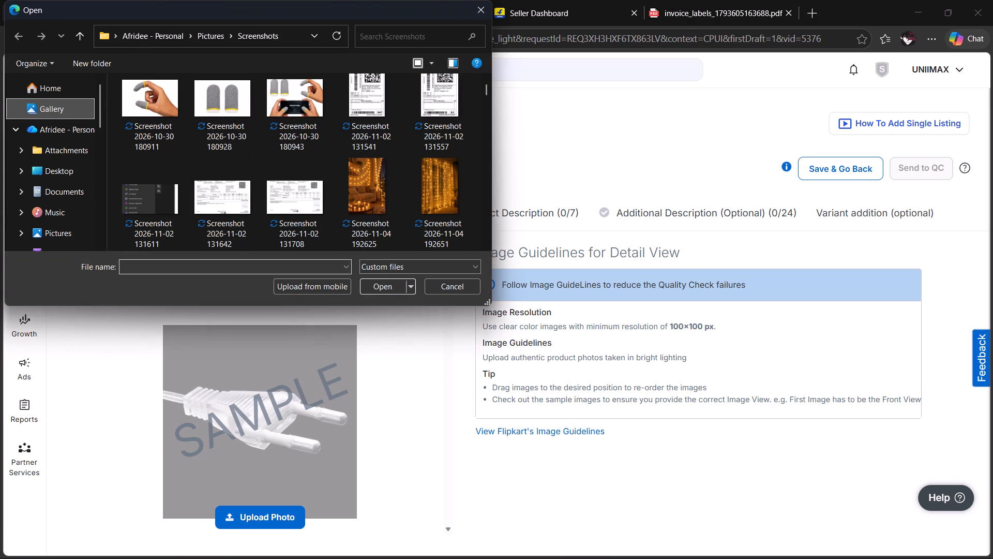
scroll(227, 175, down, 3)
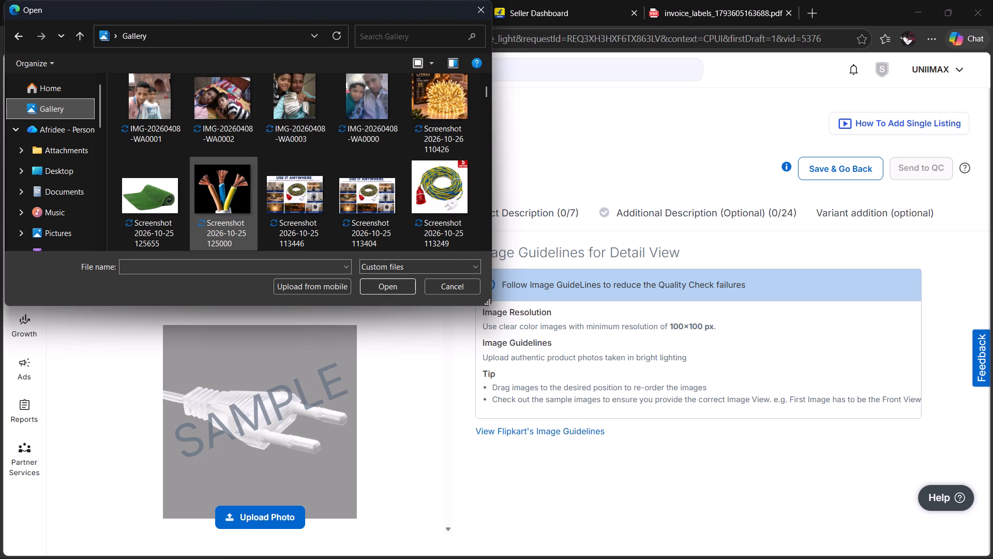
double_click(227, 175)
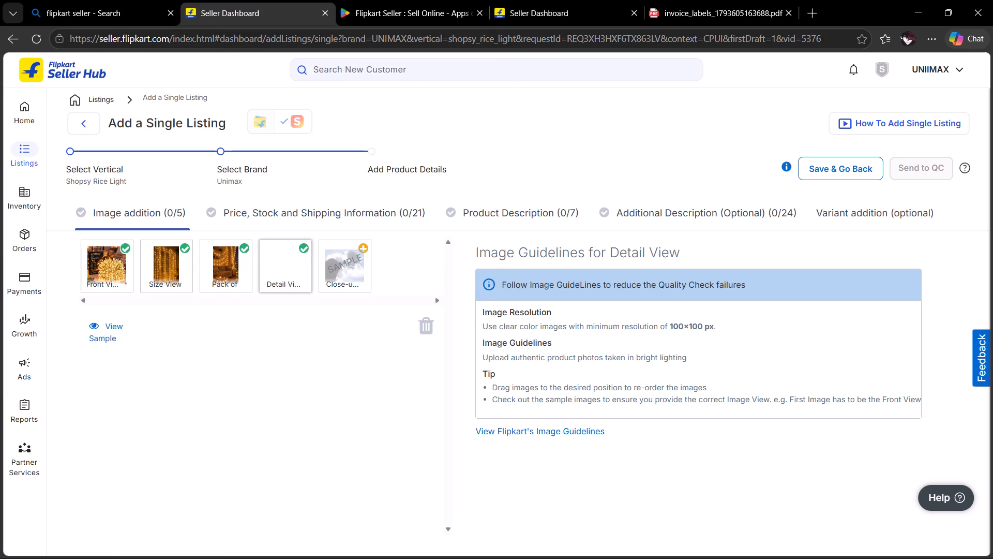
In the Price, Stock and Shipping Information section, enter the Seller SKU ID C8UN1L1G8T and copy it.
click(303, 201)
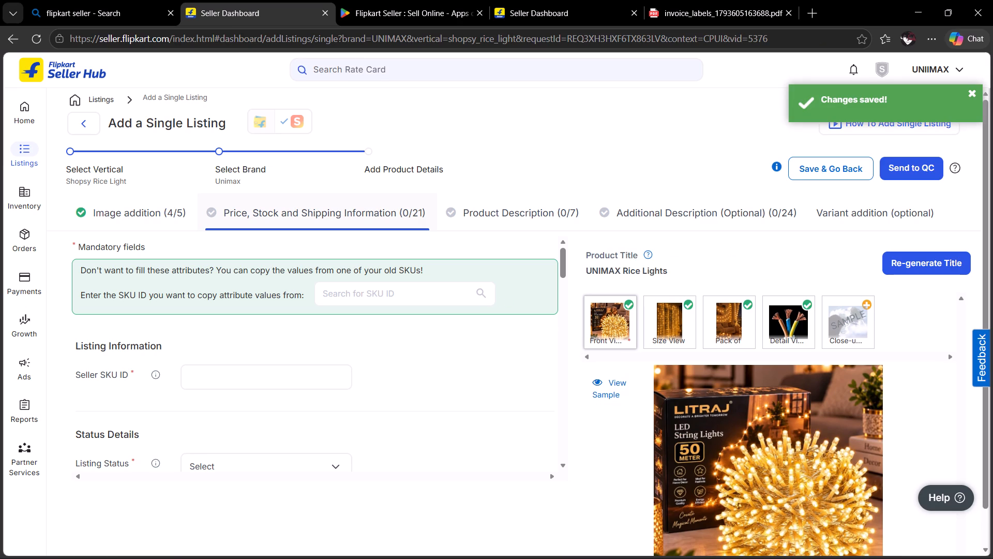
click(275, 380)
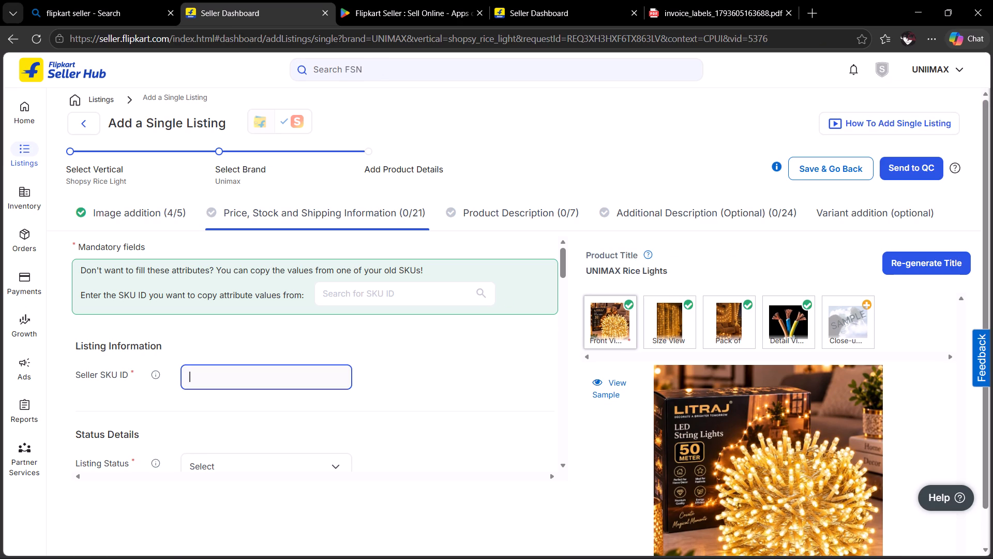
key(c)
key(8)
key(u)
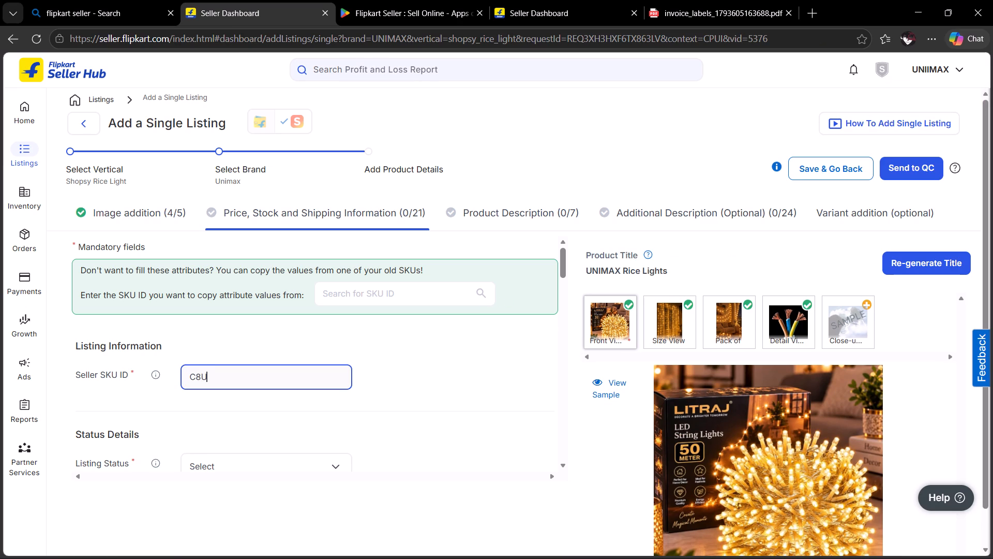
key(n)
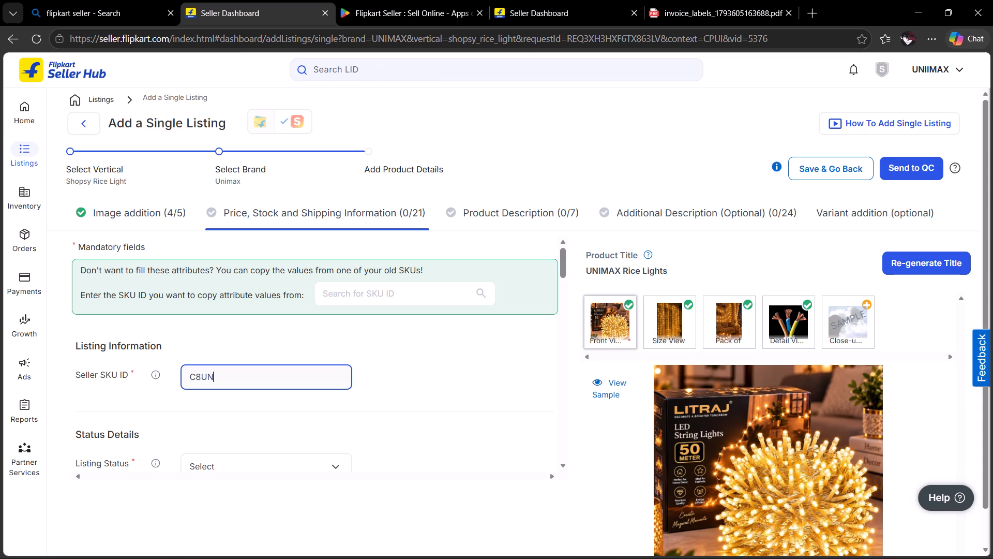
key(1)
key(l)
text(1G)
text(8T)
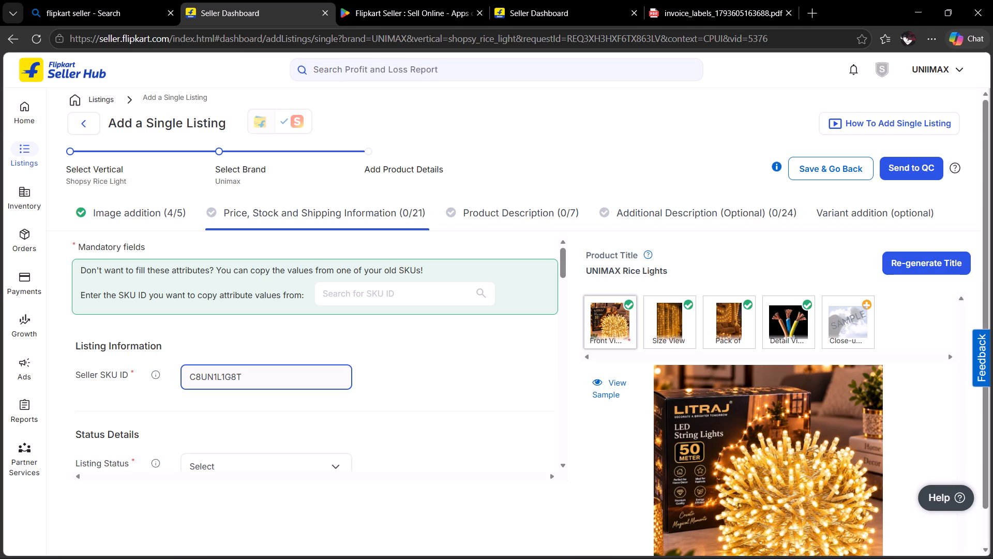
drag(251, 378, 171, 390)
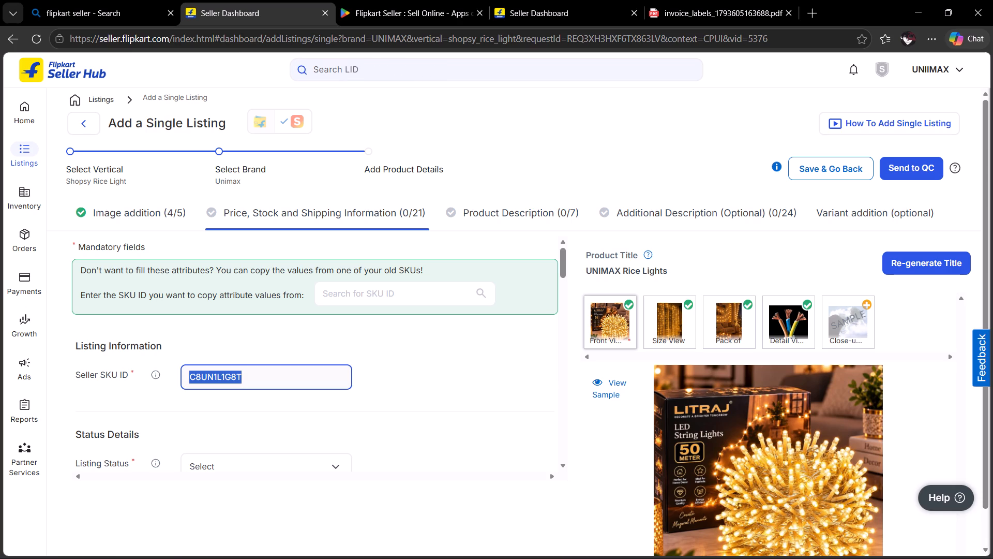
key(ctrl+c)
Set the Listing Status to Active under Status Details.
scroll(321, 409, down, 1)
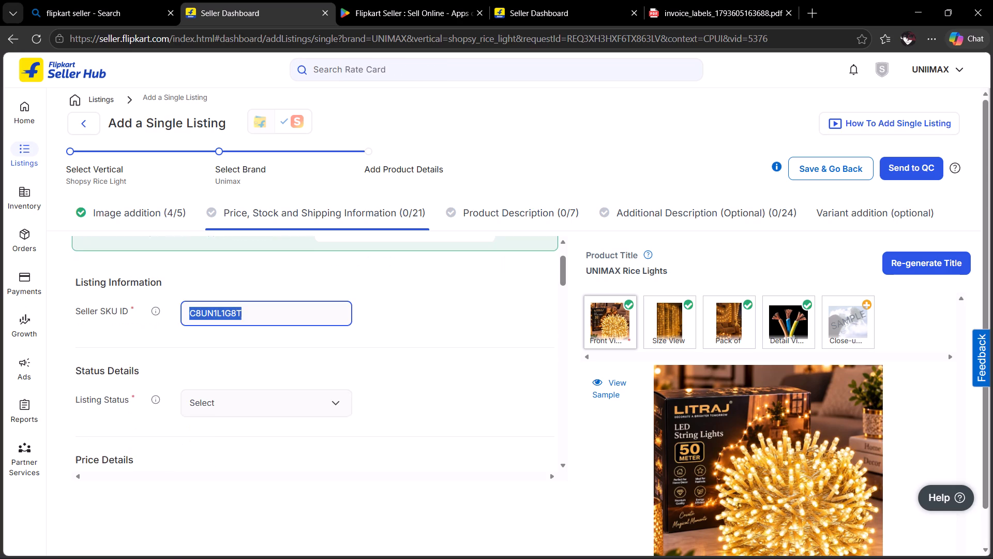
scroll(321, 409, down, 1)
click(321, 409)
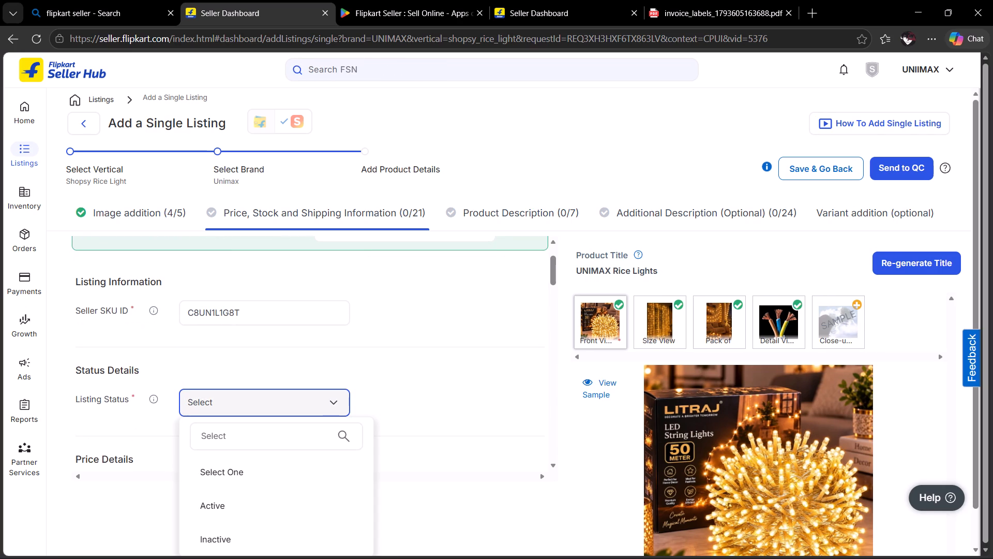
click(229, 508)
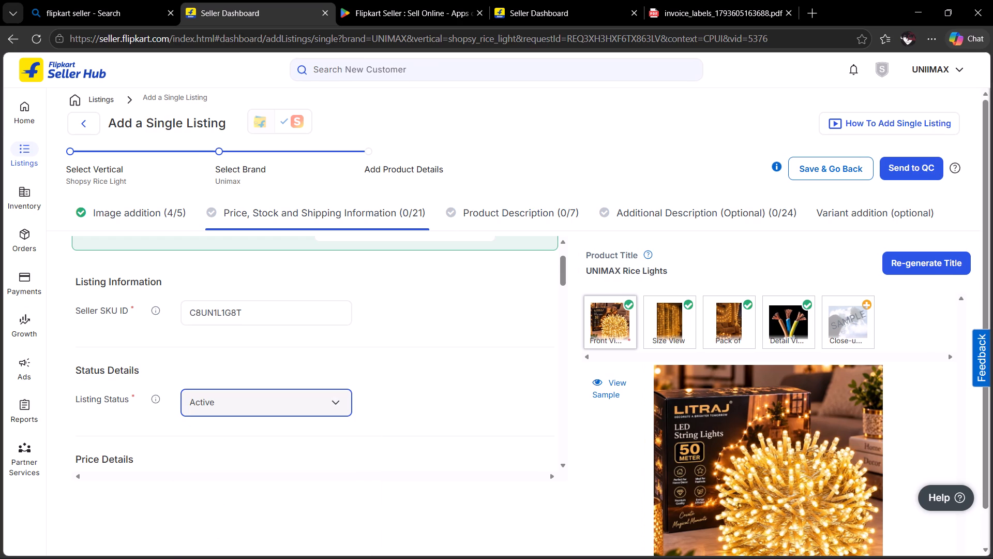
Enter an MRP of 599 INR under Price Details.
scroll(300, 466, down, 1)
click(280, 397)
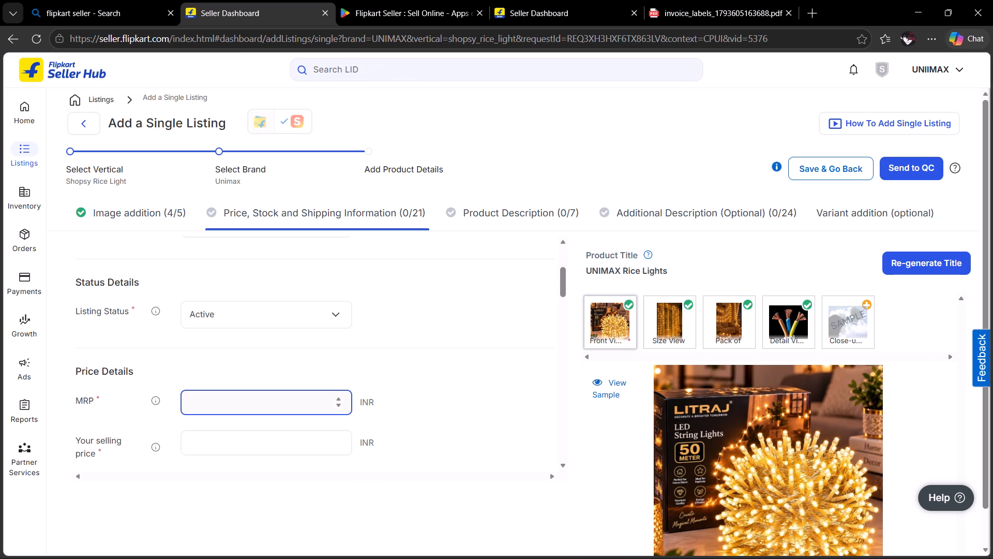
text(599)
Clear the MRP value under Price Details and set it to 1299 INR.
scroll(418, 392, down, 1)
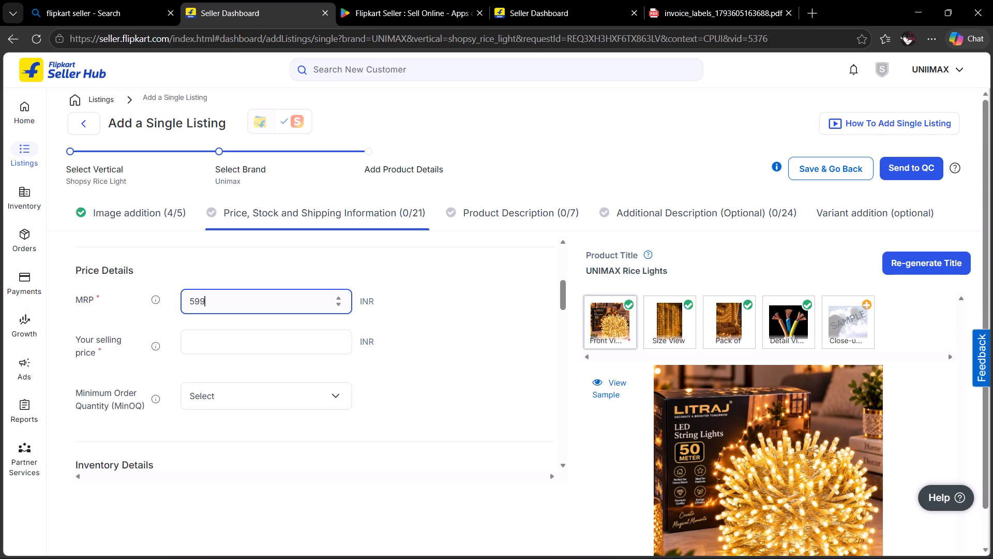
click(305, 303)
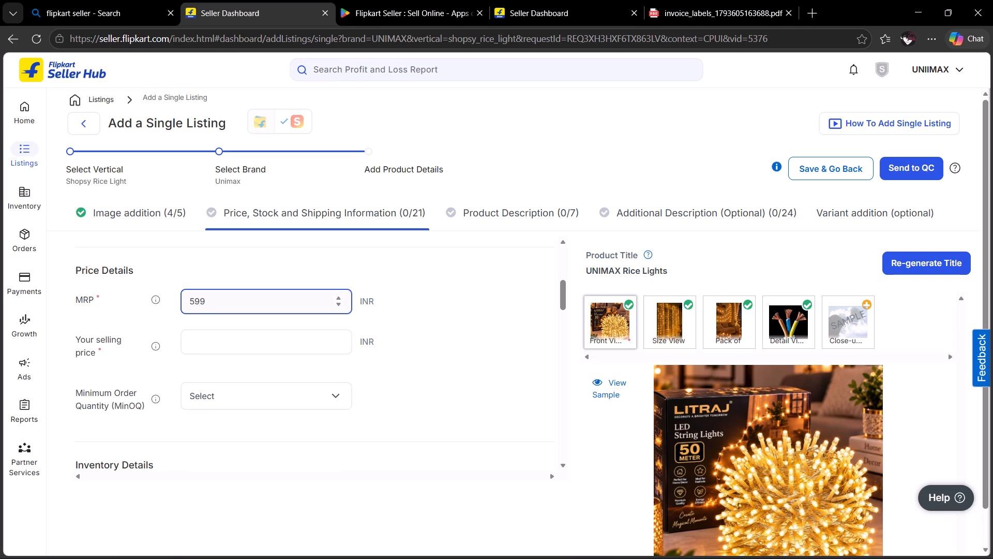
key(BackSpace)
key(BackSpace)
key(BackSpace)
key(BackSpace)
key(BackSpace)
key(BackSpace)
key(BackSpace)
key(BackSpace)
key(BackSpace)
key(BackSpace)
key(BackSpace)
key(BackSpace)
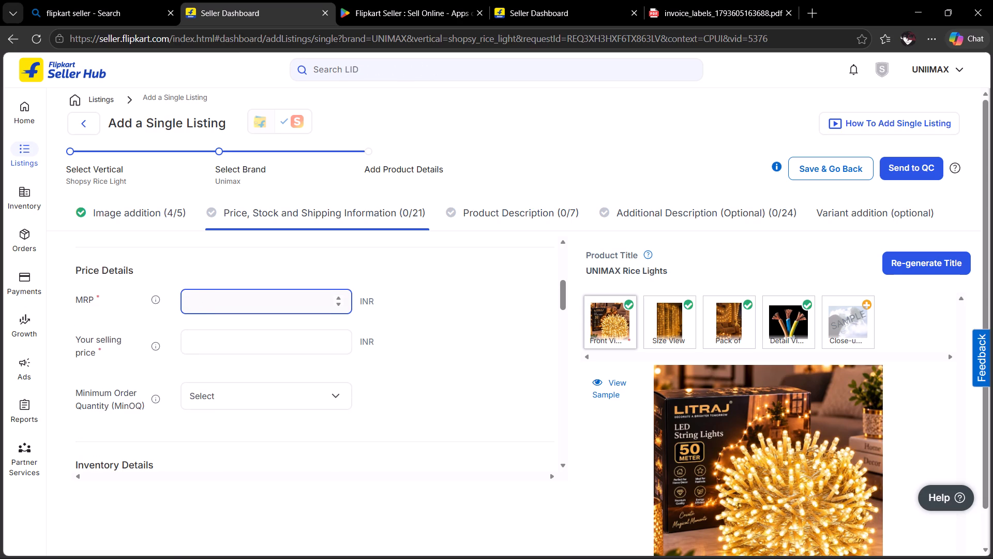
text(1299)
Set the selling price to 1199 INR and the Minimum Order Quantity (MinOQ) to 1.
click(210, 343)
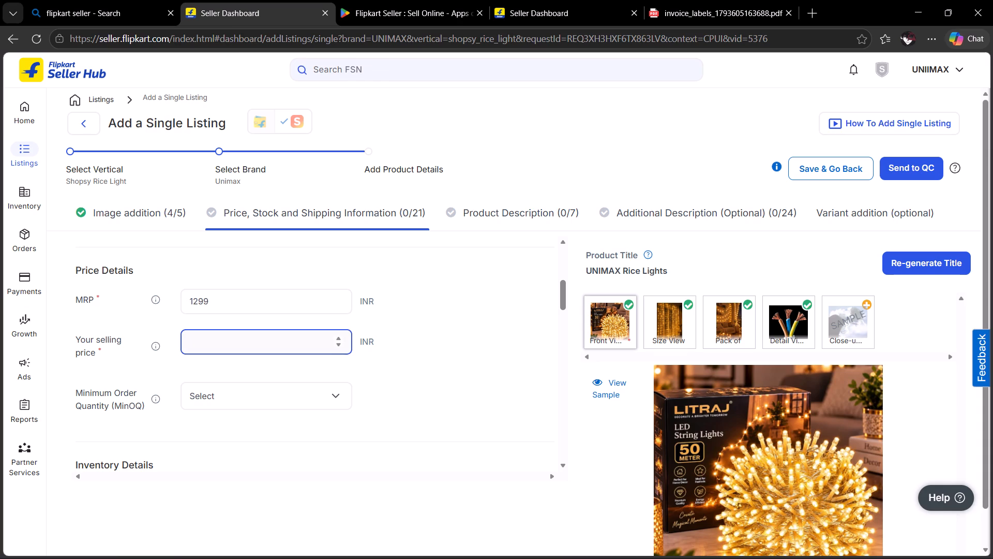
text(11)
text(99)
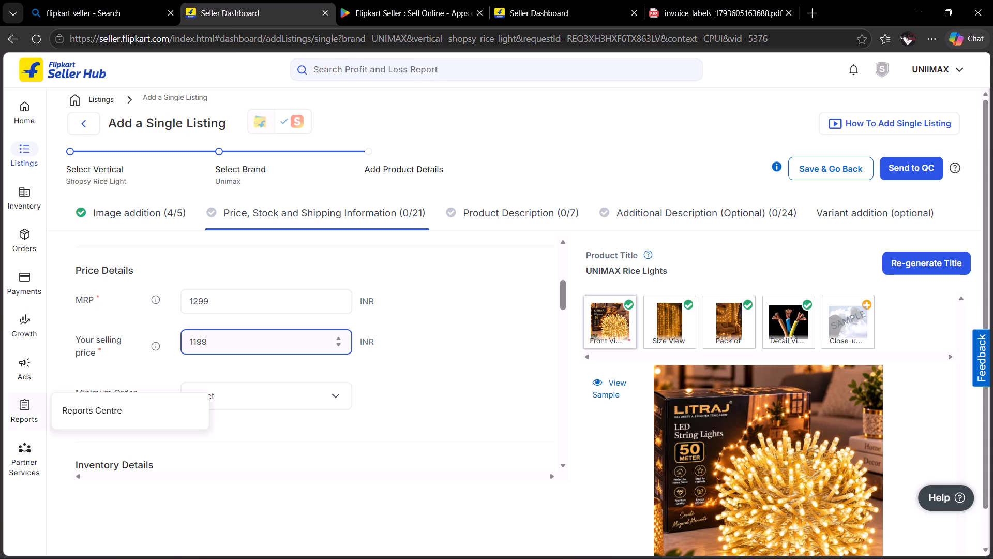
click(318, 411)
click(314, 396)
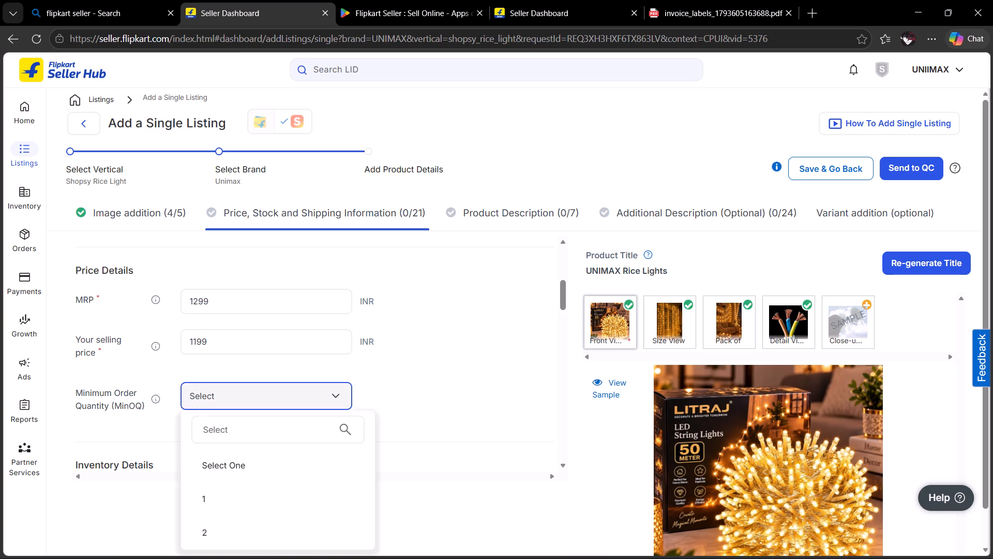
scroll(242, 540, down, 1)
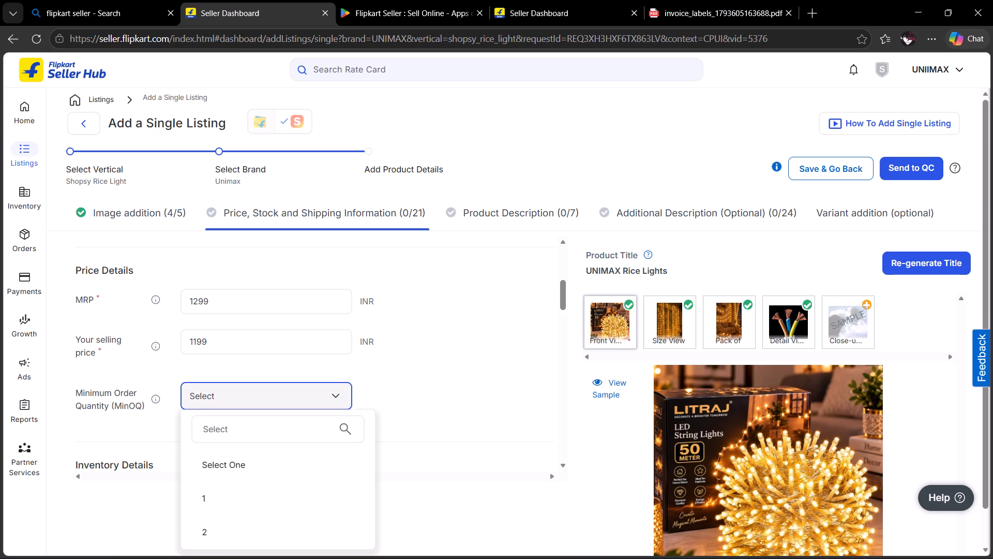
click(213, 498)
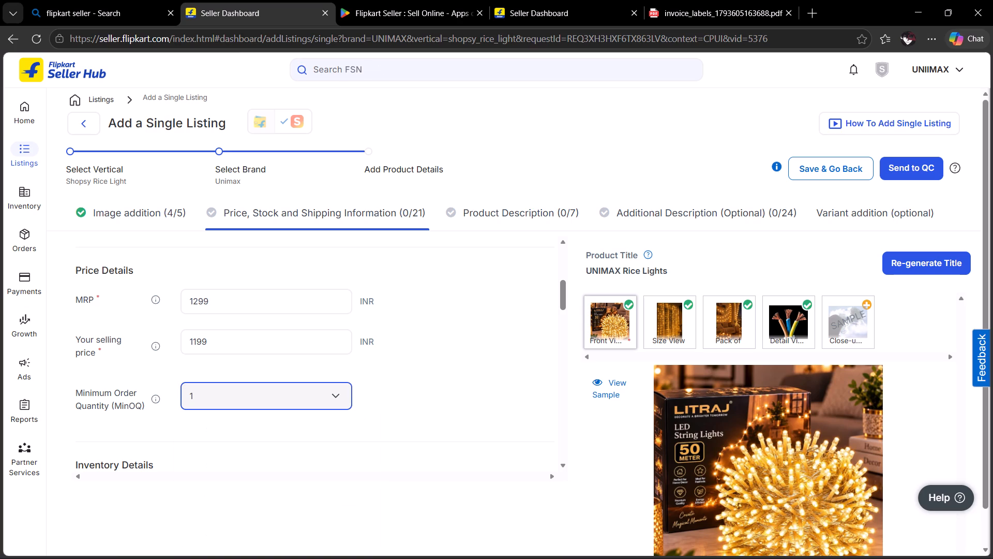
click(279, 394)
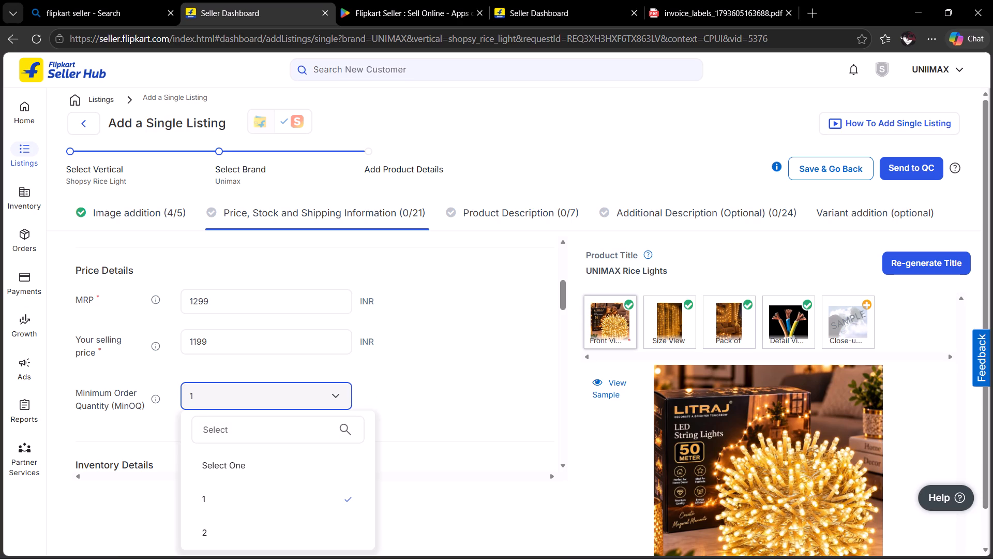
click(120, 450)
Under Inventory Details, set Fullfilment by to Seller and the Procurement type to instock.
scroll(175, 436, down, 1)
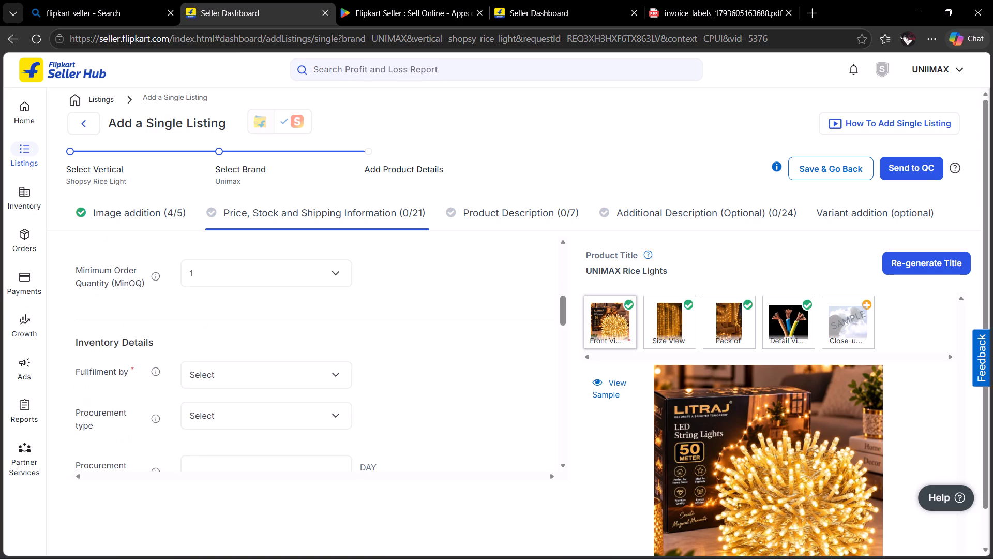
scroll(175, 436, down, 1)
click(314, 328)
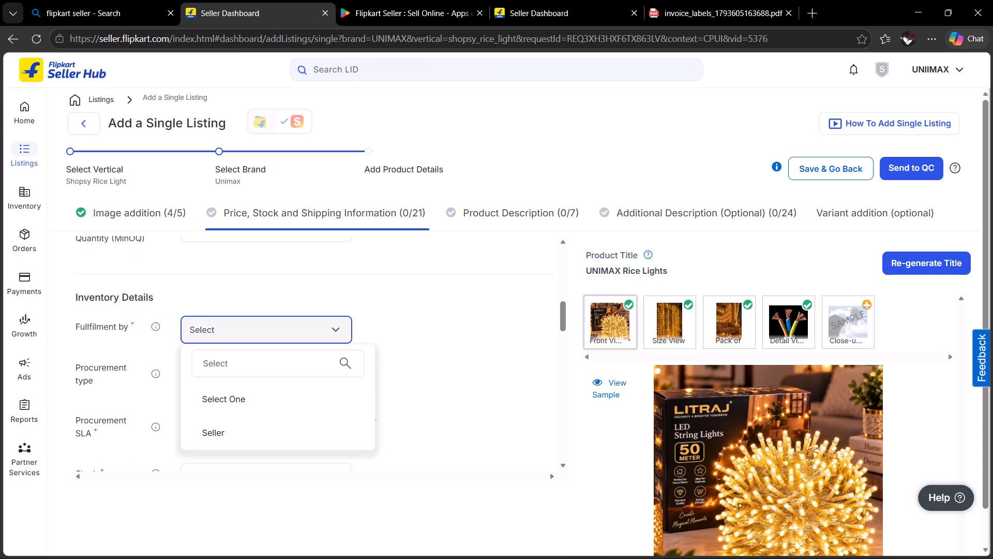
click(212, 434)
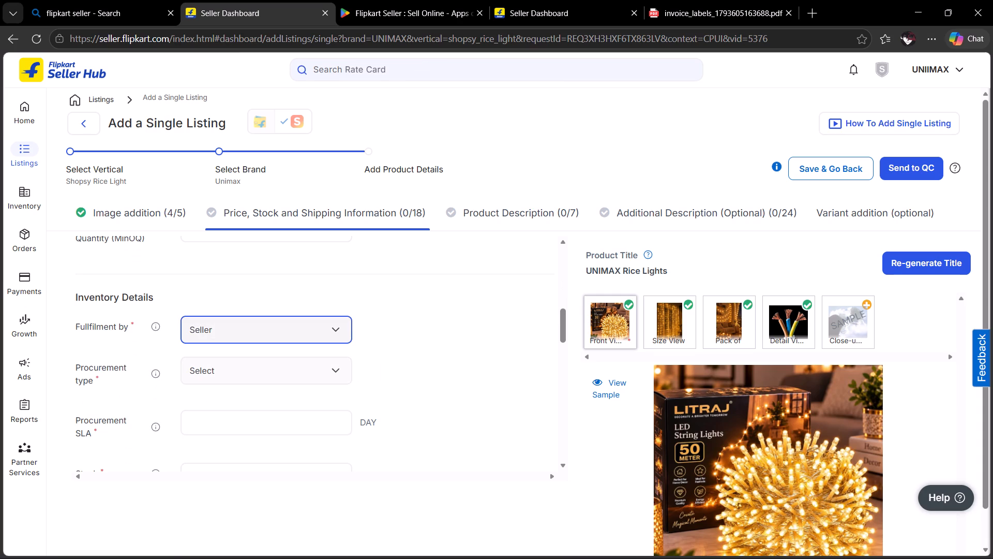
click(264, 372)
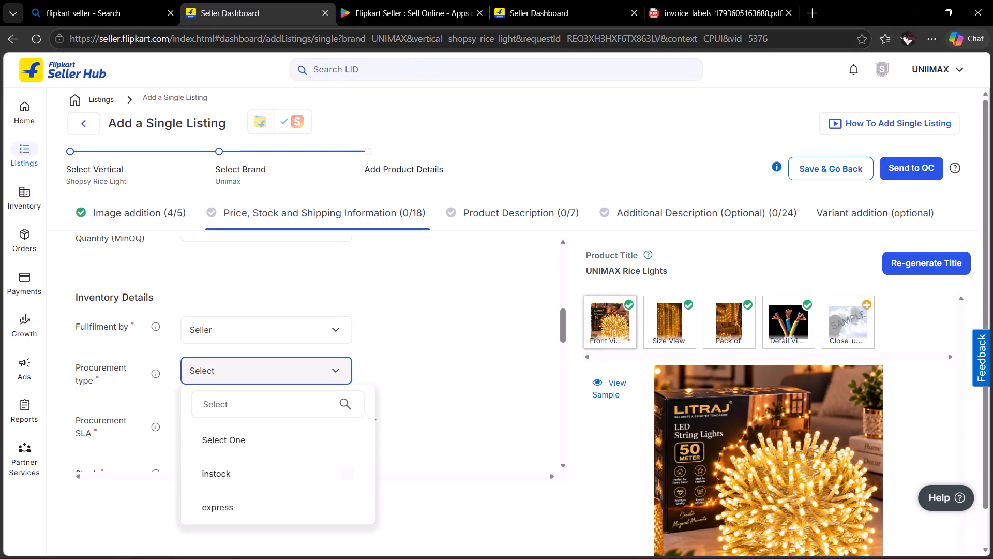
click(215, 477)
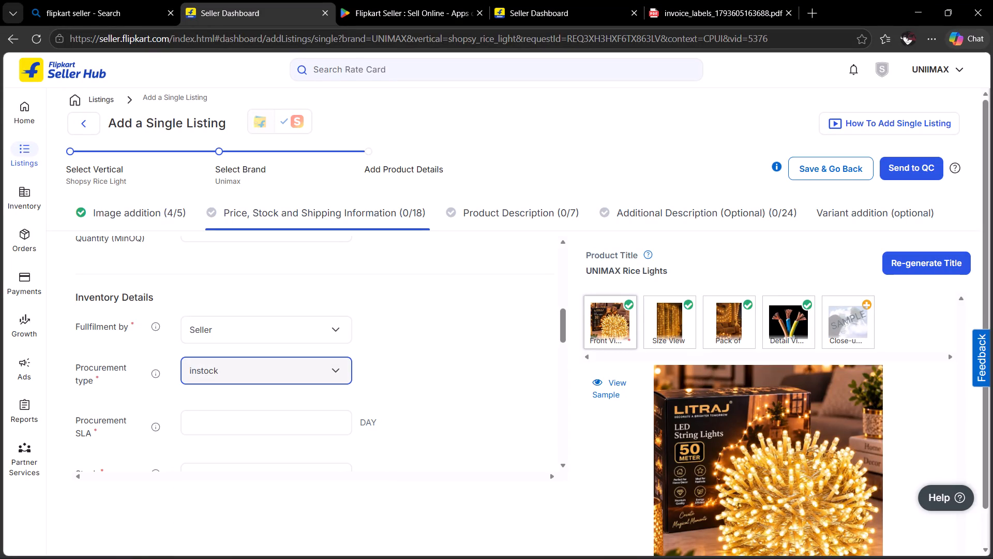
Set the Procurement SLA to 1 day and the Stock to 500 under Inventory Details.
click(279, 422)
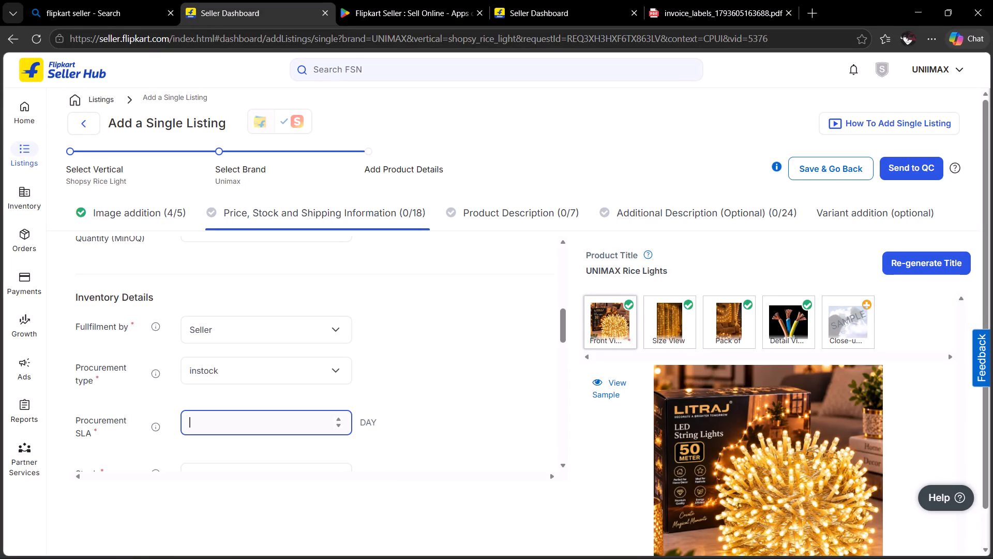
click(338, 420)
scroll(458, 469, down, 1)
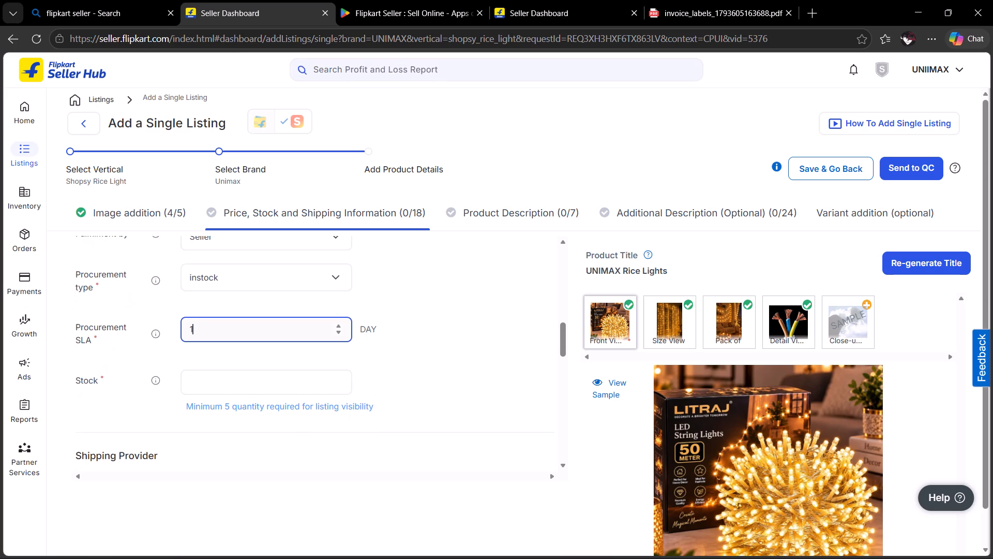
click(326, 383)
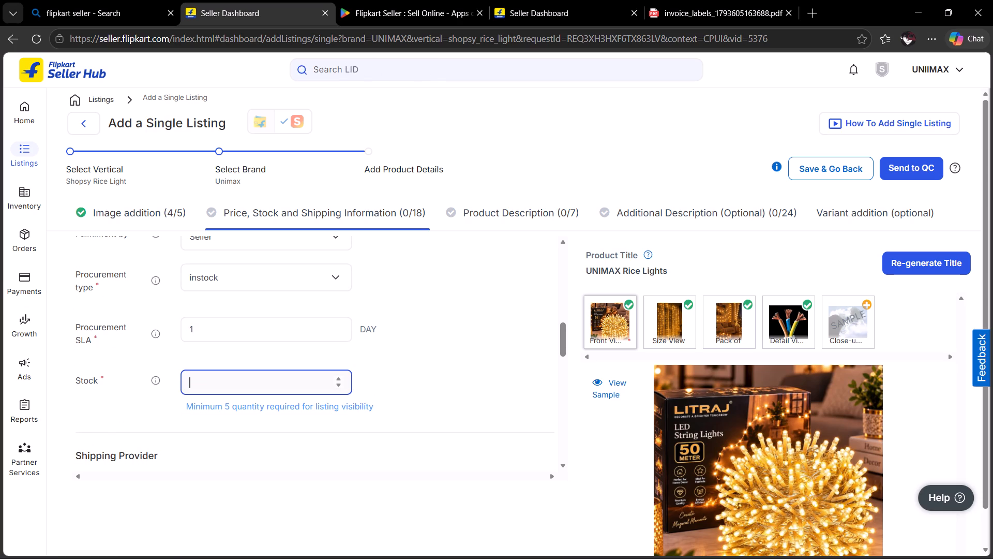
text(500)
Choose Flipkart as the Shipping provider.
scroll(427, 381, down, 2)
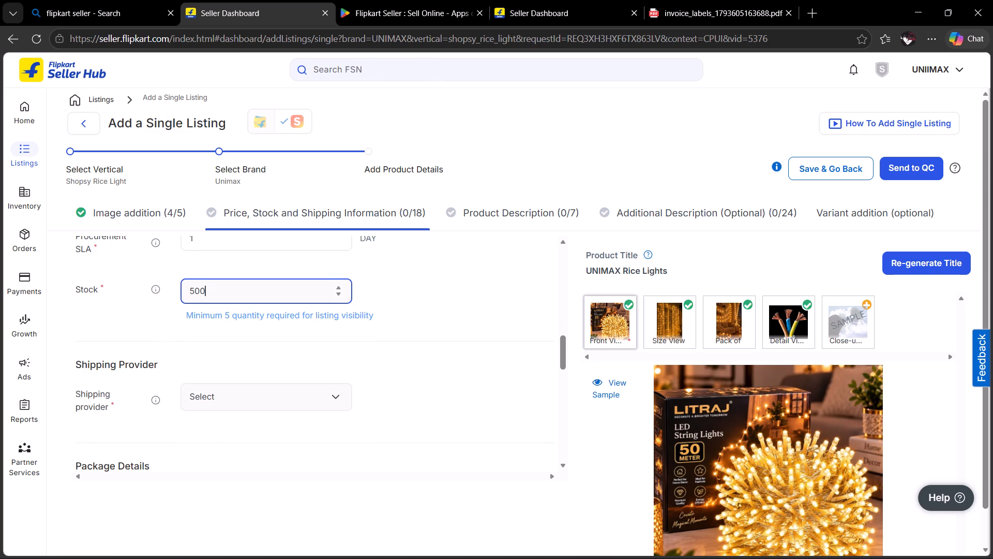
click(283, 395)
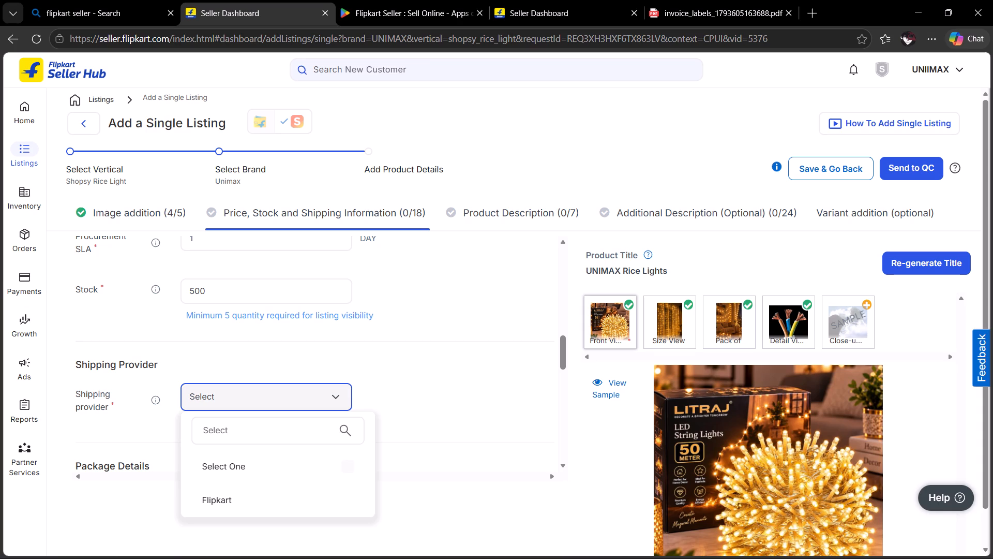
click(220, 508)
click(229, 501)
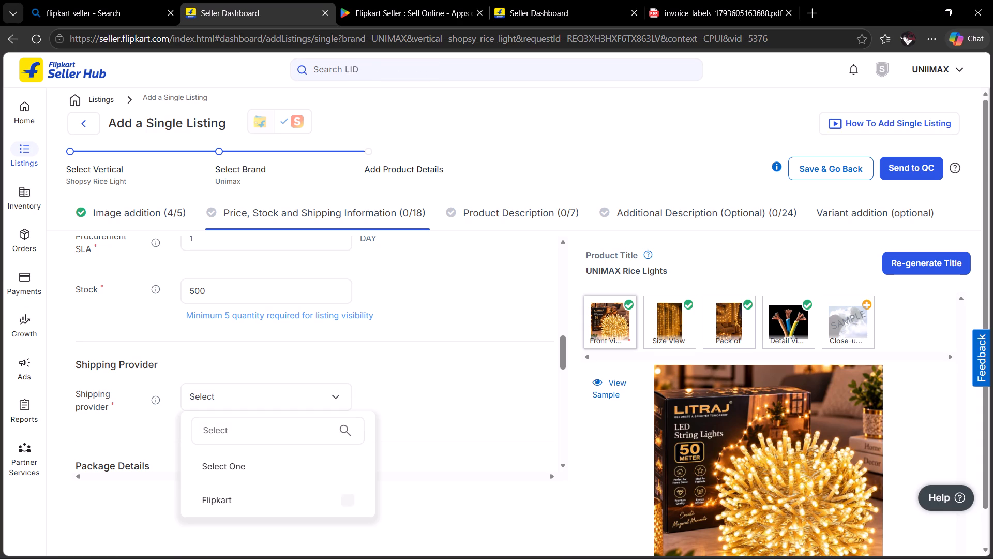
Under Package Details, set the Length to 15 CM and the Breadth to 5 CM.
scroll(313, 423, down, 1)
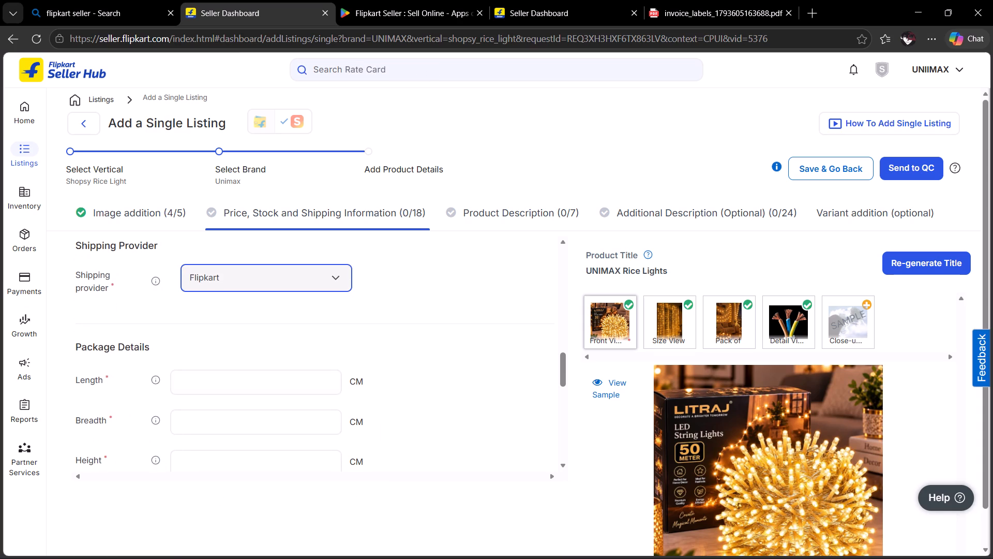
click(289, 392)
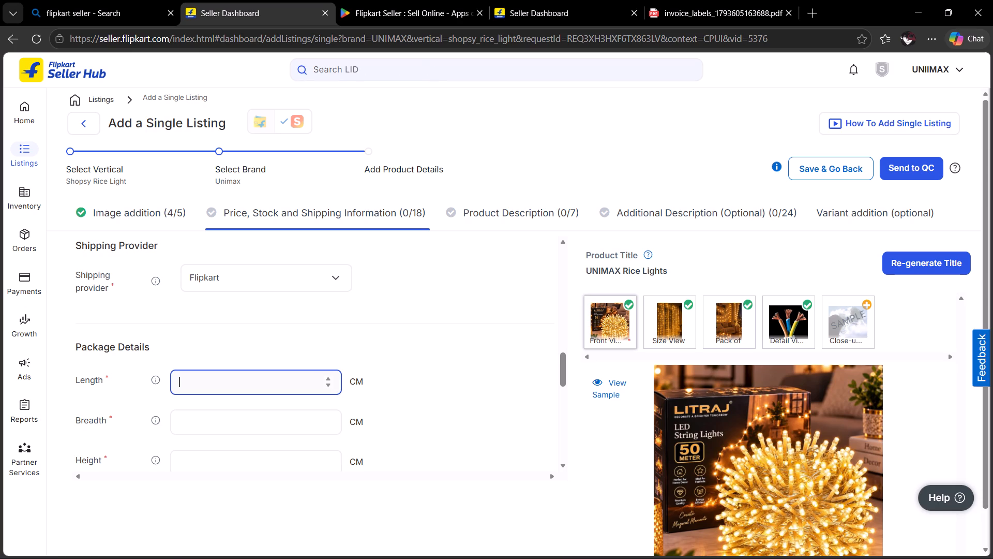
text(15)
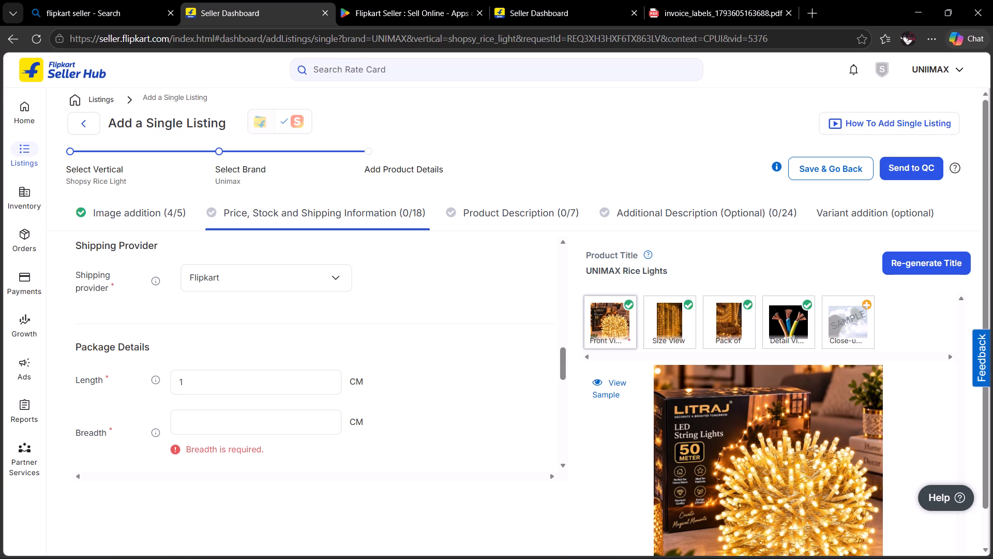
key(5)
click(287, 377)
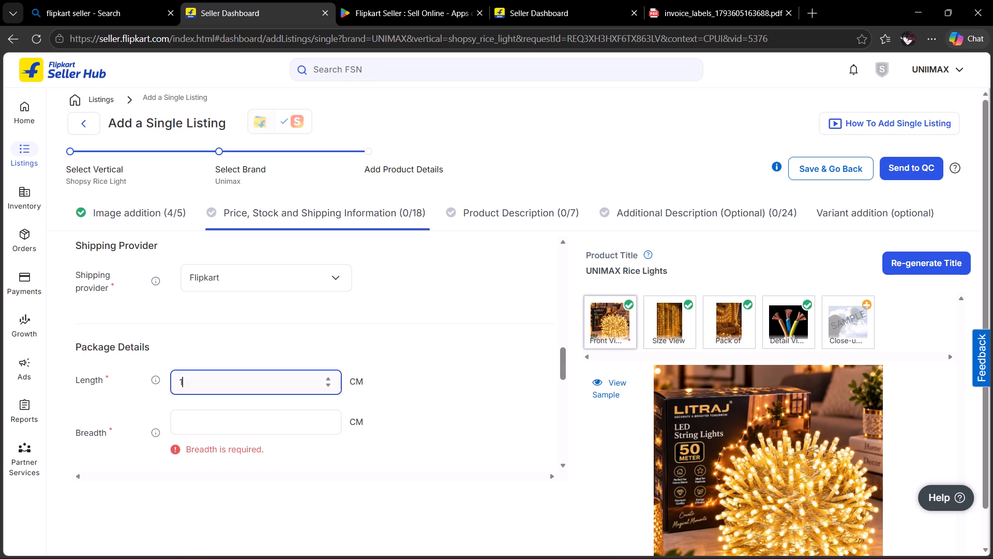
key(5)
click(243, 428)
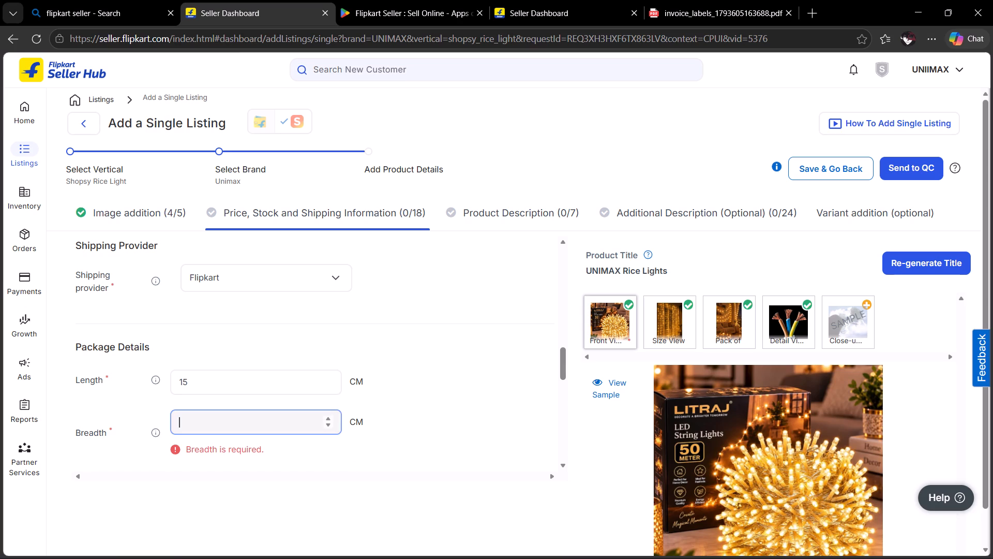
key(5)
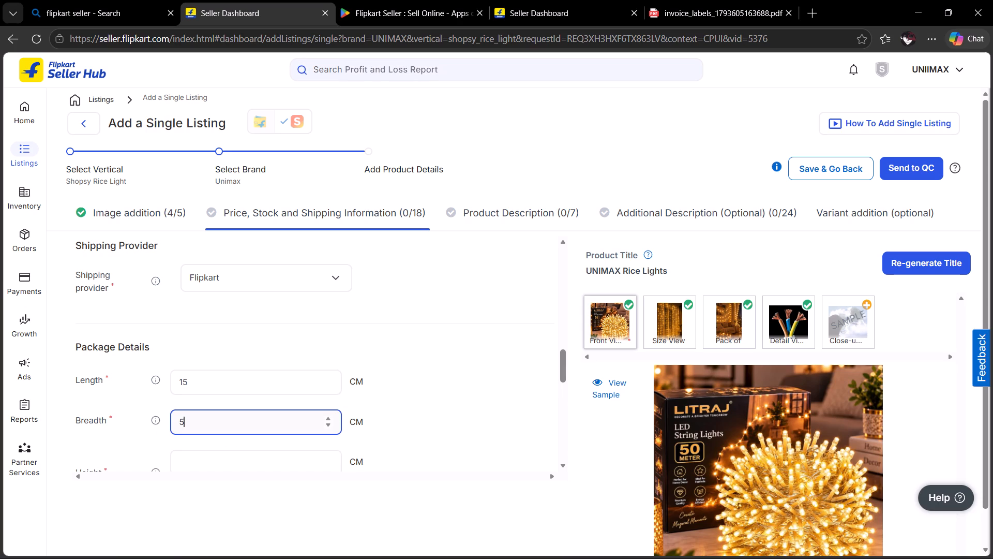
Clear the package Length and re-enter it as 15 CM.
click(224, 382)
key(BackSpace)
key(BackSpace)
key(BackSpace)
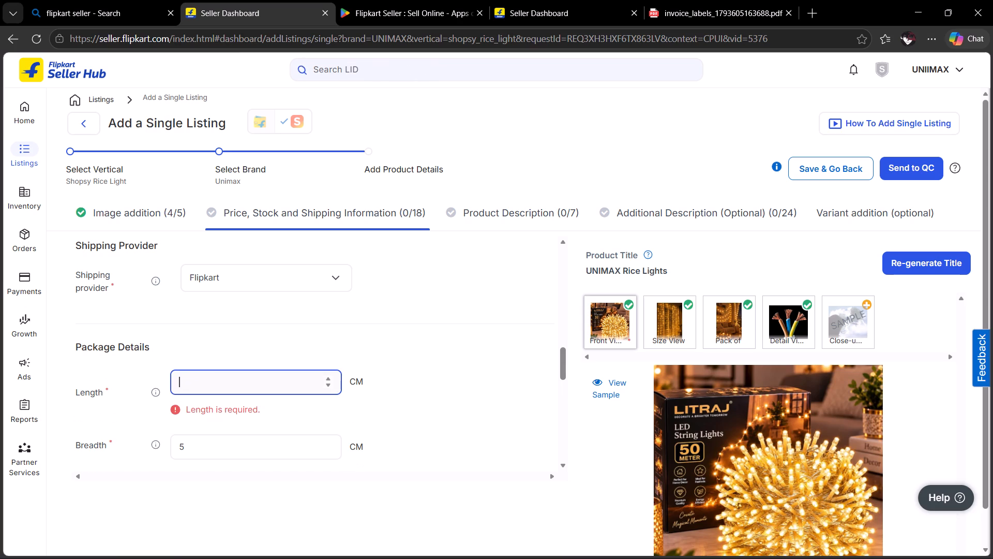
key(5)
scroll(224, 382, down, 1)
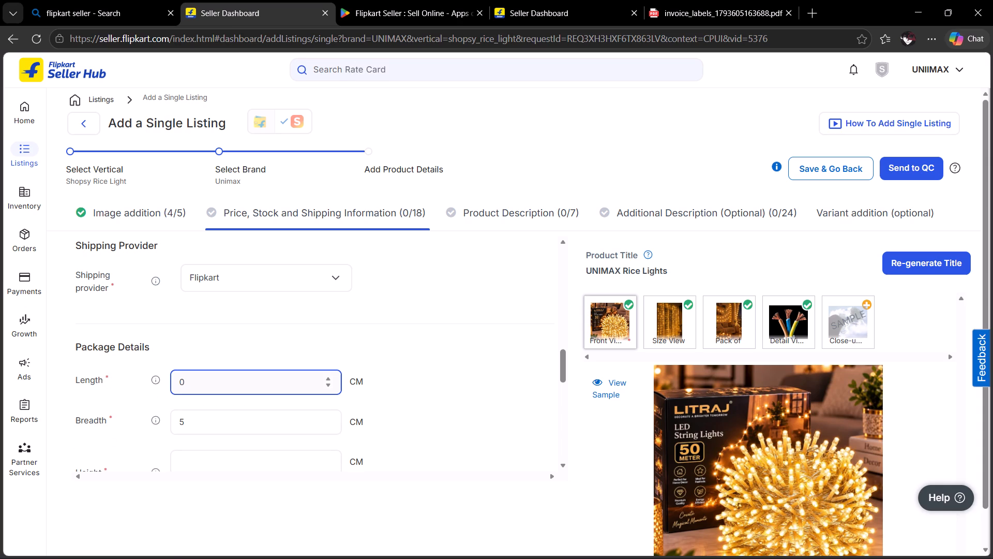
key(BackSpace)
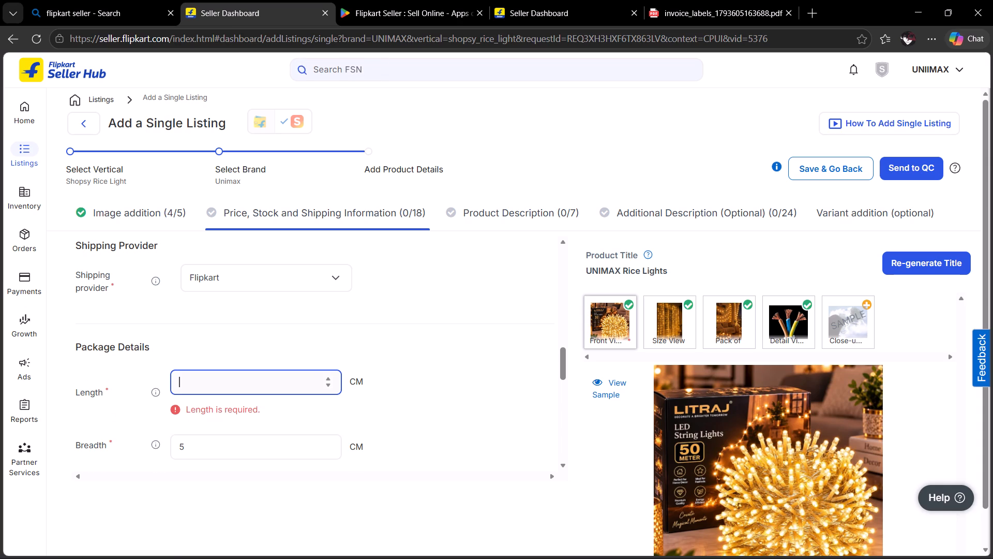
text(15)
scroll(390, 331, down, 1)
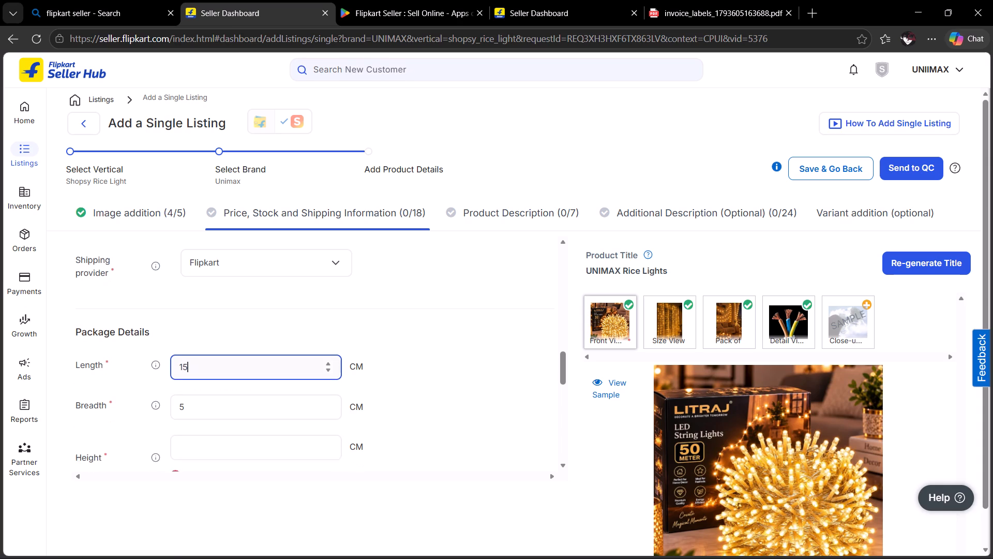
Set the package Breadth to 15 CM and the Height to 5 CM.
scroll(390, 331, down, 1)
click(257, 335)
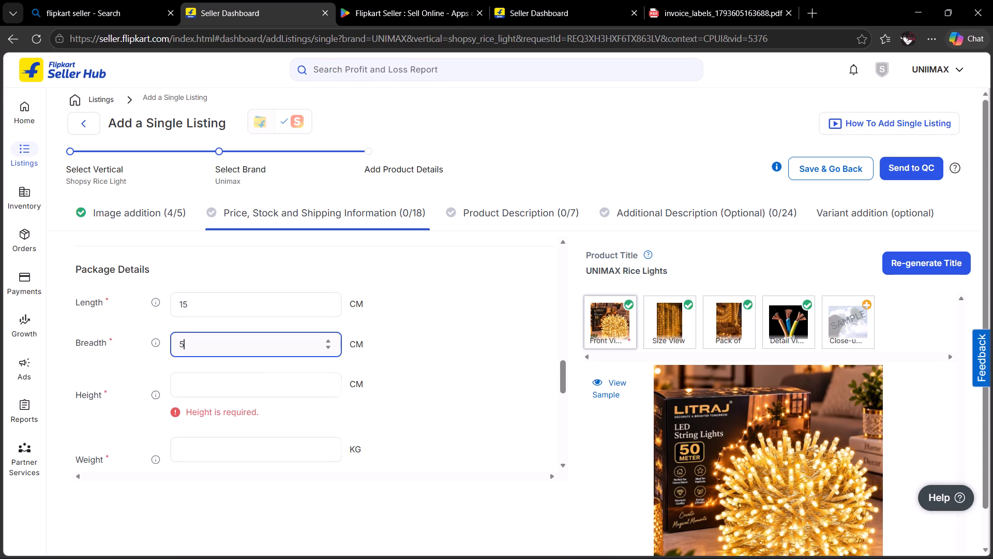
key(BackSpace)
text(15)
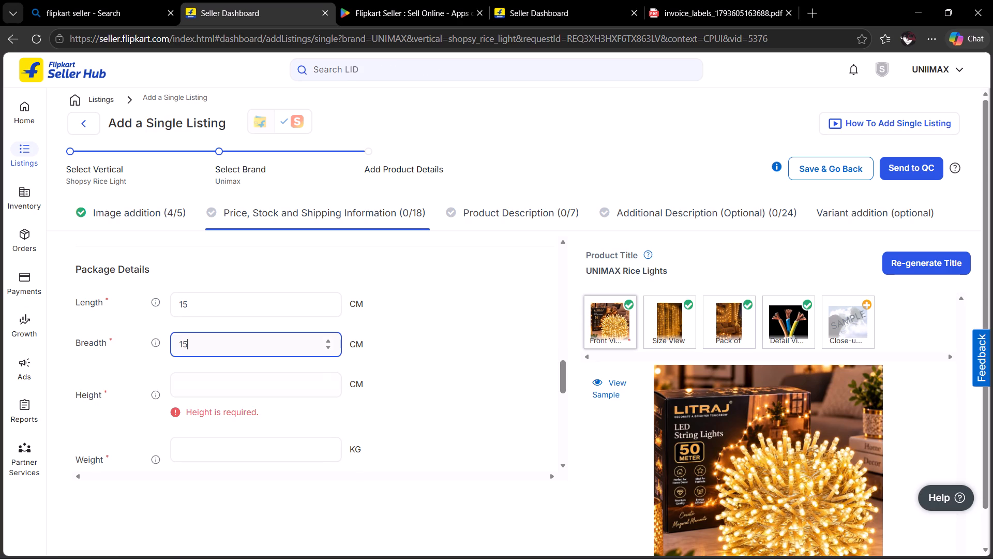
click(202, 376)
key(5)
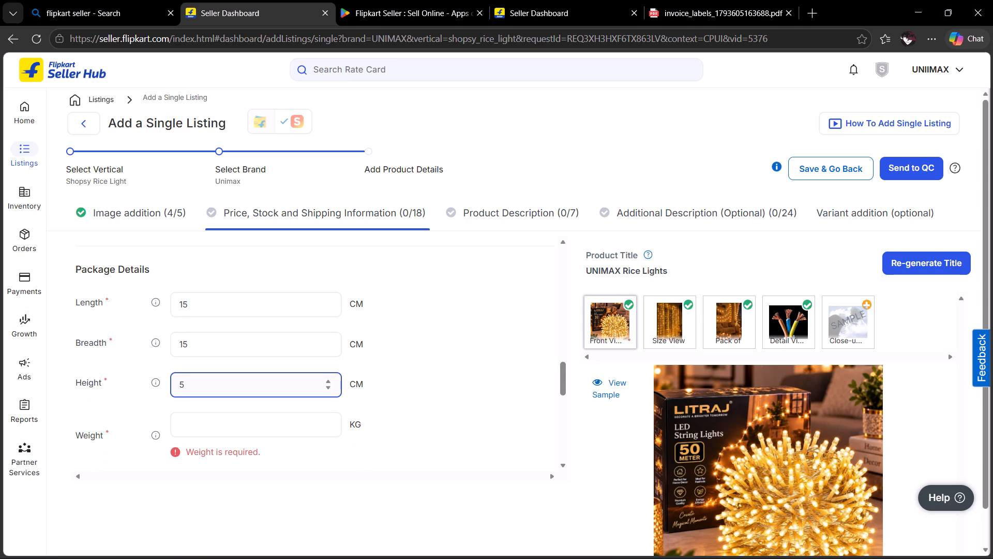
Set the package Weight to 0.05 KG under Package Details.
click(189, 423)
key(5)
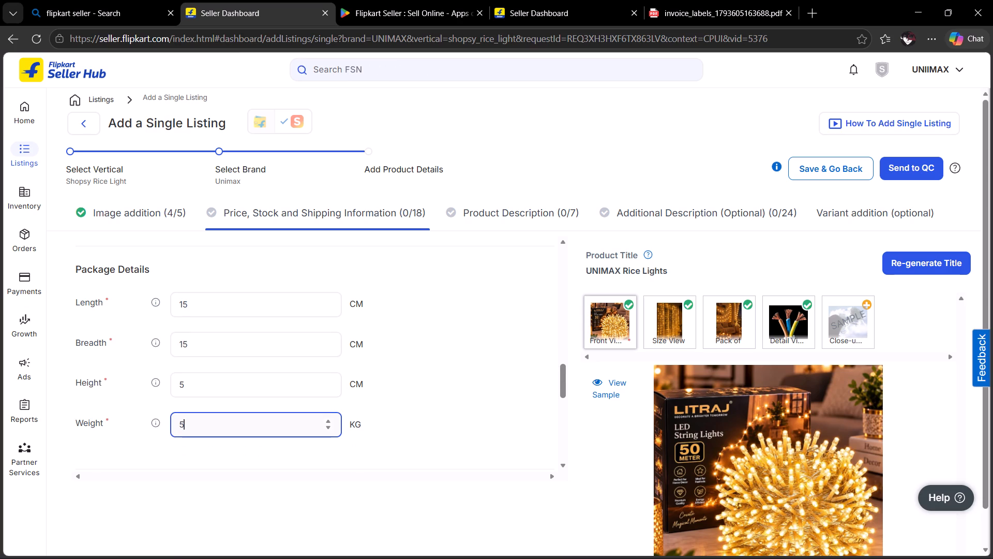
scroll(409, 386, down, 1)
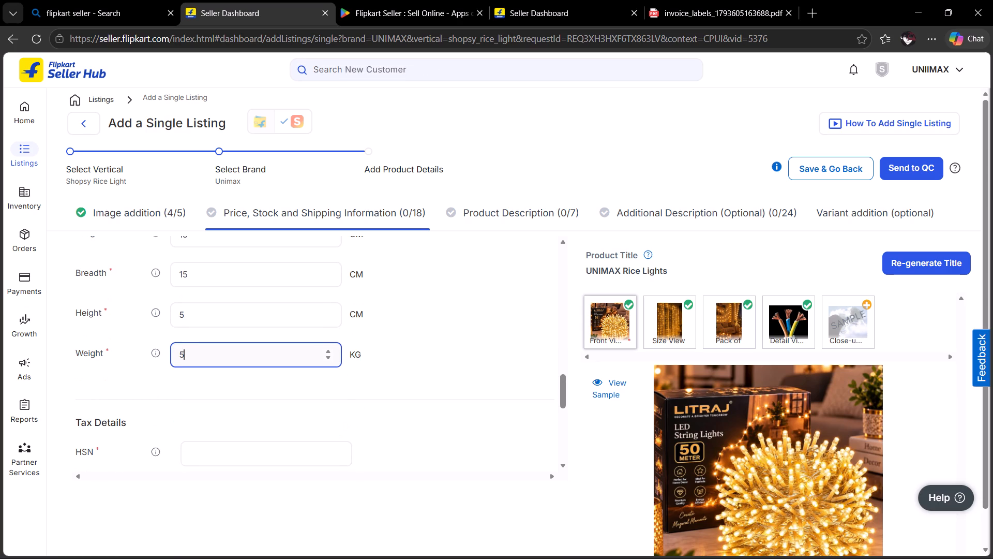
click(316, 361)
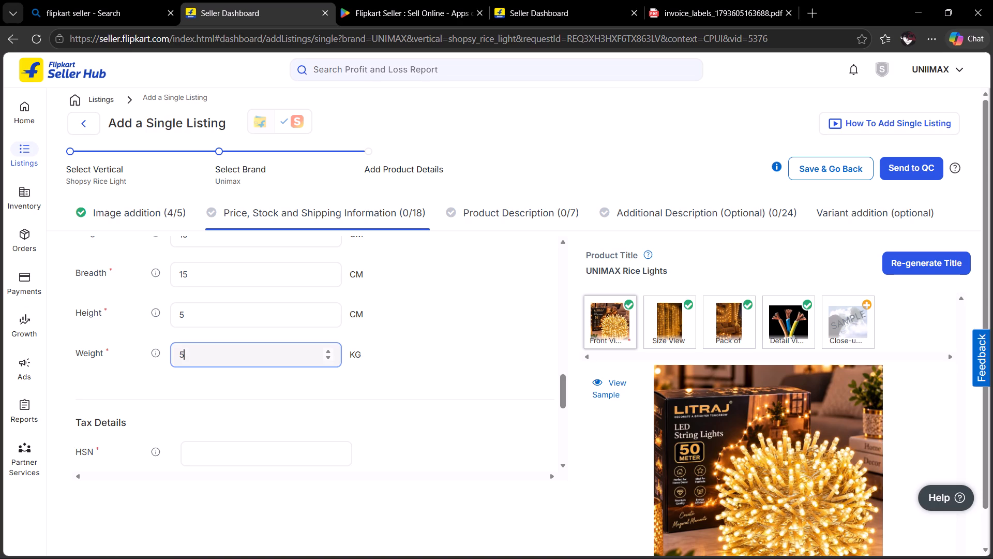
key(BackSpace)
key(BackSpace)
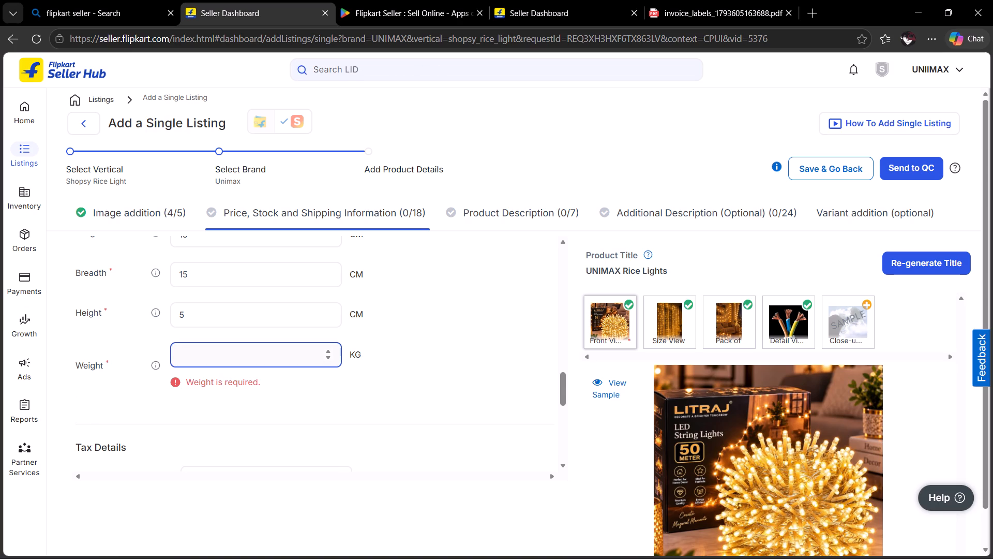
key(0)
key(apostrophe)
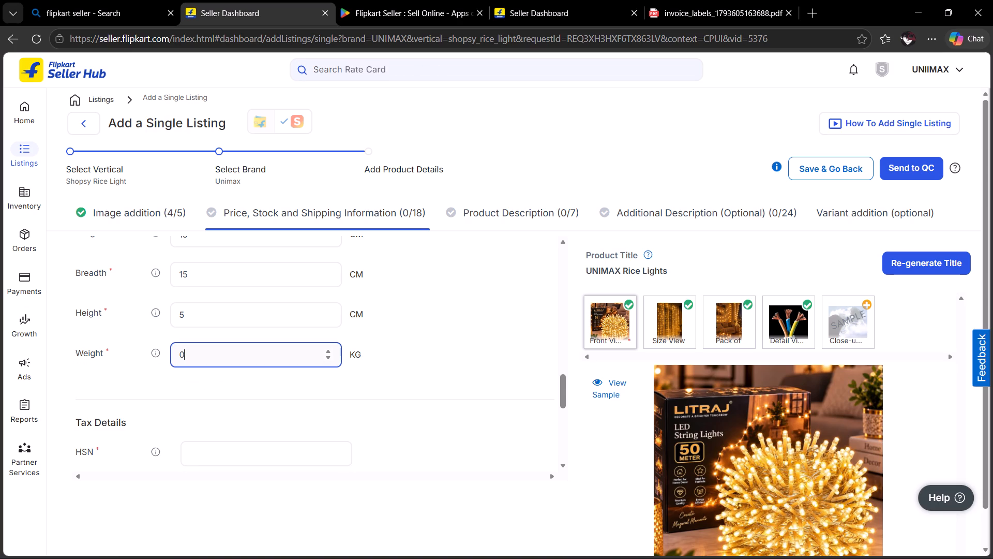
key(BackSpace)
key(period)
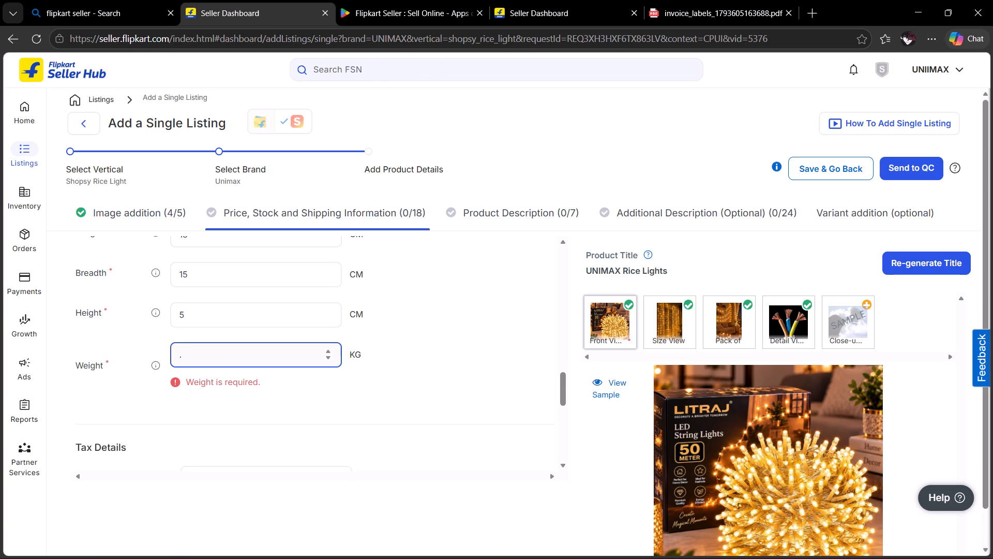
key(BackSpace)
key(0)
key(period)
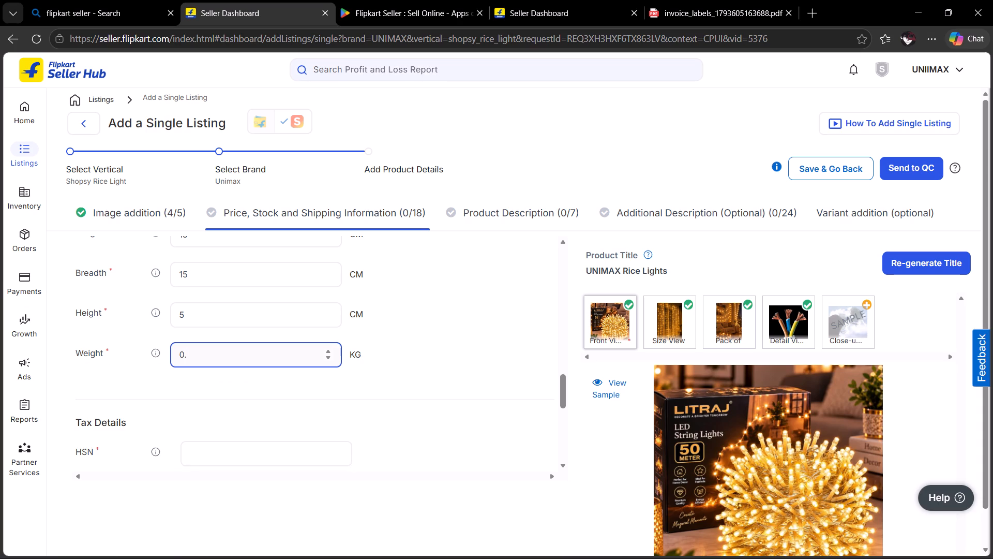
text(05)
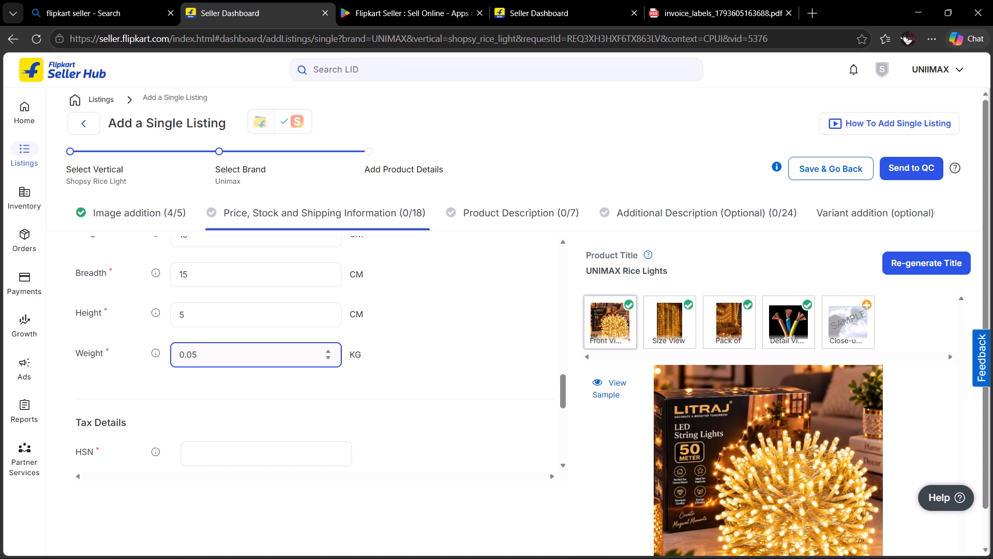
Begin the HSN entry under Tax Details.
click(242, 459)
click(242, 459)
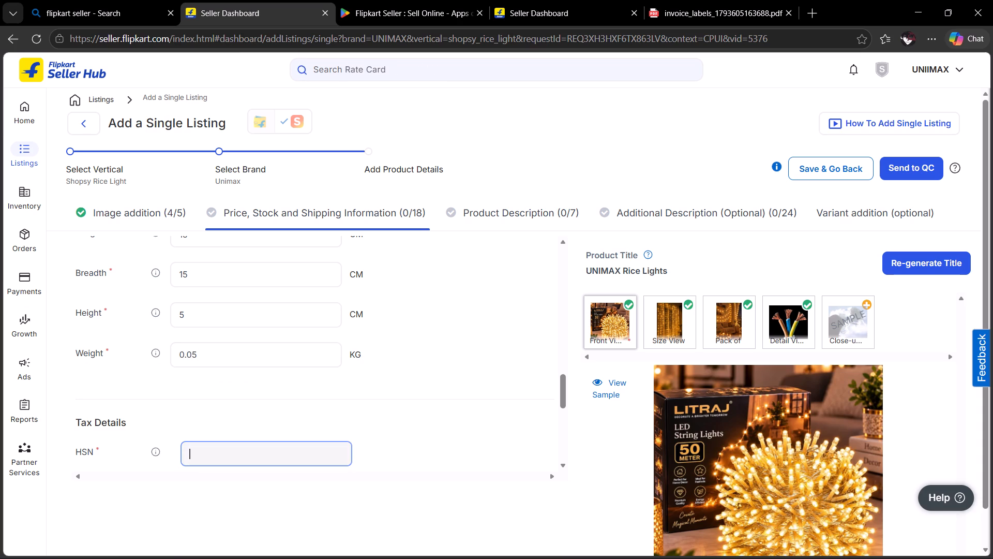
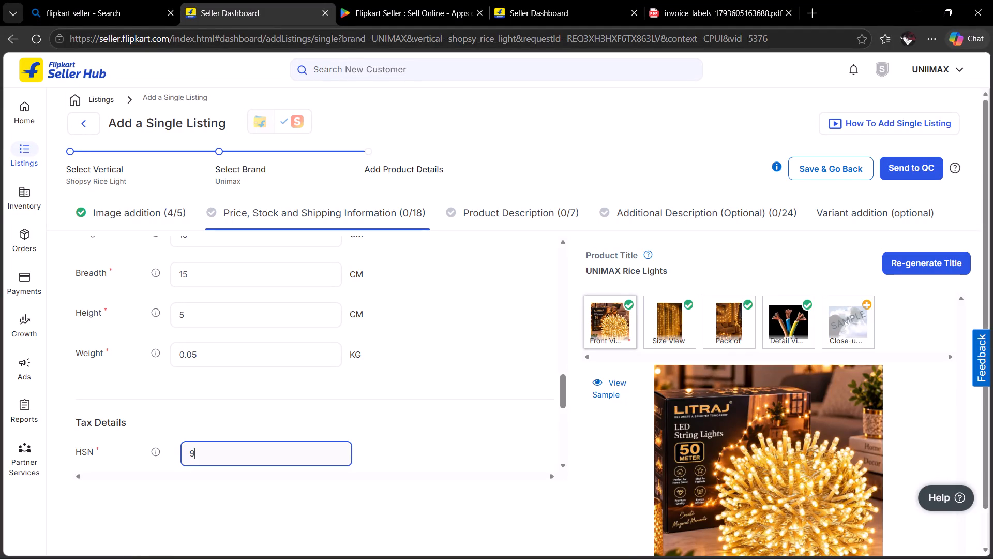
Complete the HSN under Tax Details as 94053000.
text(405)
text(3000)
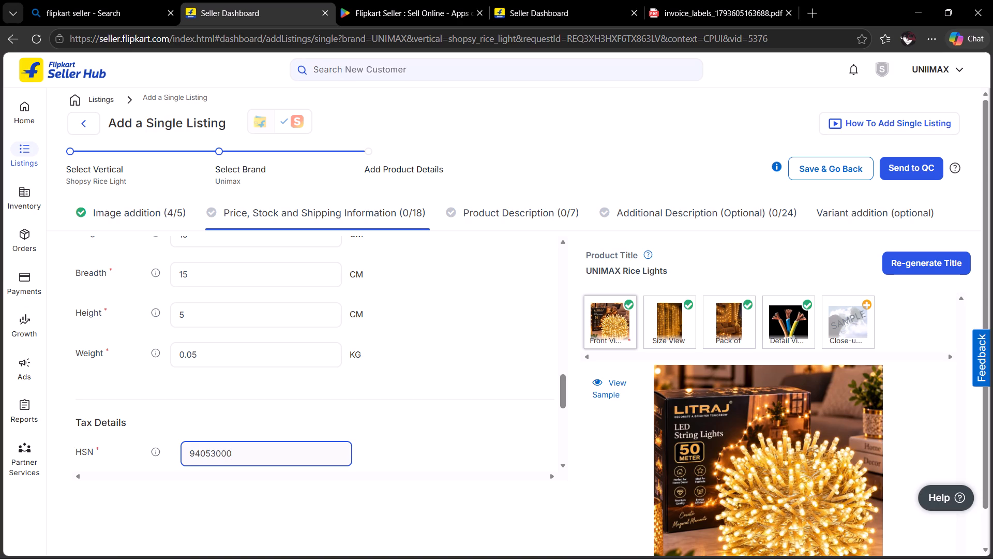
scroll(242, 459, down, 2)
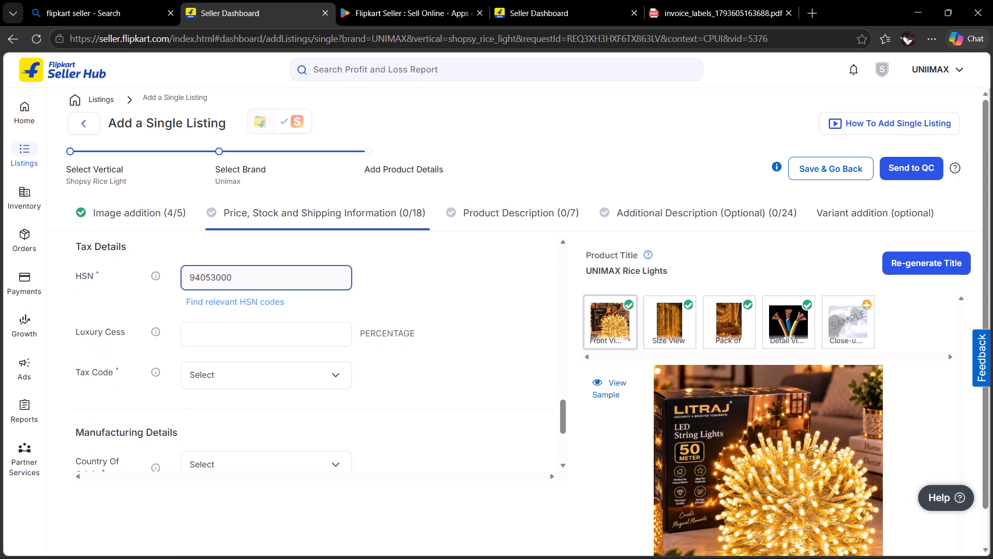
click(247, 331)
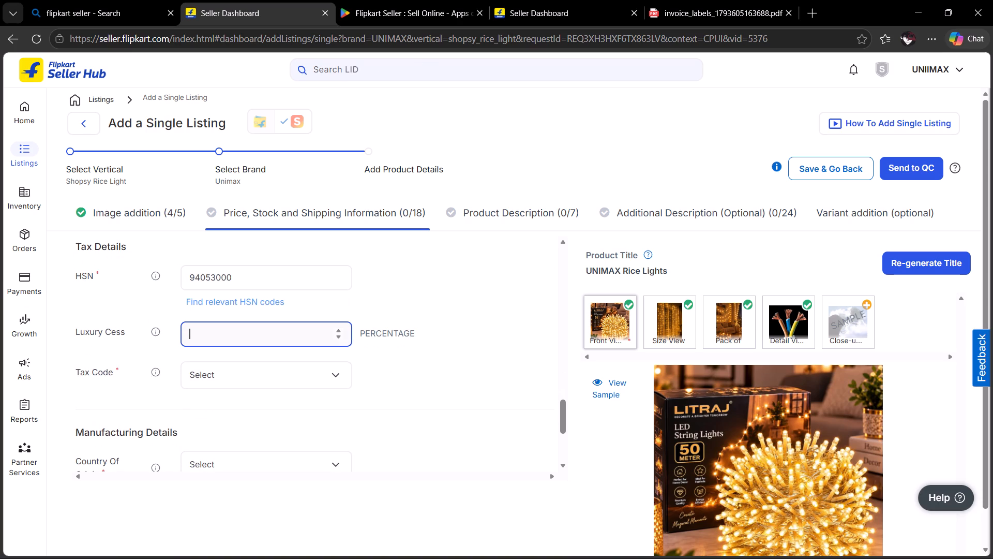
click(267, 364)
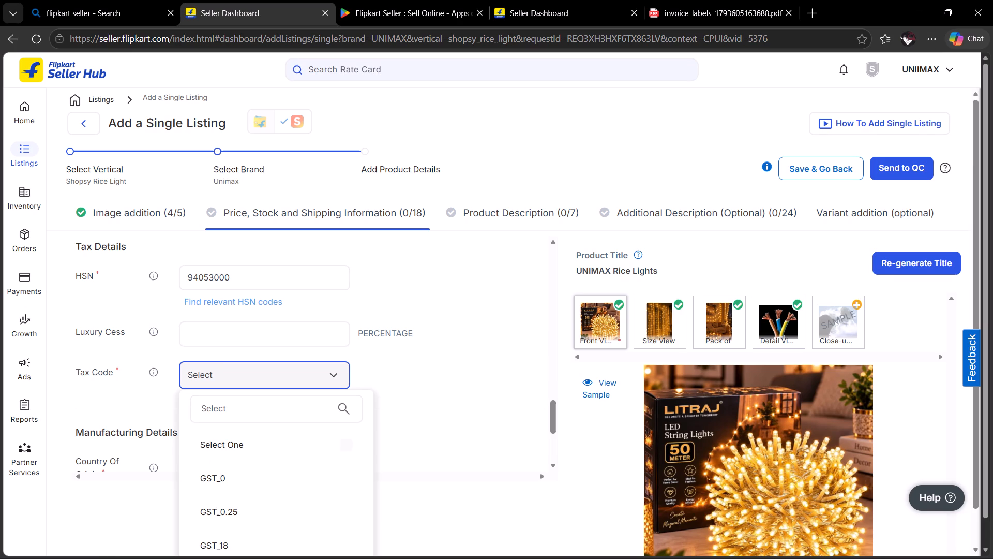
click(225, 480)
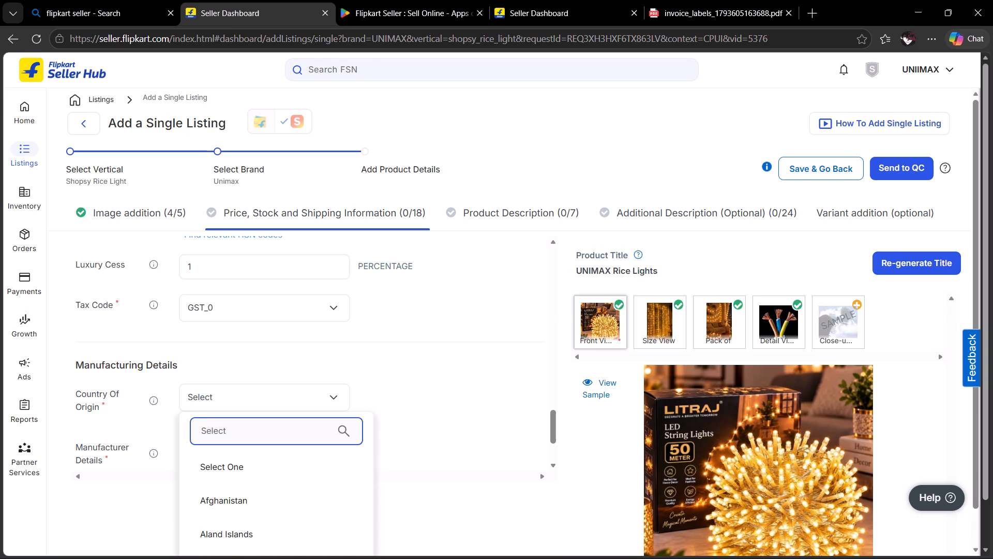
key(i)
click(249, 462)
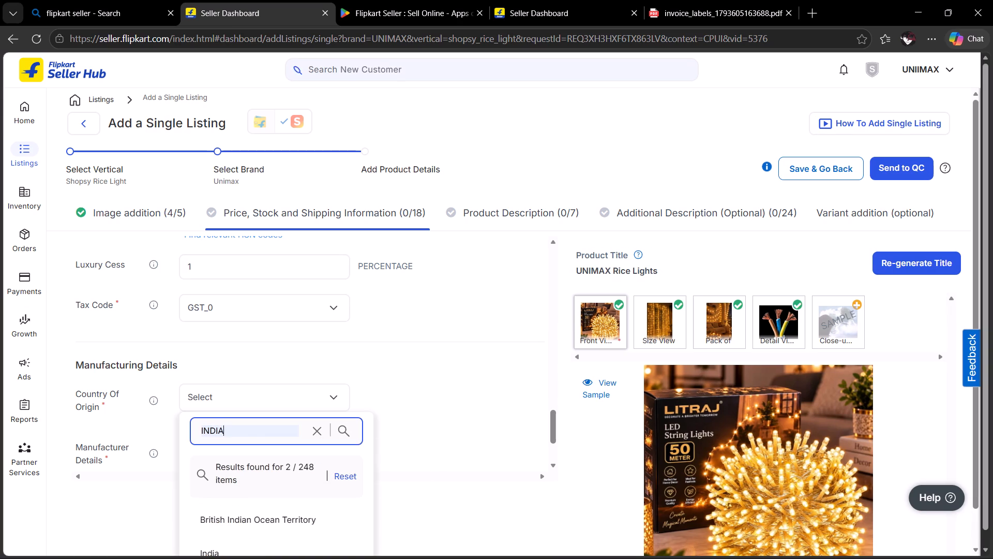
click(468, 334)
Enter UNIMAX as both the Manufacturer Details and the Packer Details under Manufacturing Details.
click(276, 447)
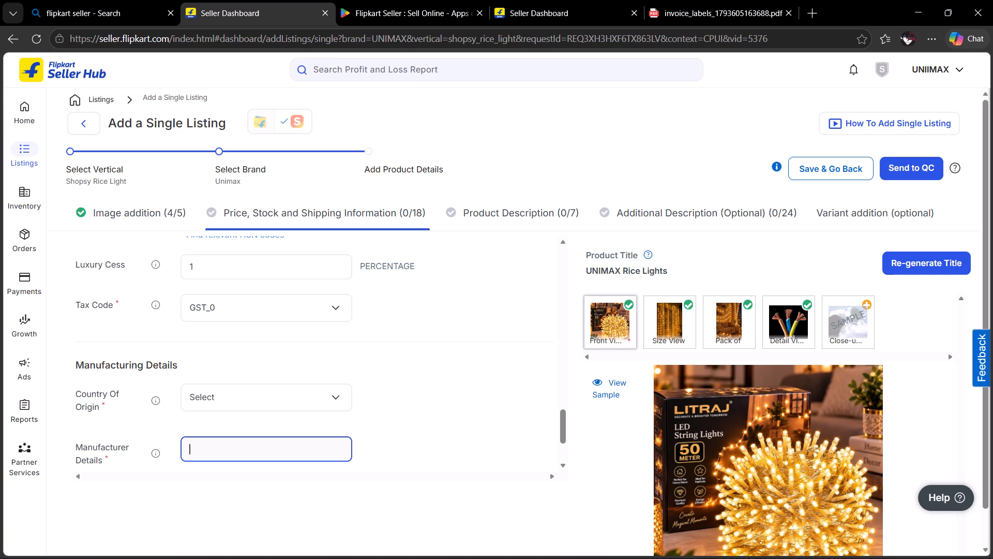
scroll(409, 420, down, 2)
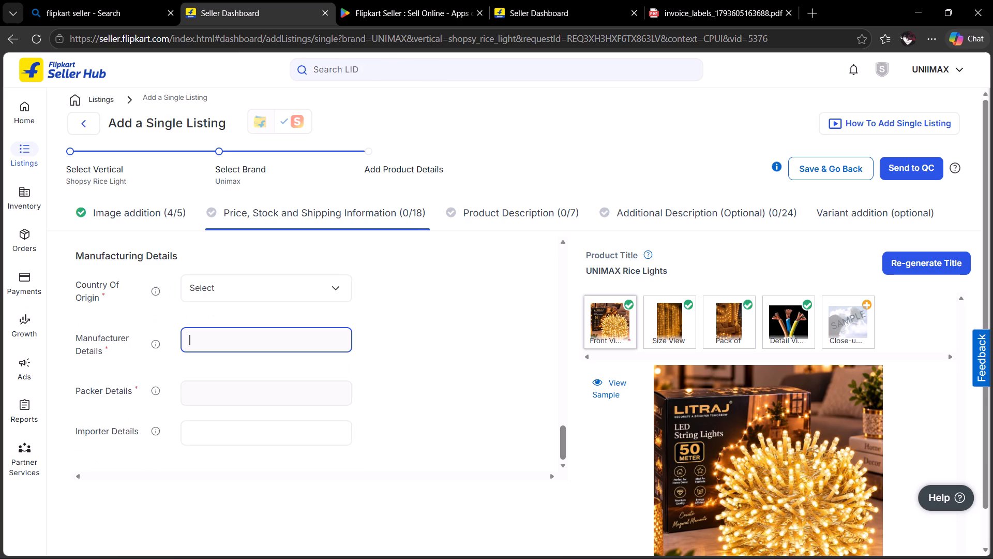
click(303, 348)
key(u)
text(NIMAX)
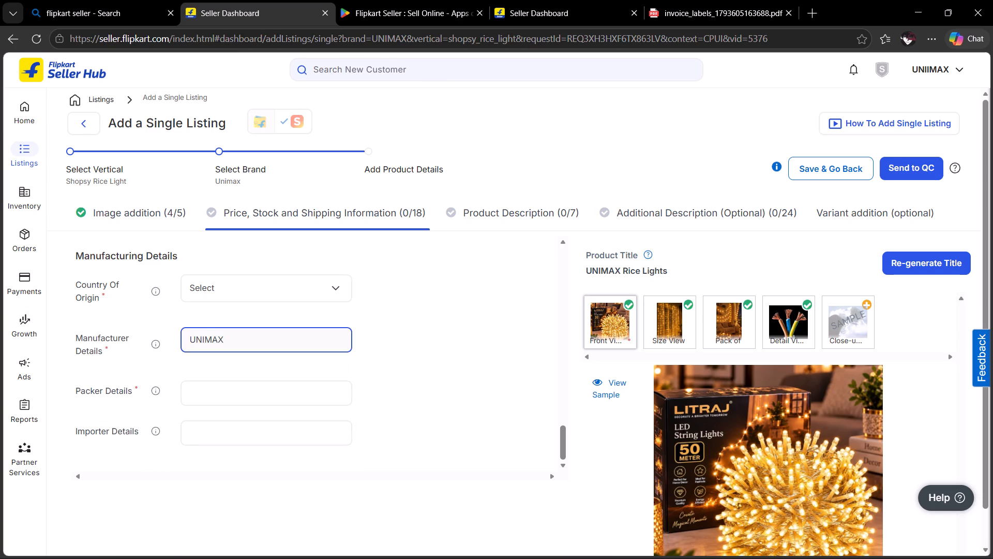
click(291, 404)
click(291, 404)
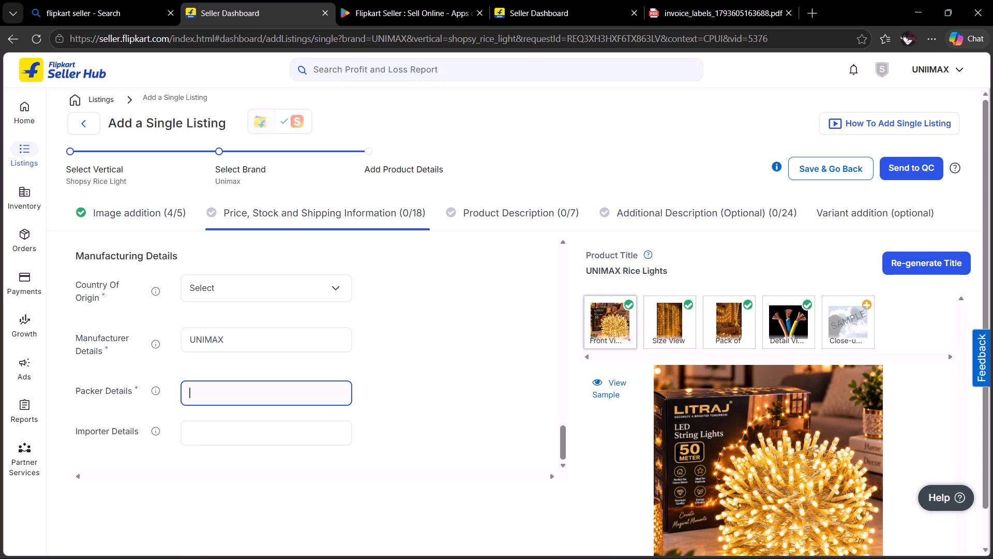
key(s)
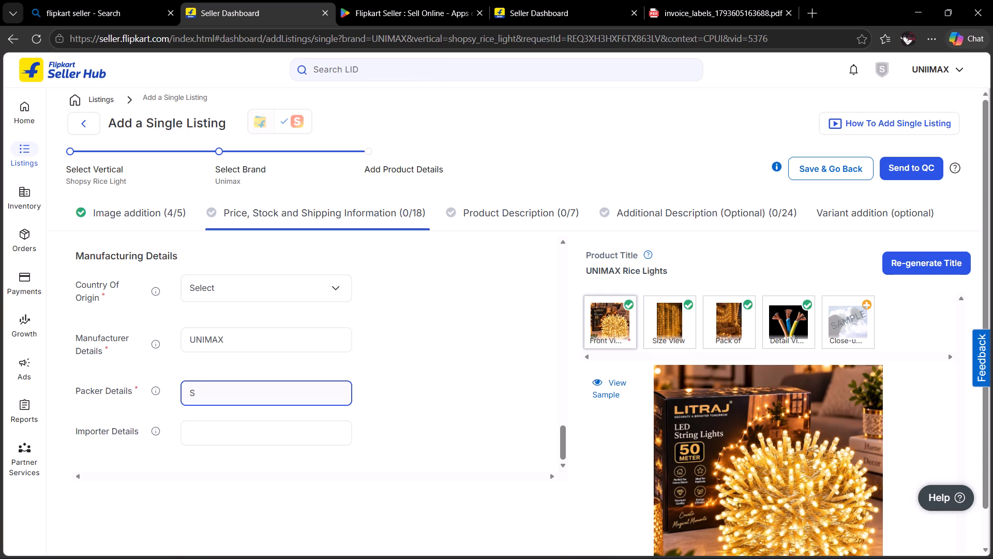
key(BackSpace)
text(UNIMAX)
Enter IMPORTED BY UNIMAX as the Importer Details under Manufacturing Details.
scroll(291, 404, down, 1)
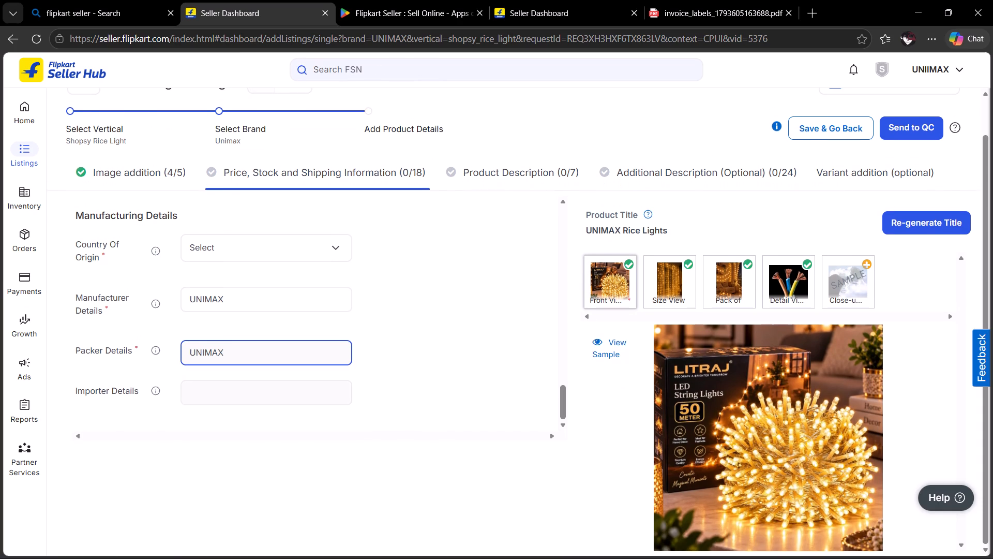
click(253, 405)
click(252, 393)
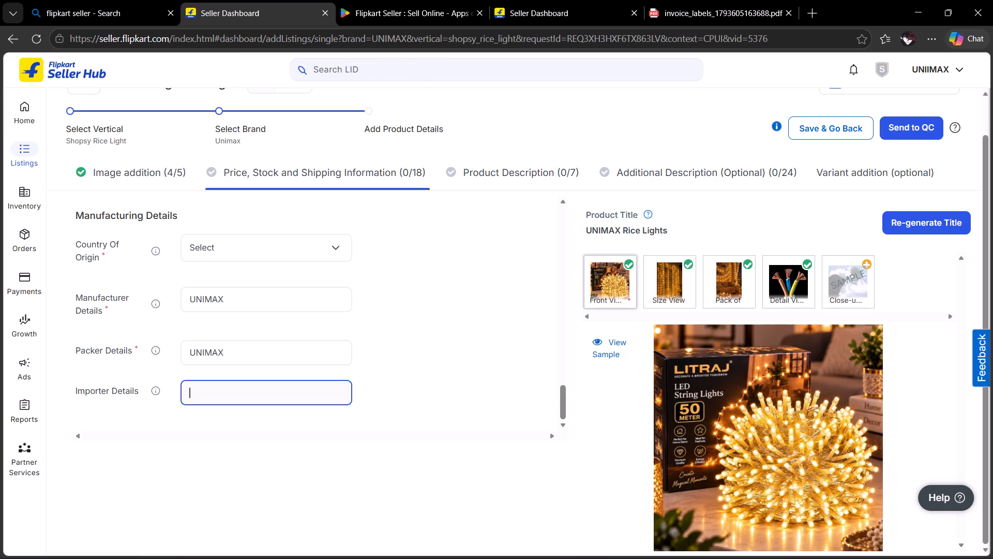
text(UN)
key(BackSpace)
key(BackSpace)
key(BackSpace)
text(IM)
key(bracketleft)
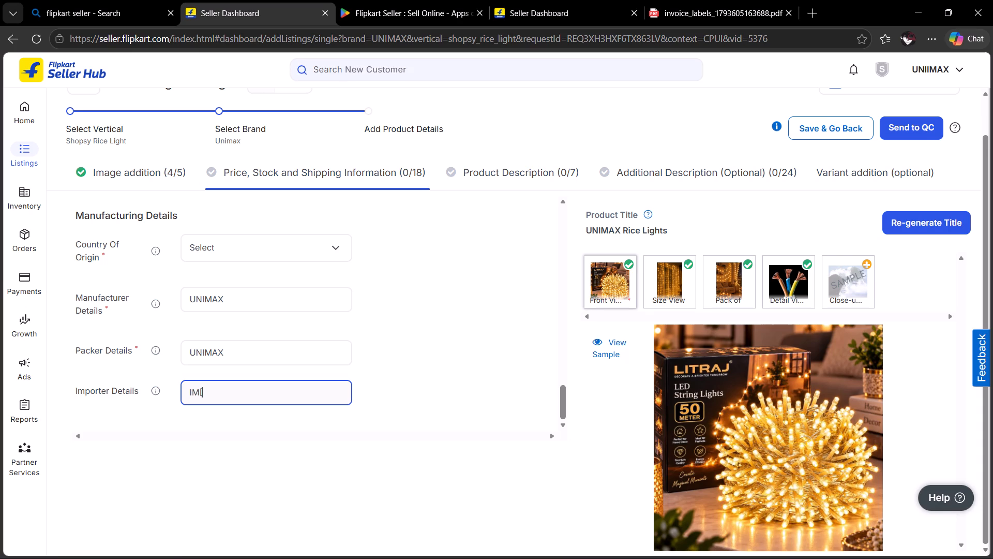
key(BackSpace)
text(PORTED N)
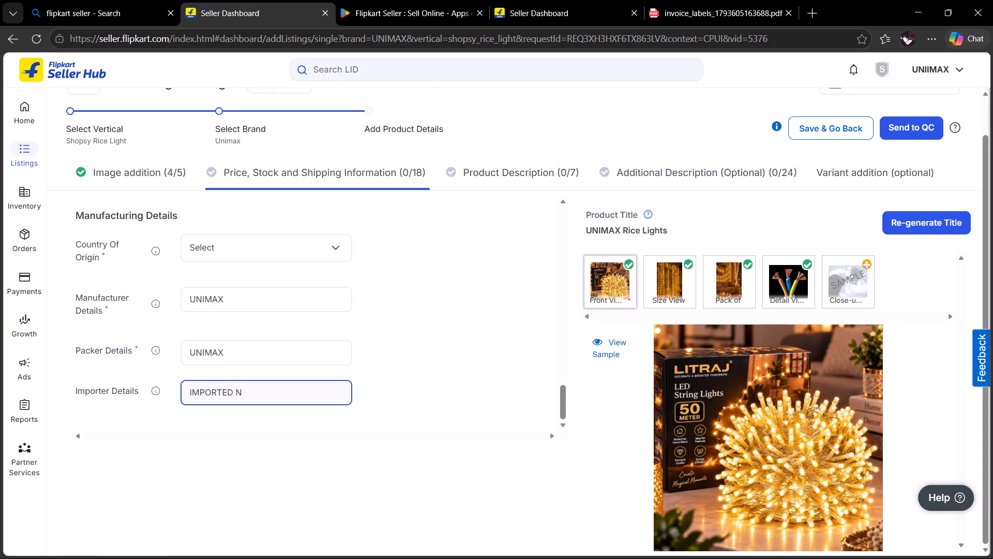
key(BackSpace)
text(NYN)
key(space)
key(BackSpace)
key(BackSpace)
key(BackSpace)
key(BackSpace)
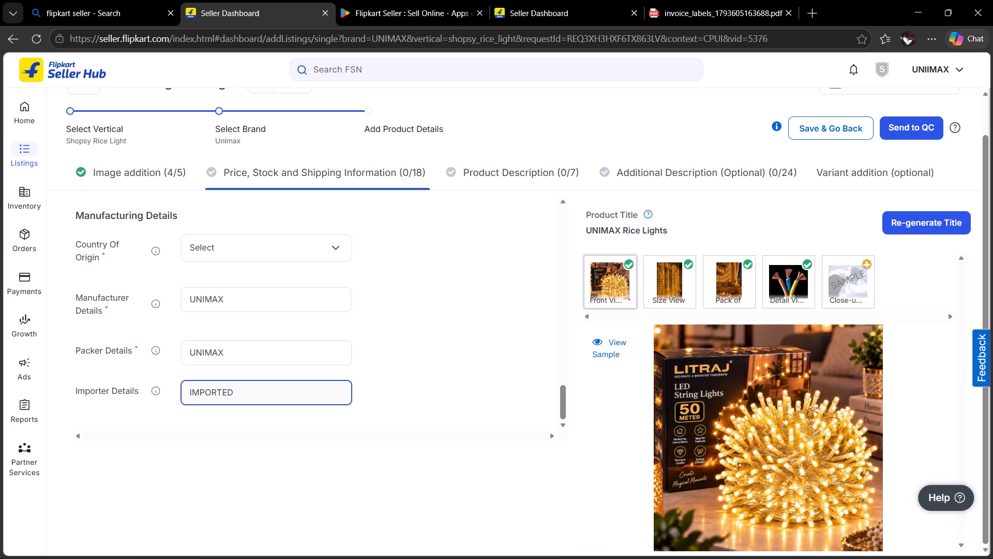
text(BY UJ)
key(BackSpace)
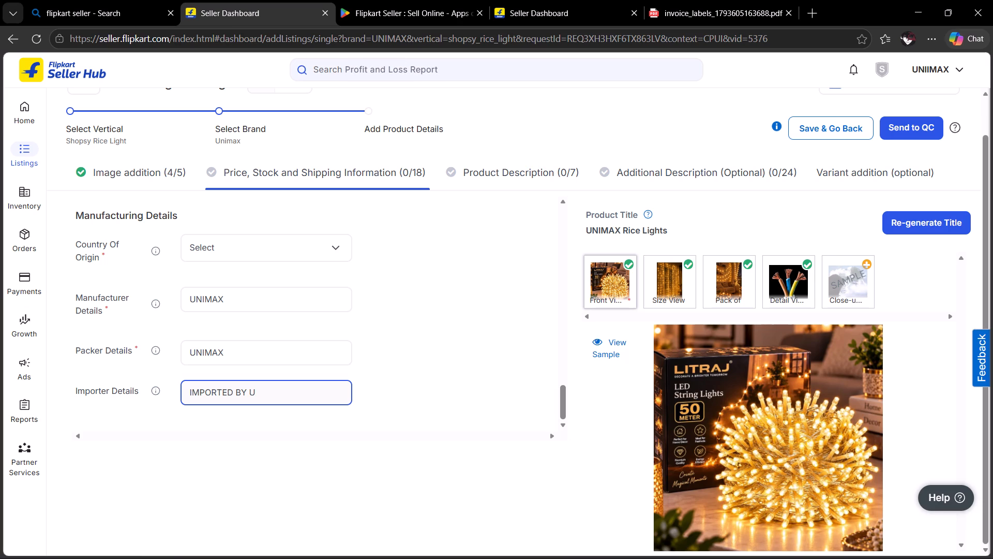
text(NIMAX)
click(418, 385)
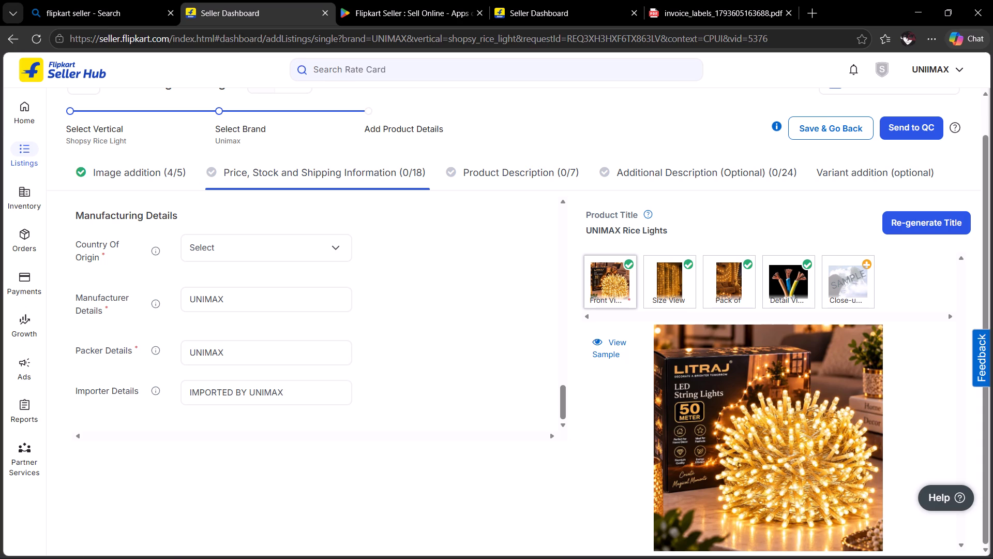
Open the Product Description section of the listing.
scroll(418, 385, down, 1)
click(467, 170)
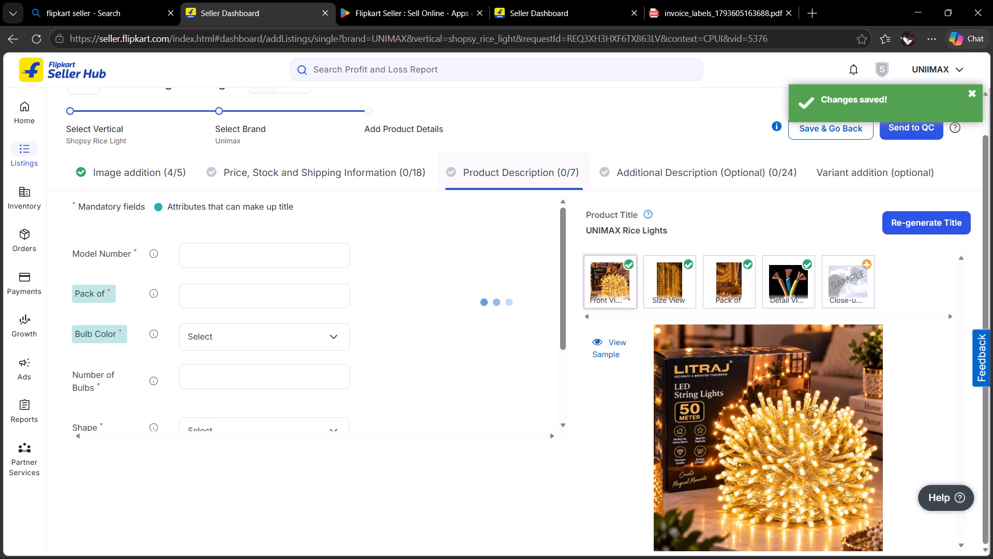
Go back to the Price, Stock and Shipping Information section and check it through Manufacturing Details for unfilled mandatory fields.
click(375, 172)
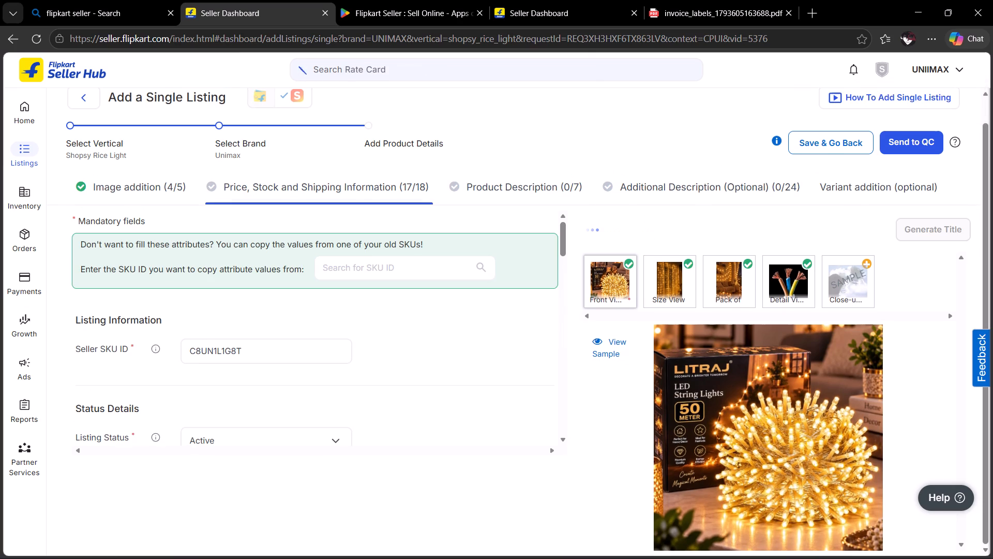
scroll(364, 342, down, 5)
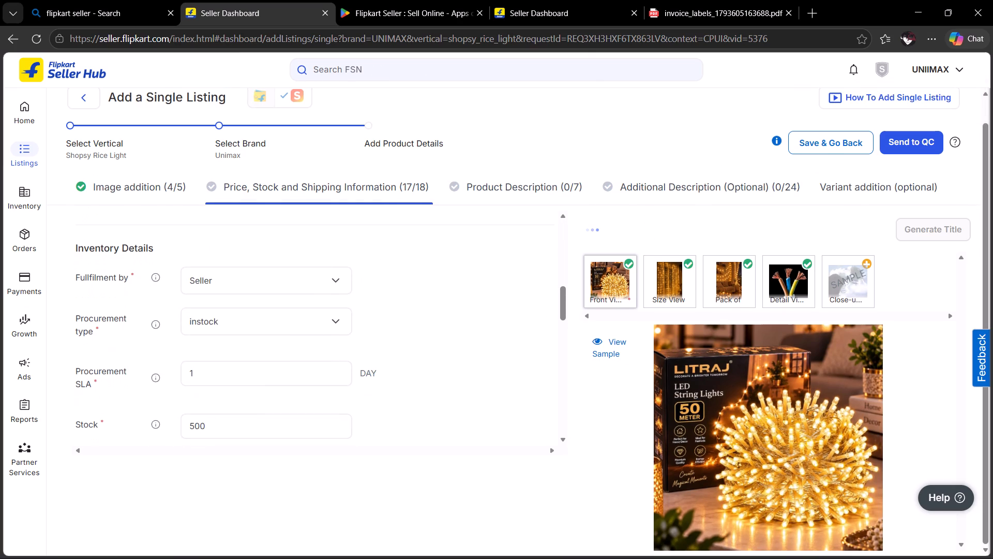
scroll(364, 342, down, 5)
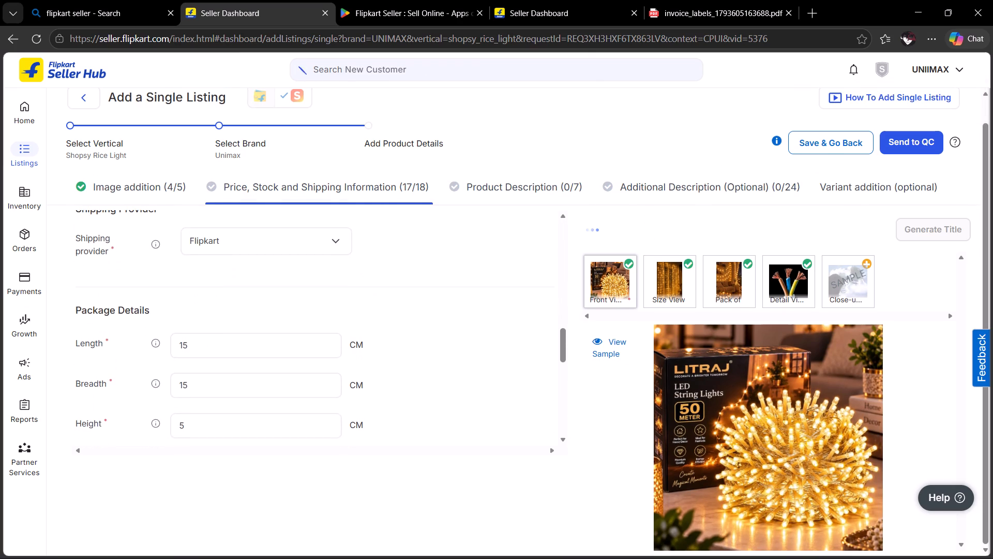
scroll(364, 342, down, 4)
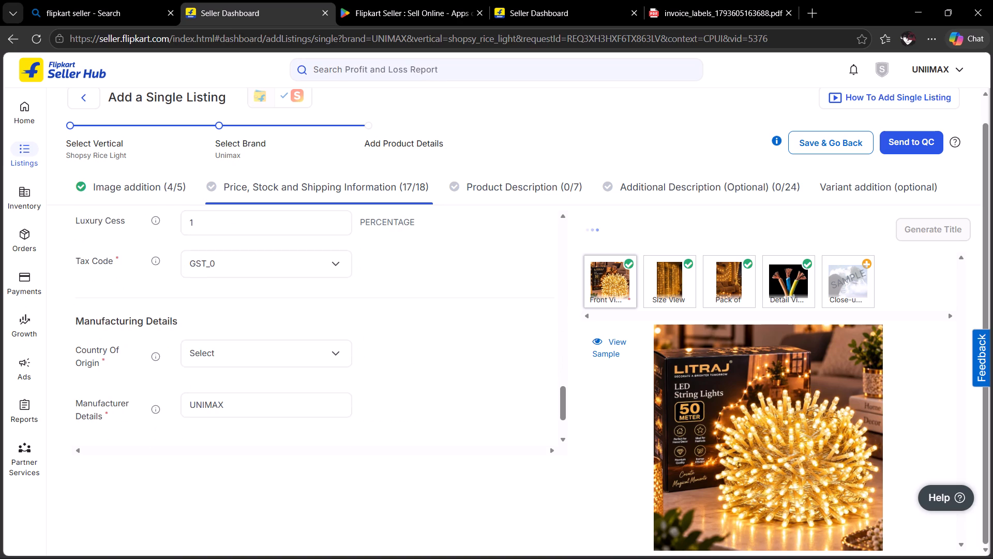
scroll(364, 342, right, 2)
scroll(364, 342, down, 1)
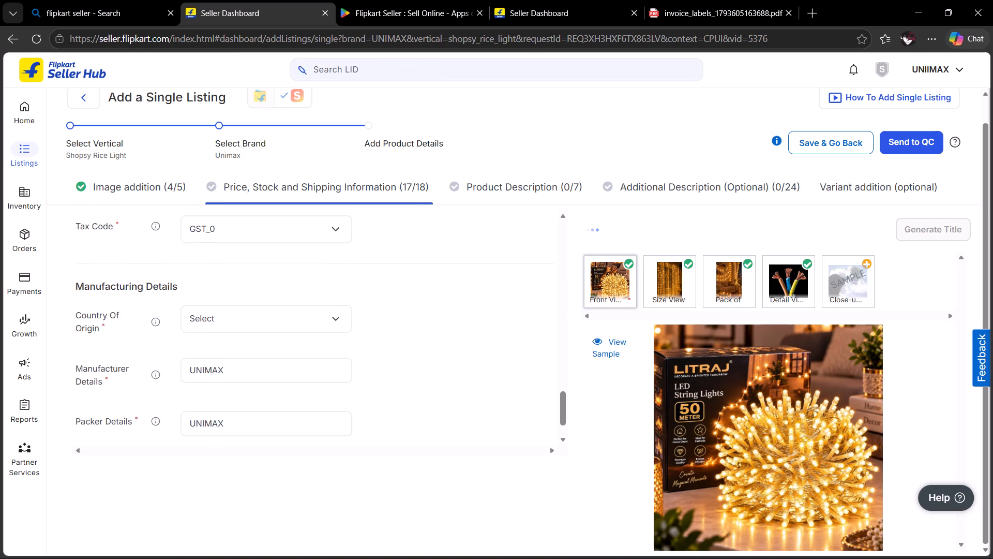
scroll(364, 342, down, 1)
scroll(364, 342, up, 5)
Open the Product Description section and start on the Model Number entry.
click(466, 183)
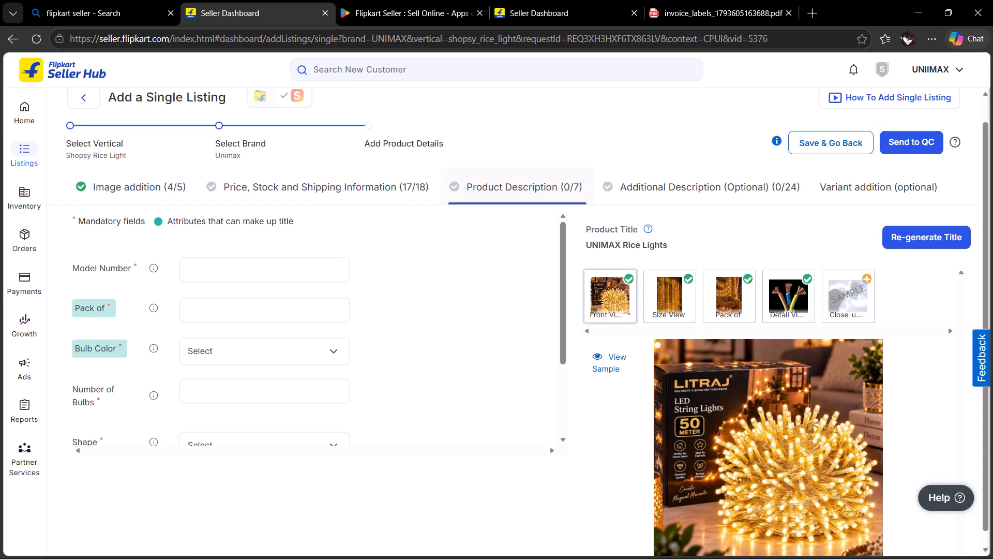
click(253, 250)
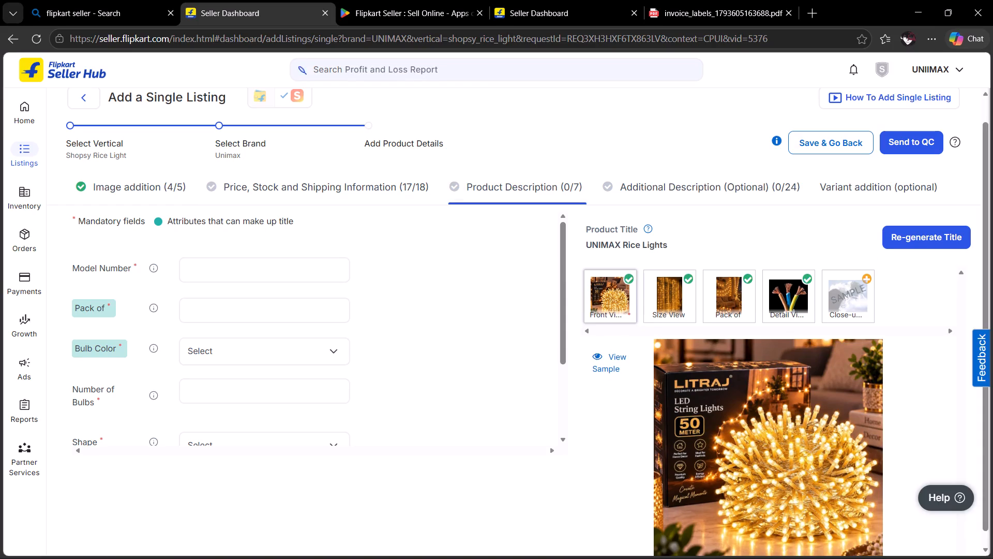
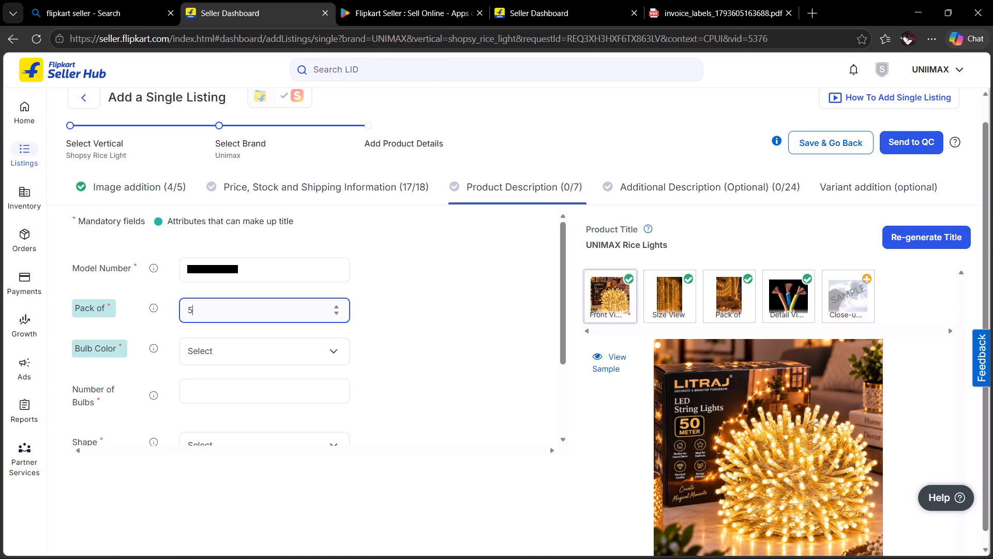
Set the Bulb Color attribute to White in the Product Description section.
click(209, 360)
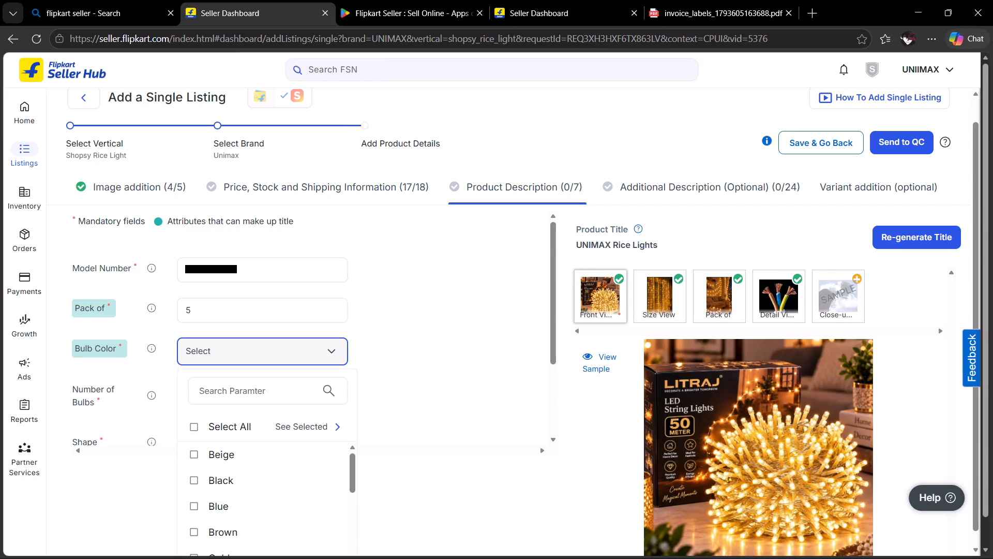
scroll(204, 527, down, 6)
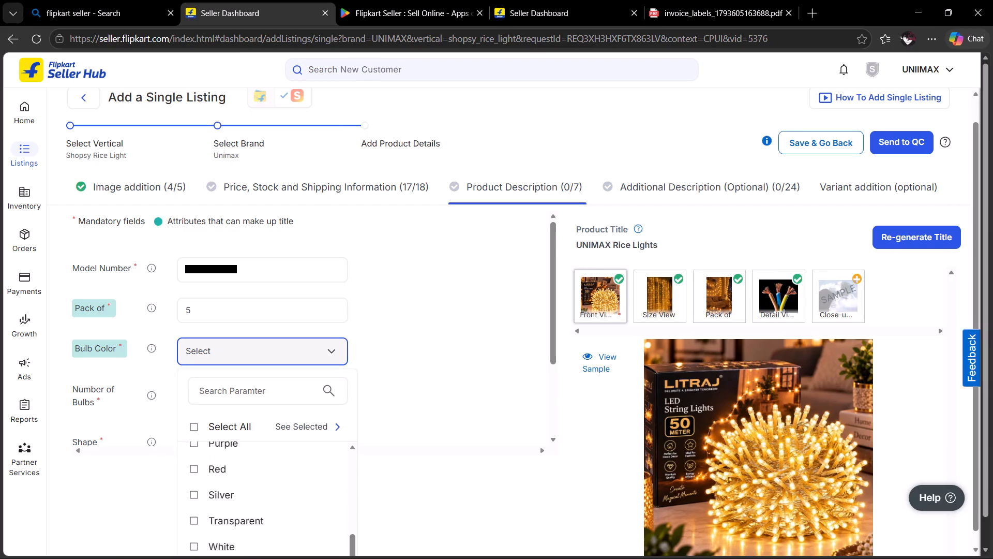
scroll(204, 527, down, 1)
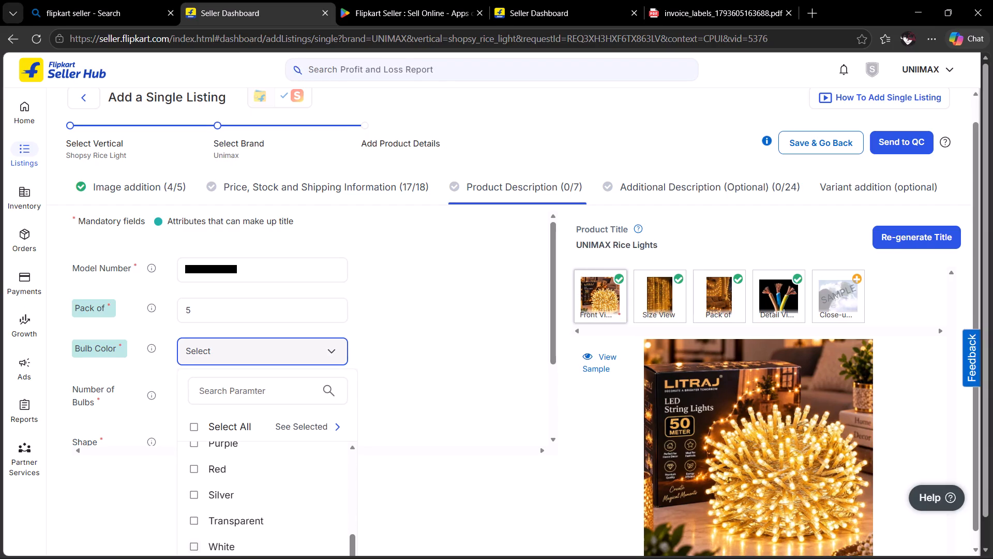
click(194, 545)
click(418, 457)
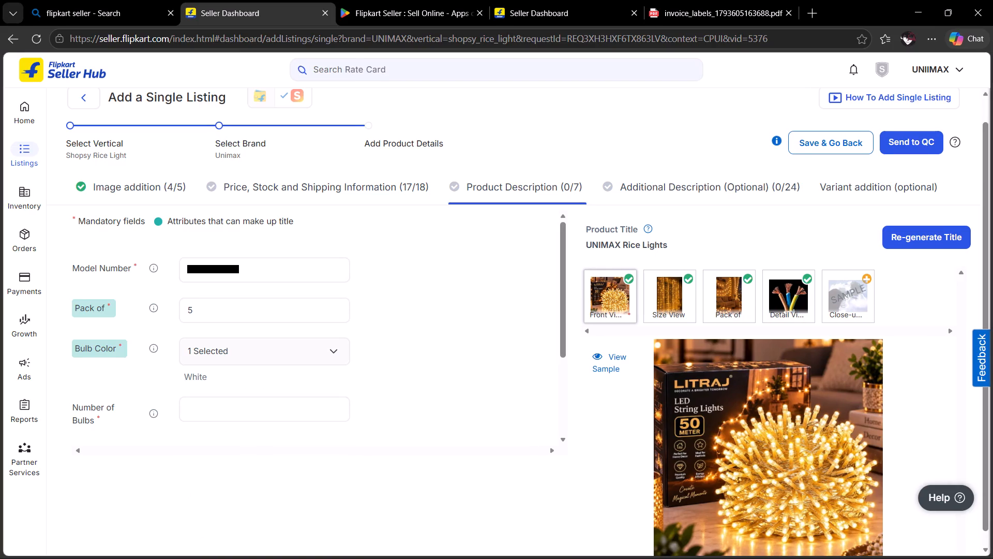
click(324, 354)
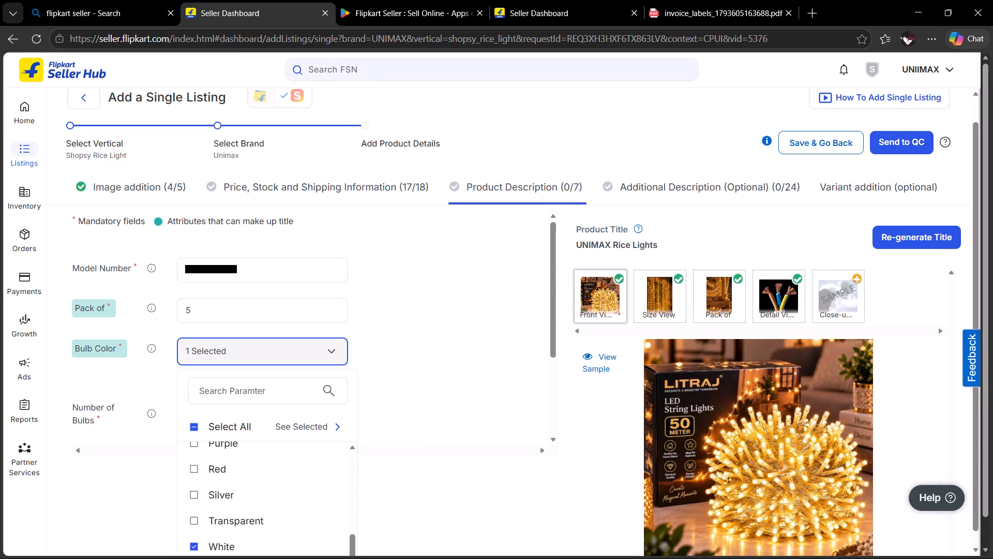
click(421, 493)
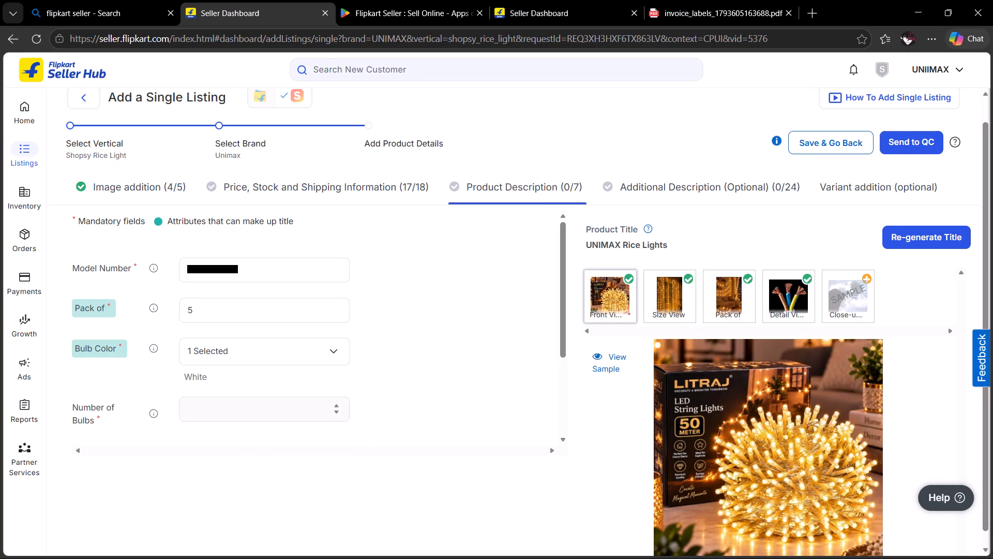
Set the Number of Bulbs to 280.
click(281, 416)
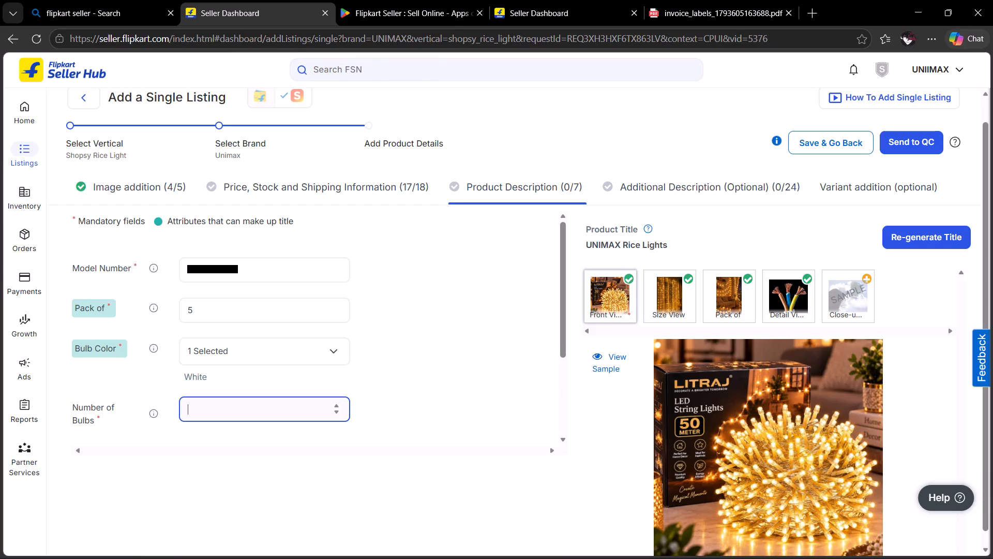
text(280)
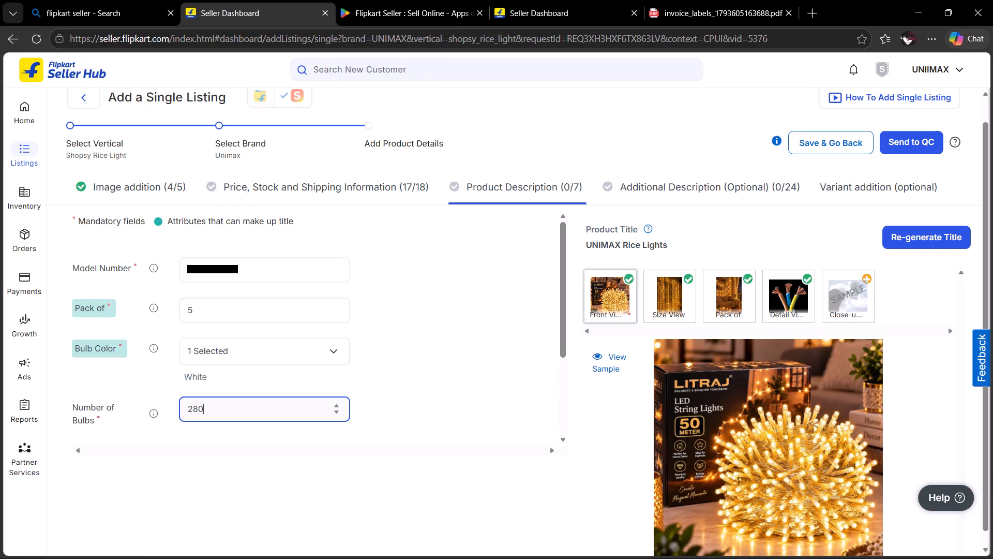
click(439, 393)
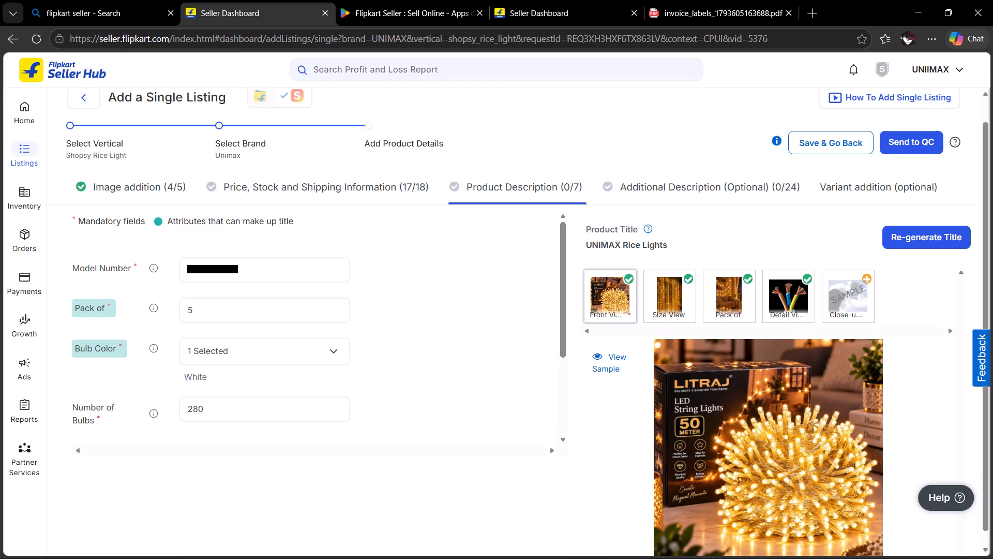
Open the optional Additional Description section and examine its In The Box and General fields.
click(660, 199)
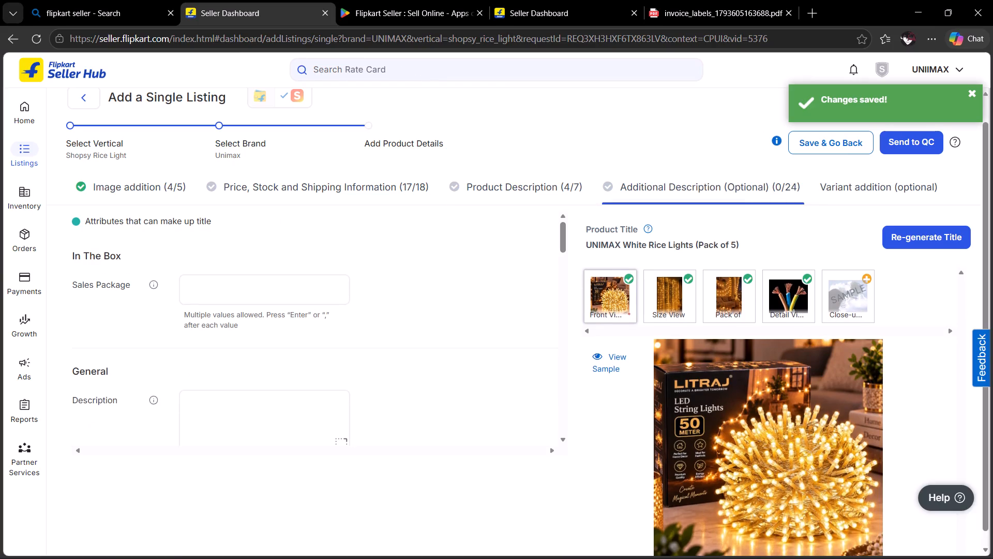
click(288, 289)
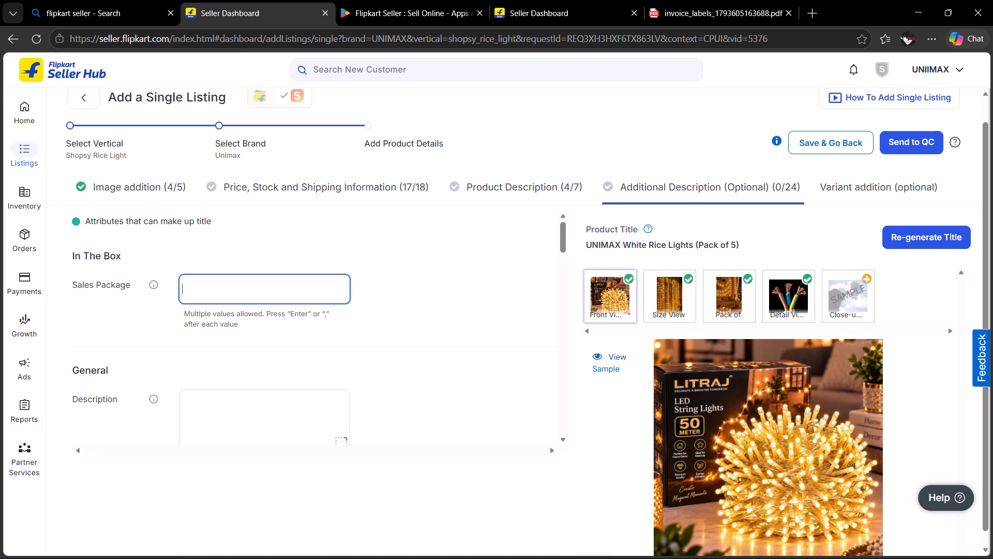
scroll(288, 289, down, 1)
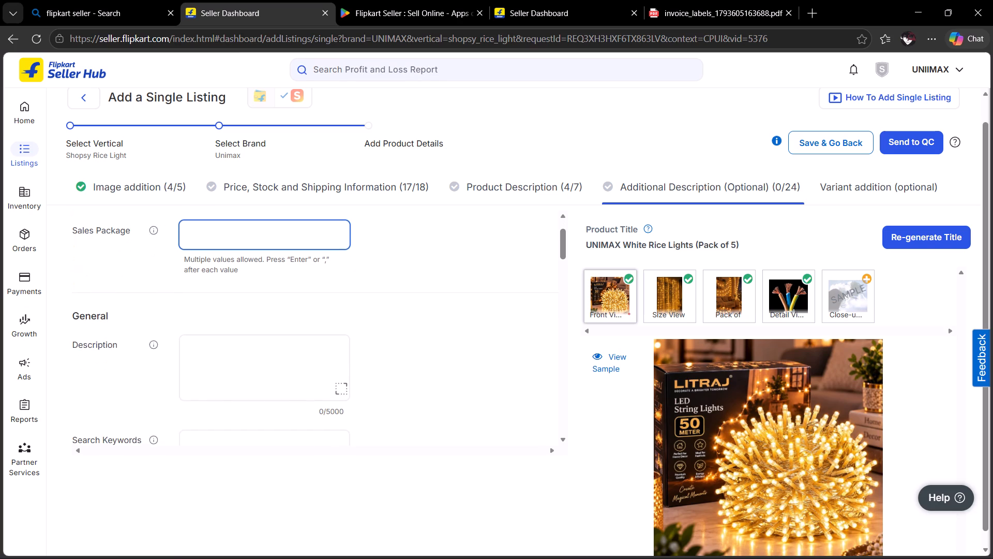
scroll(288, 289, down, 1)
scroll(288, 289, up, 5)
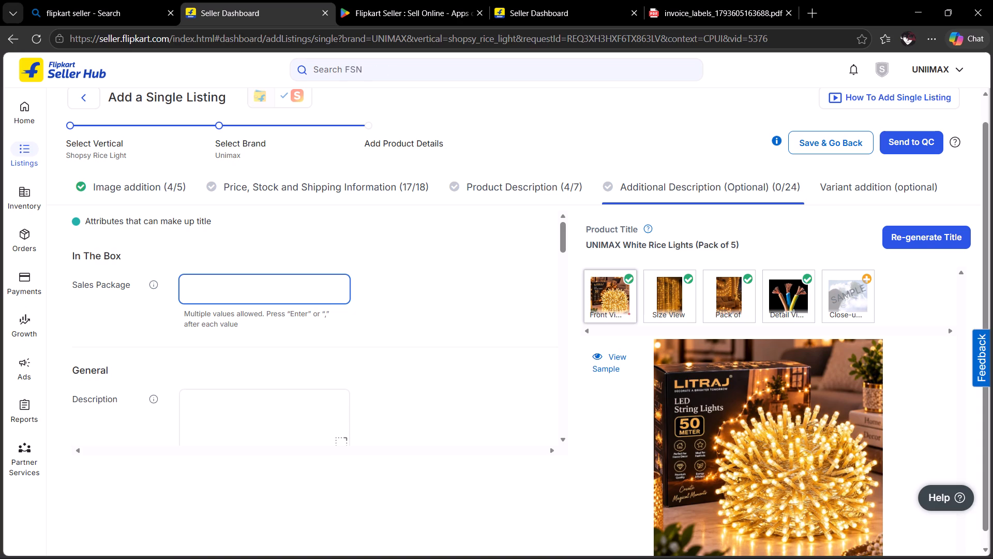
scroll(489, 430, down, 2)
scroll(634, 460, down, 1)
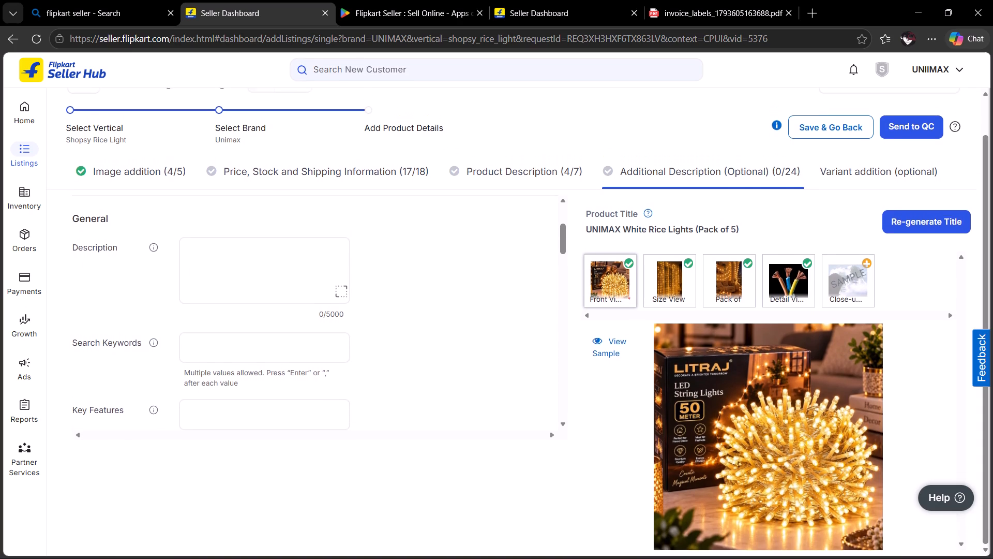
scroll(634, 460, down, 1)
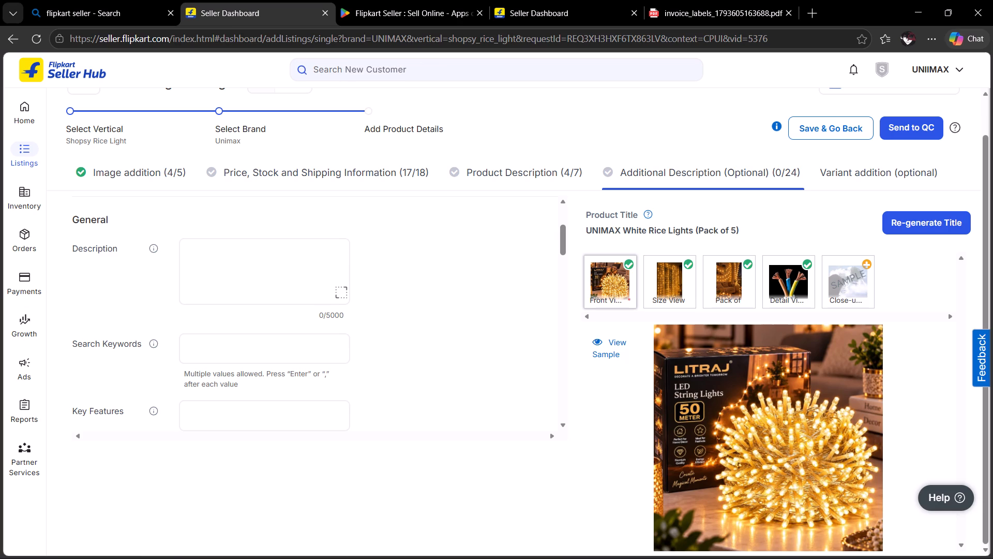
Preview the listing's Size View image, and return the preview to the Front View image.
click(679, 292)
click(713, 296)
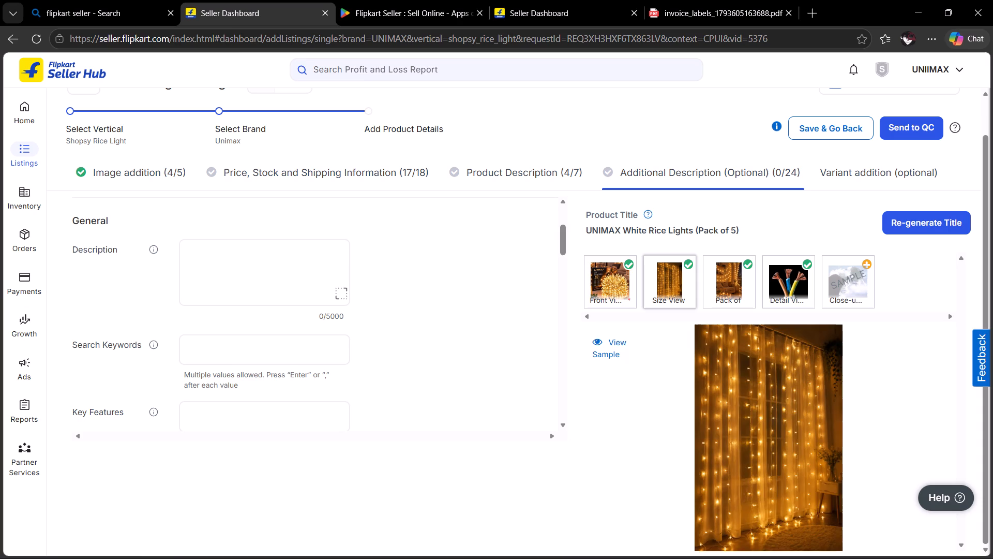
click(654, 294)
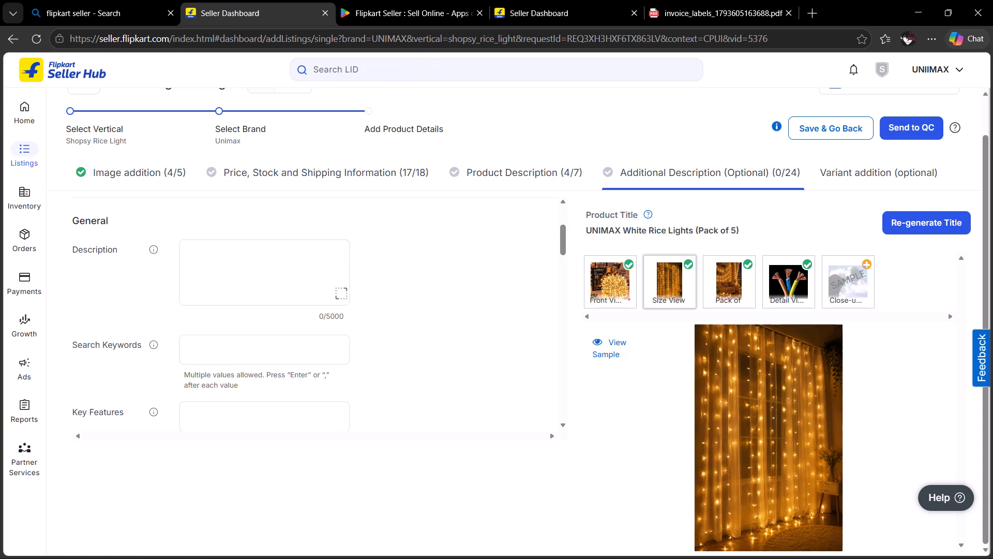
click(618, 287)
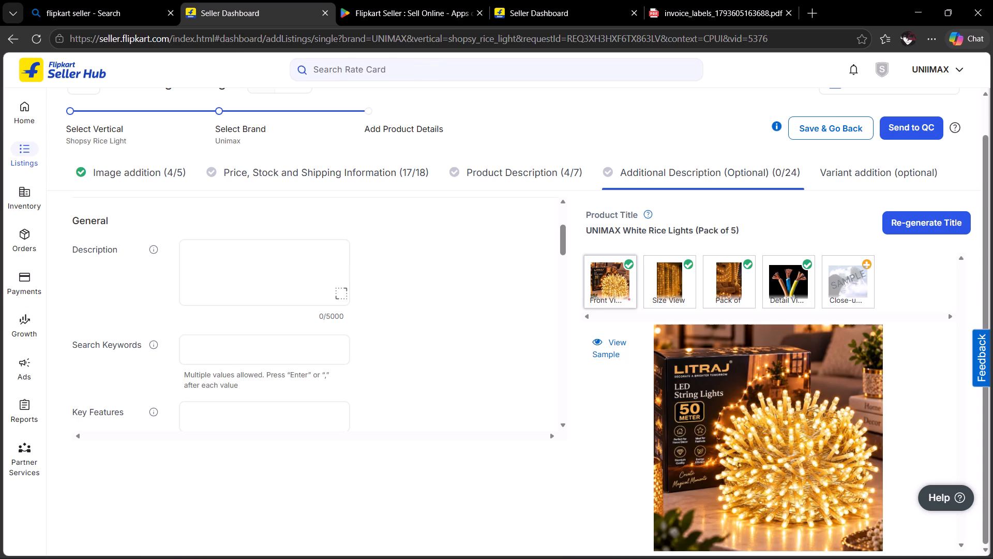
Look through the remaining Additional Description fields, from General and Power Features to the warranty details.
scroll(523, 262, down, 4)
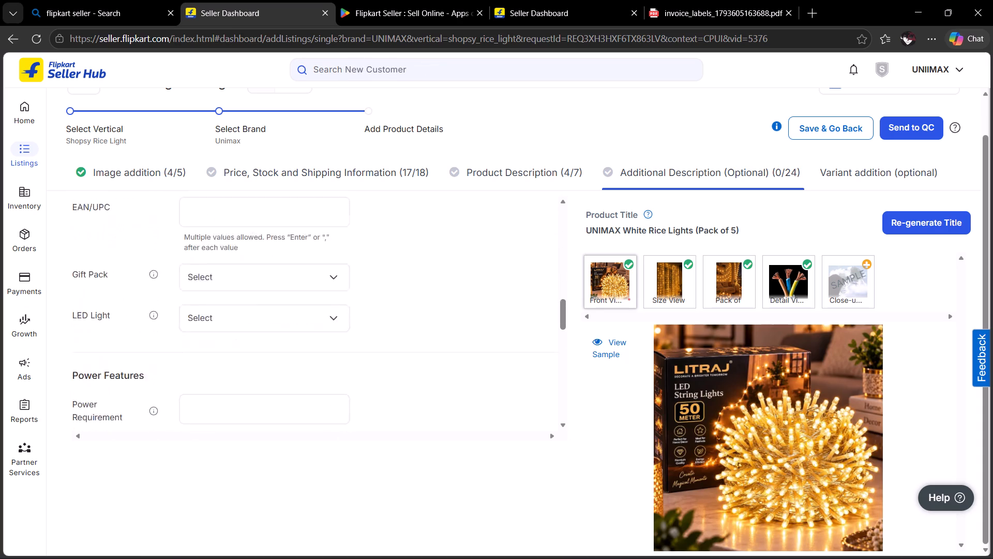
scroll(523, 262, down, 2)
scroll(523, 262, up, 2)
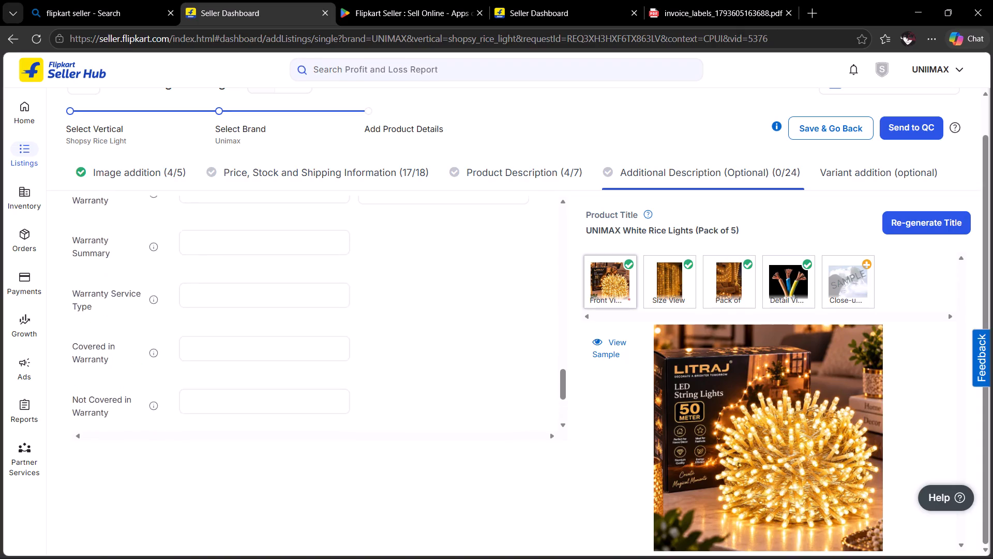
scroll(523, 262, up, 6)
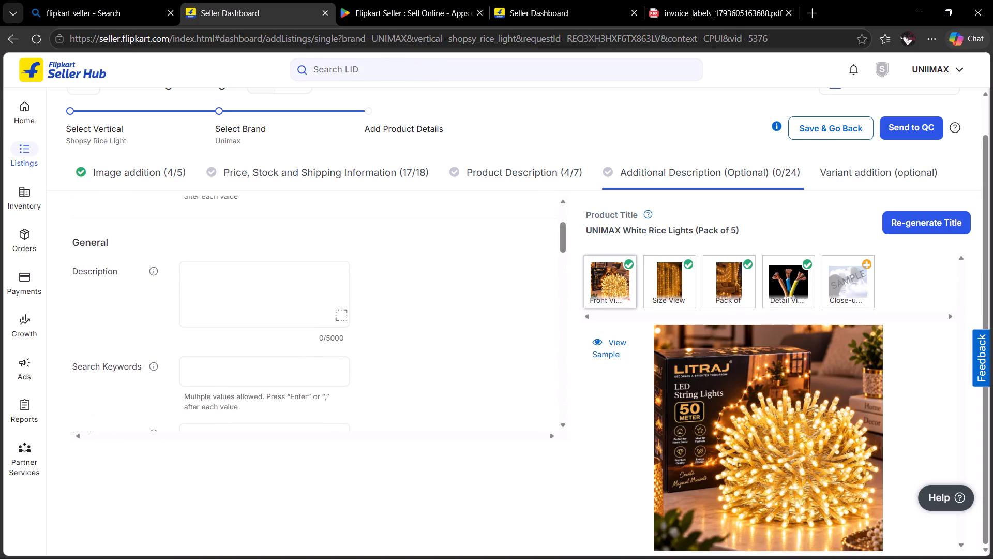
Return to the Product Description section and set the light's Shape to Strip.
click(561, 188)
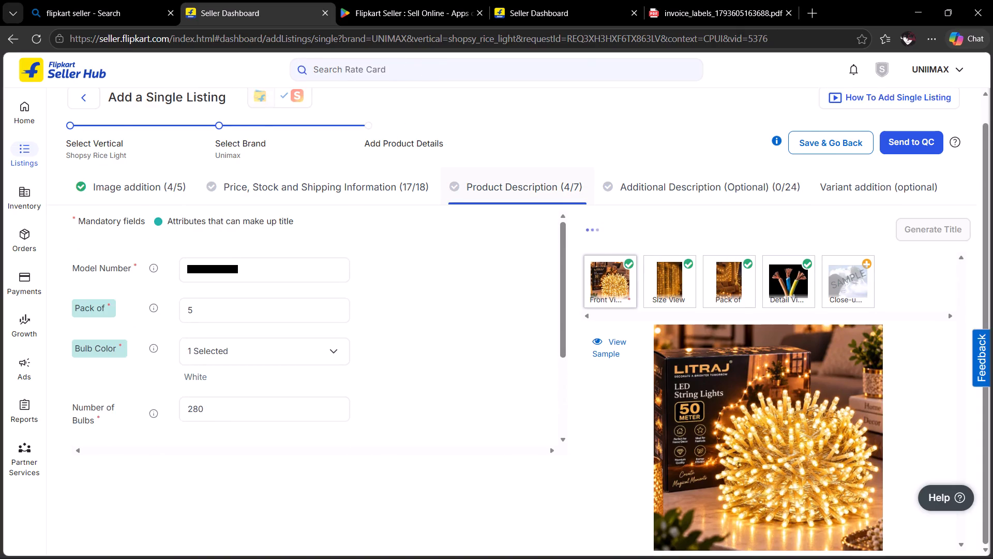
scroll(472, 239, down, 3)
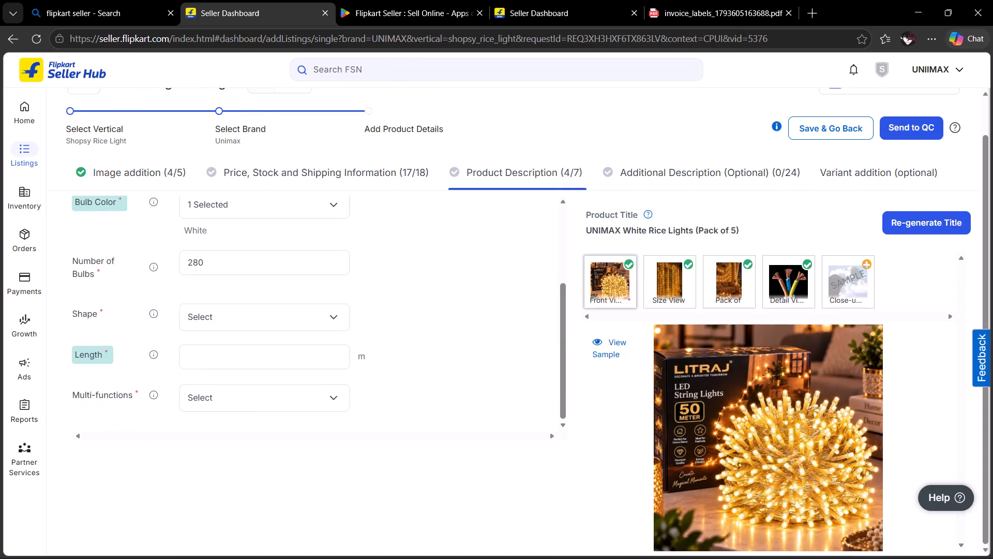
click(303, 331)
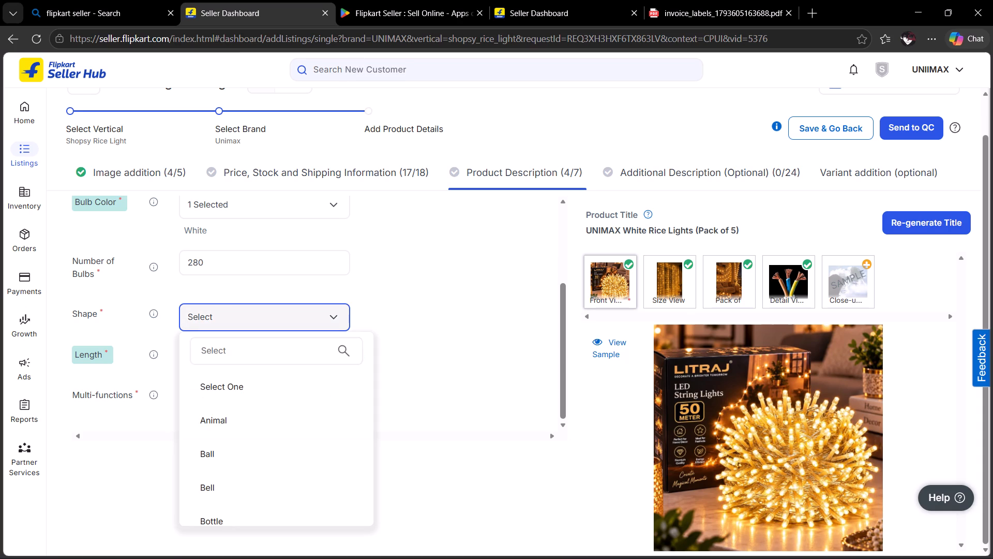
scroll(242, 481, down, 2)
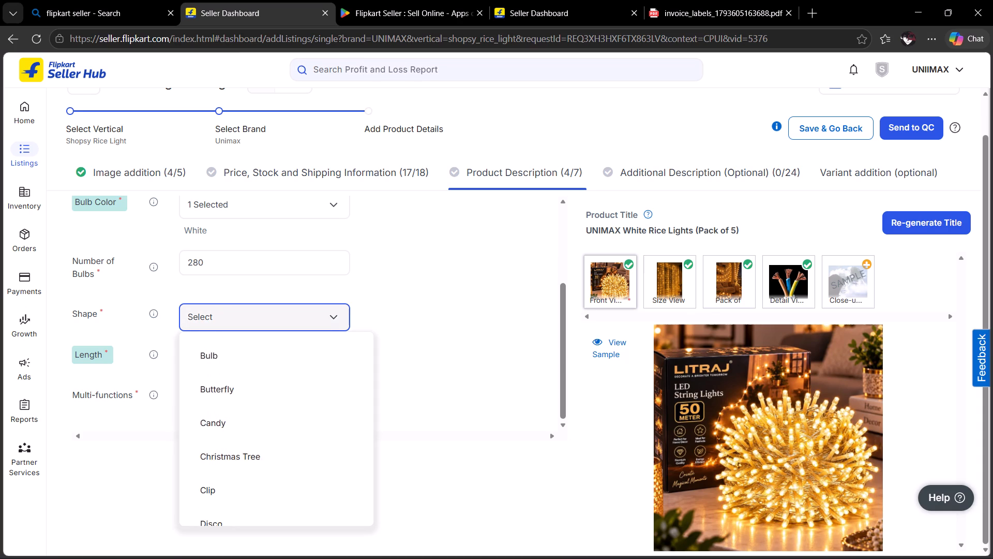
scroll(242, 481, down, 4)
scroll(242, 481, up, 1)
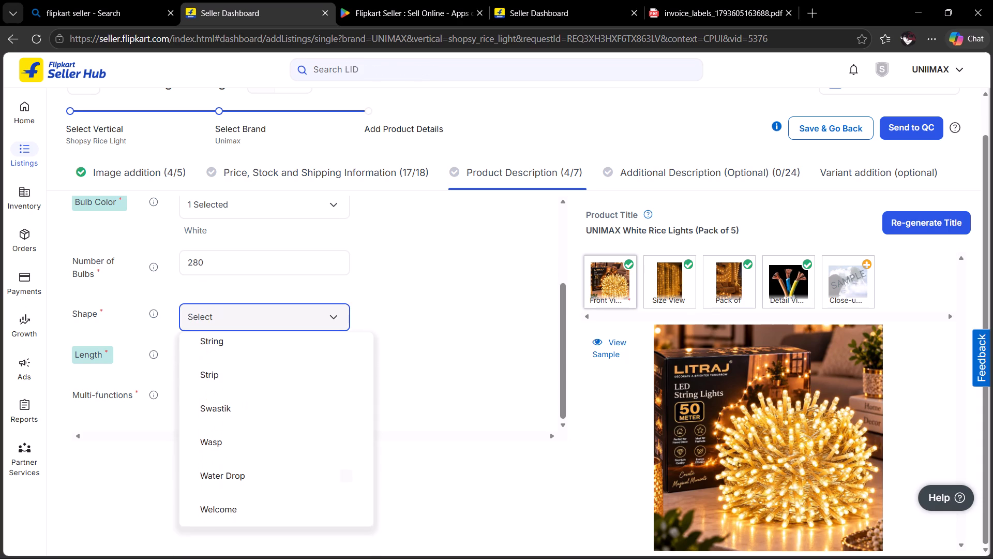
scroll(242, 481, up, 5)
scroll(242, 481, down, 5)
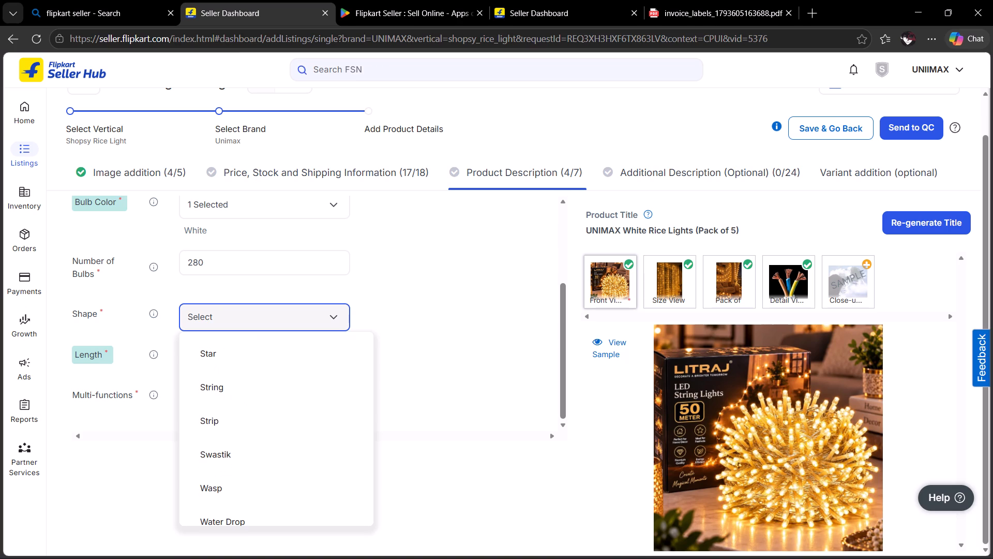
click(222, 418)
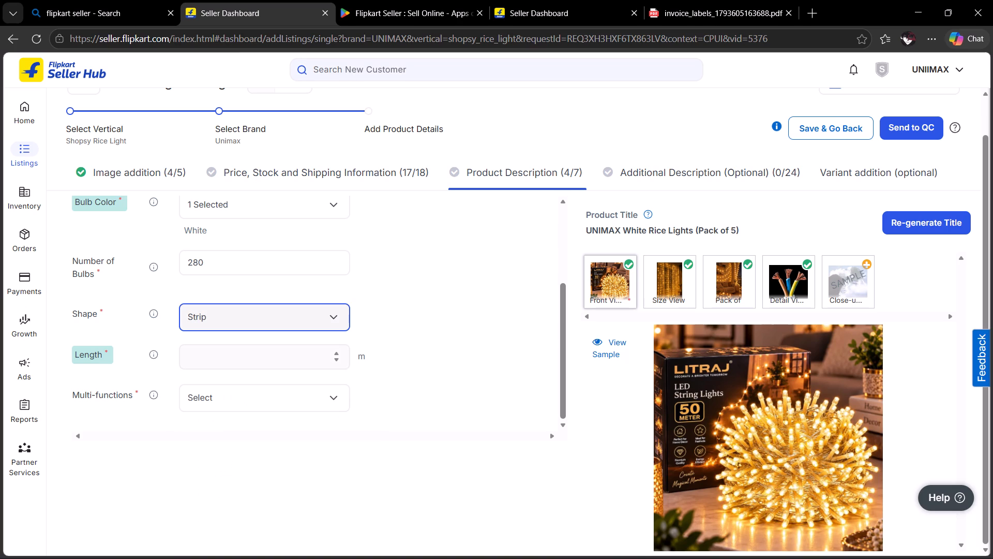
Set the light's Length to 50 m.
click(270, 357)
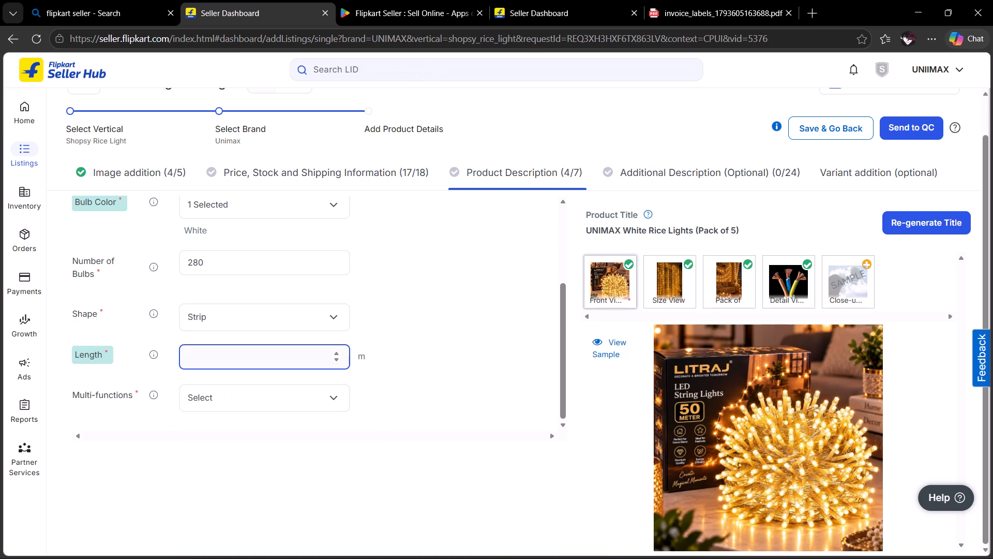
text(50)
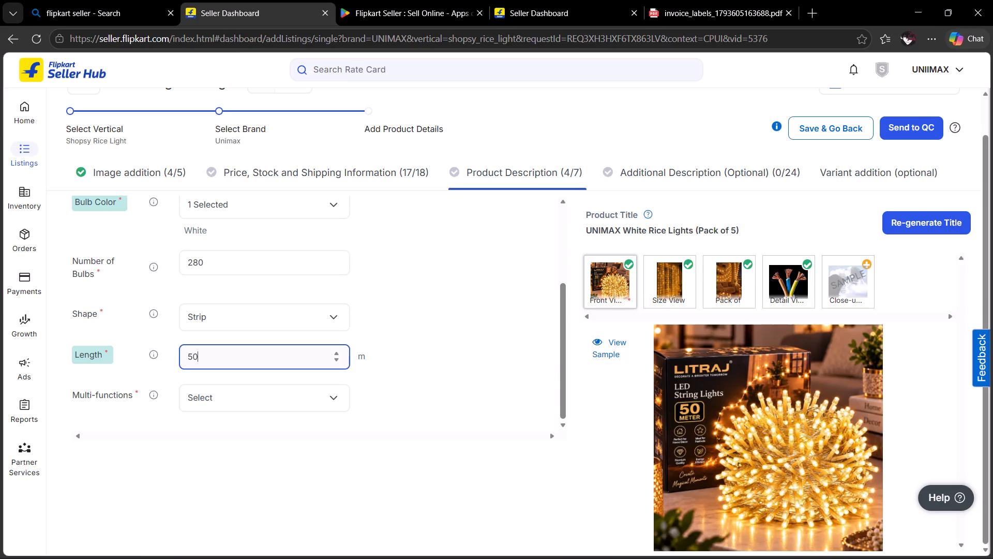
click(410, 319)
Return to Price, Stock and Shipping Information and set the Country Of Origin under Manufacturing Details to India.
scroll(410, 319, up, 2)
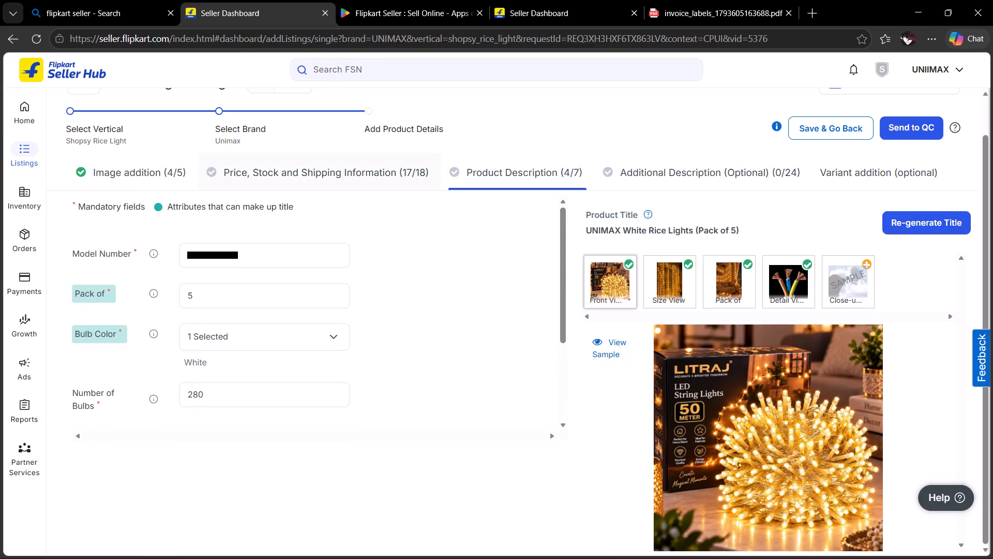
click(336, 168)
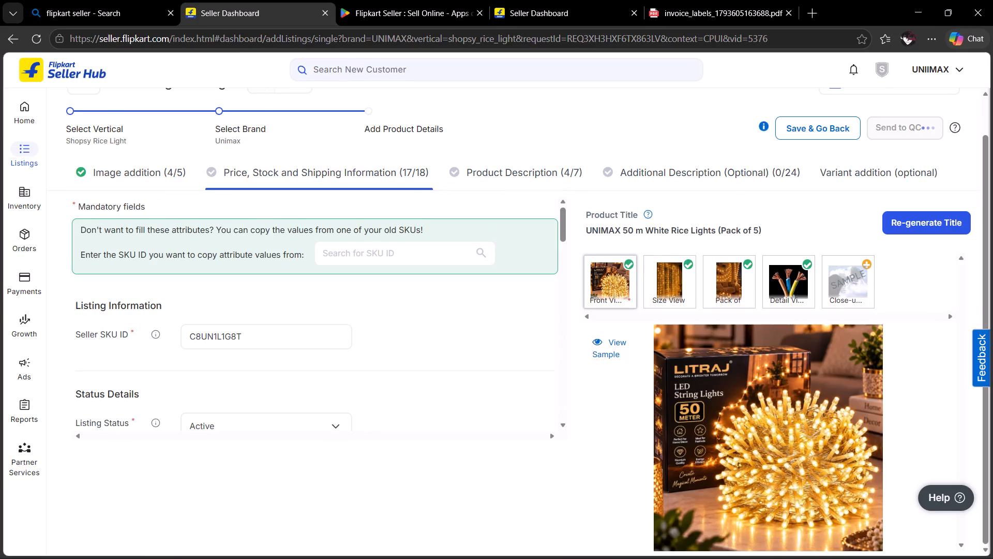
scroll(409, 377, down, 4)
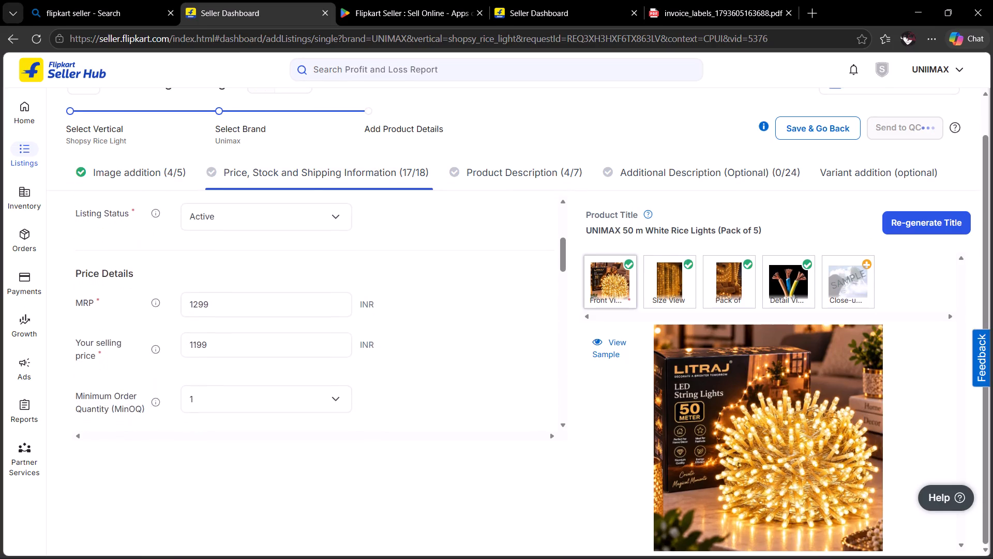
scroll(409, 377, down, 2)
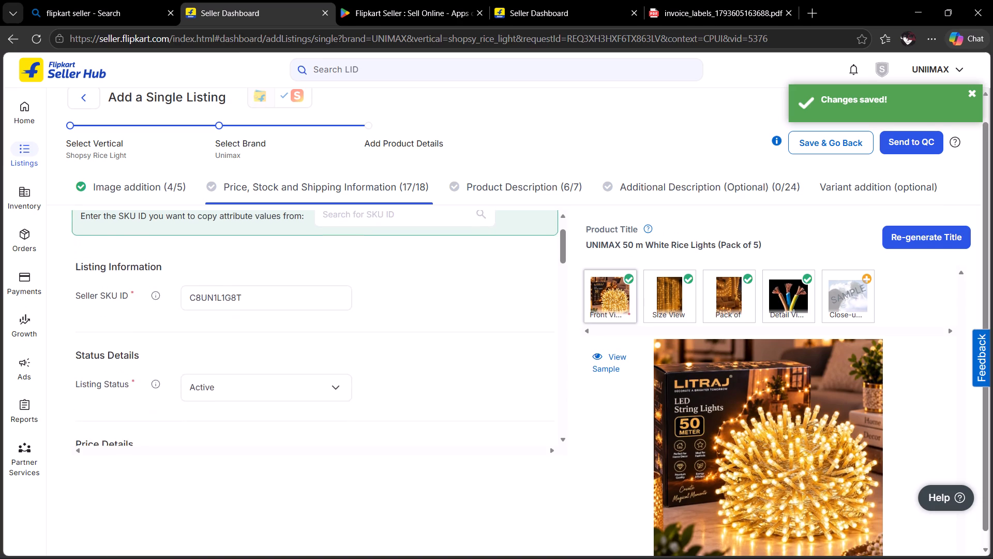
scroll(409, 377, down, 3)
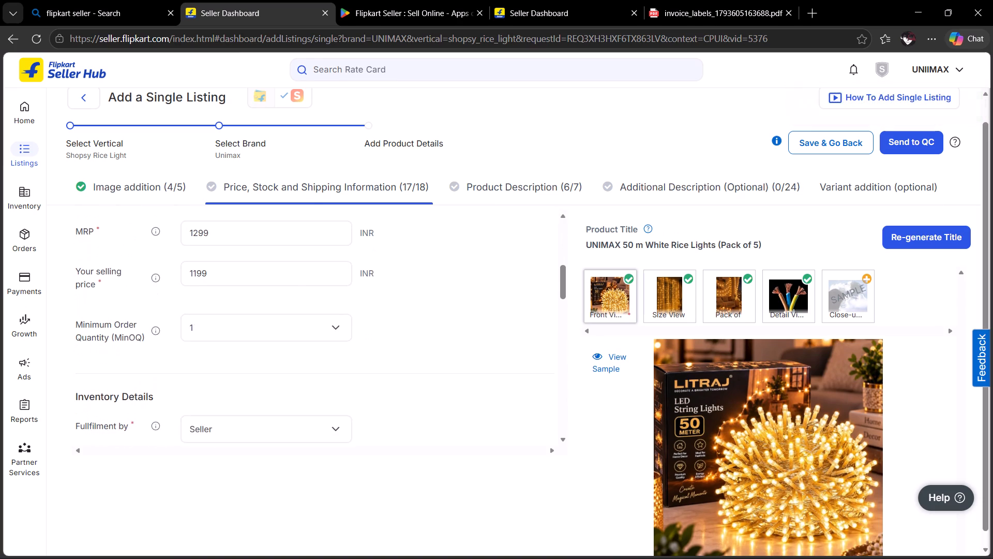
scroll(409, 377, down, 4)
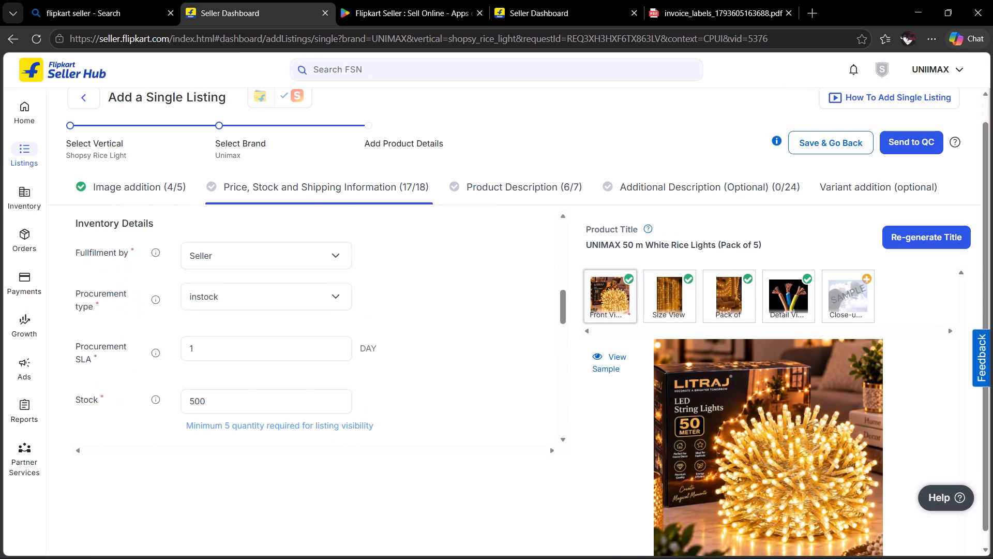
scroll(409, 377, down, 4)
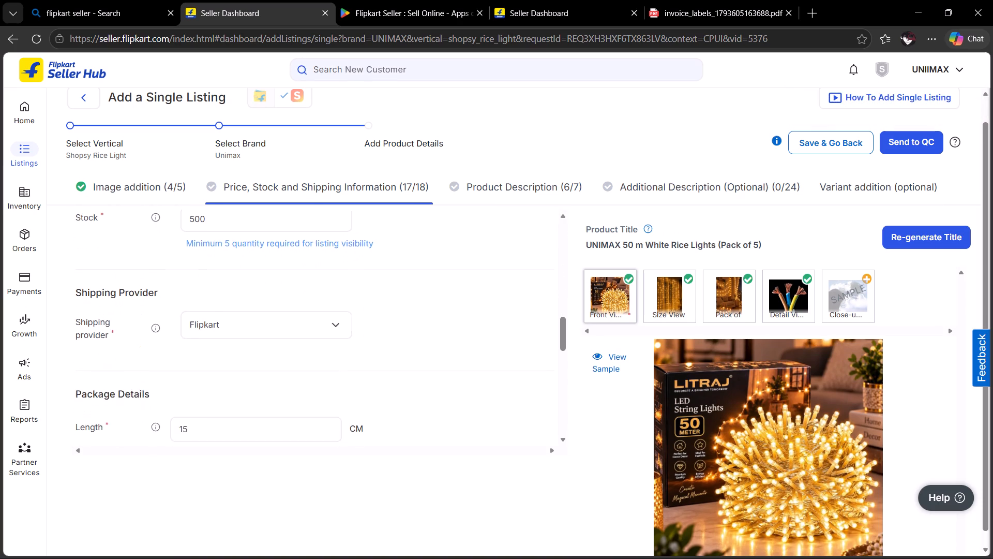
scroll(409, 377, down, 3)
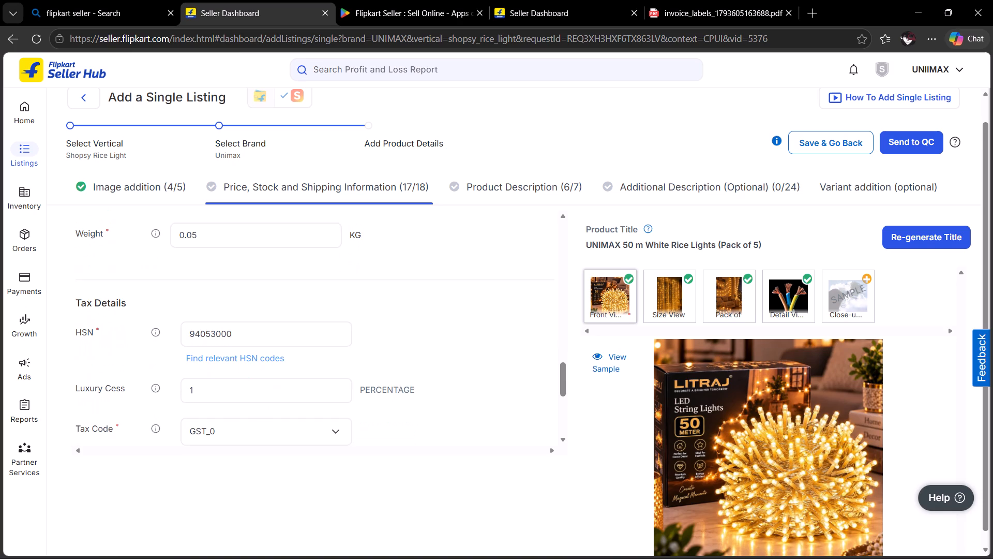
scroll(409, 377, down, 2)
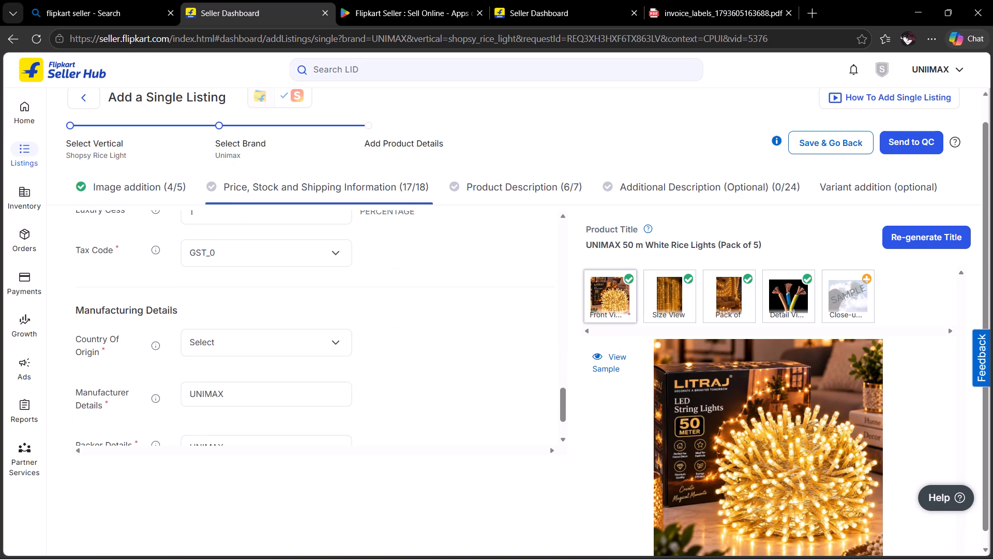
click(338, 341)
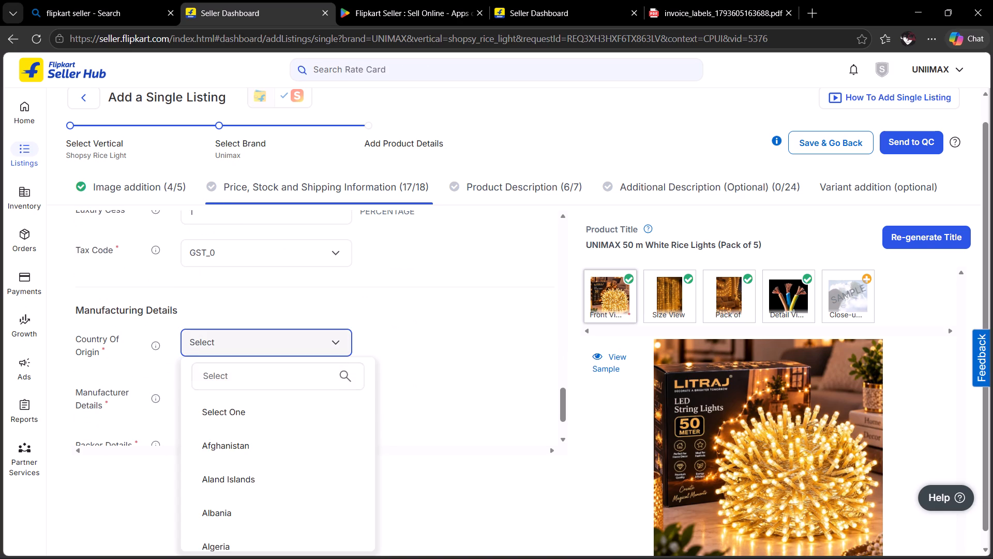
click(290, 374)
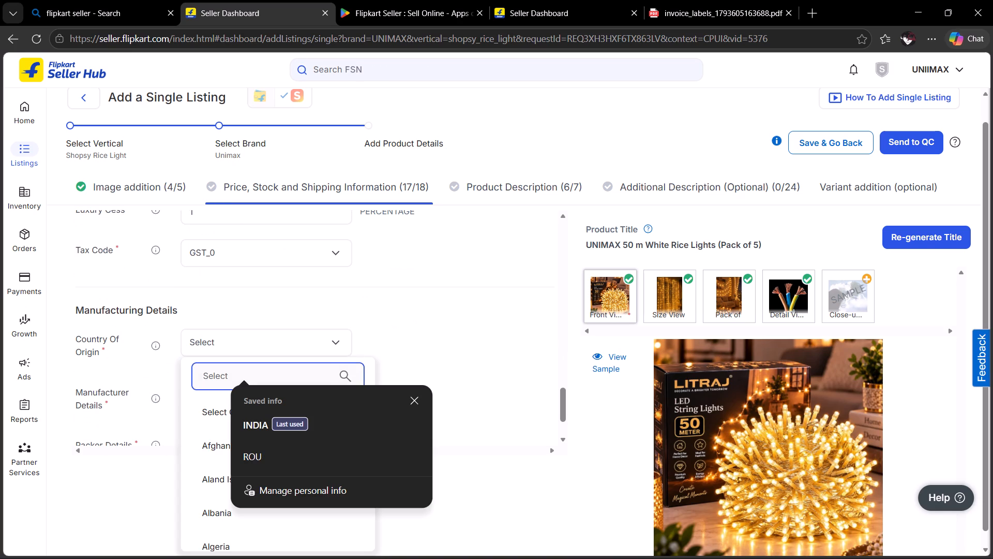
click(252, 436)
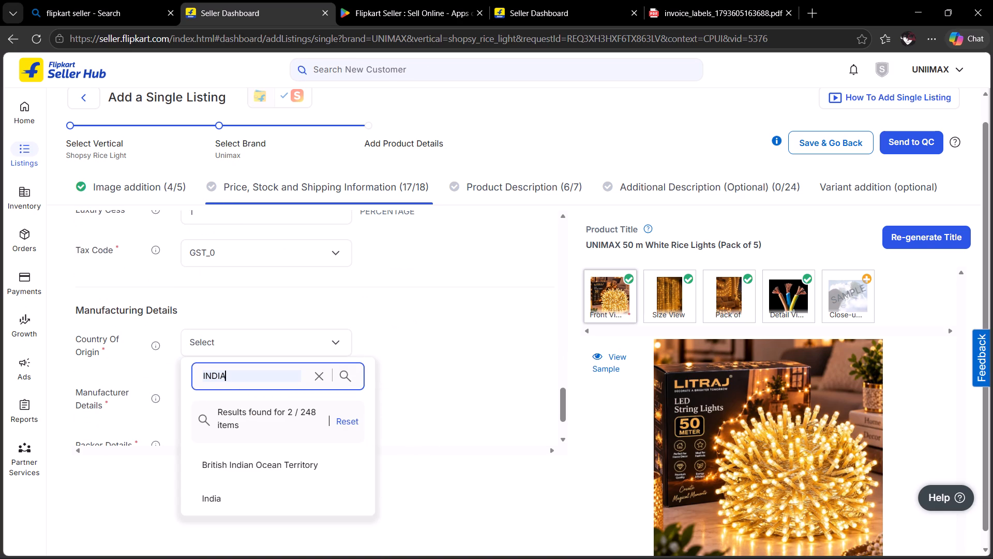
click(215, 497)
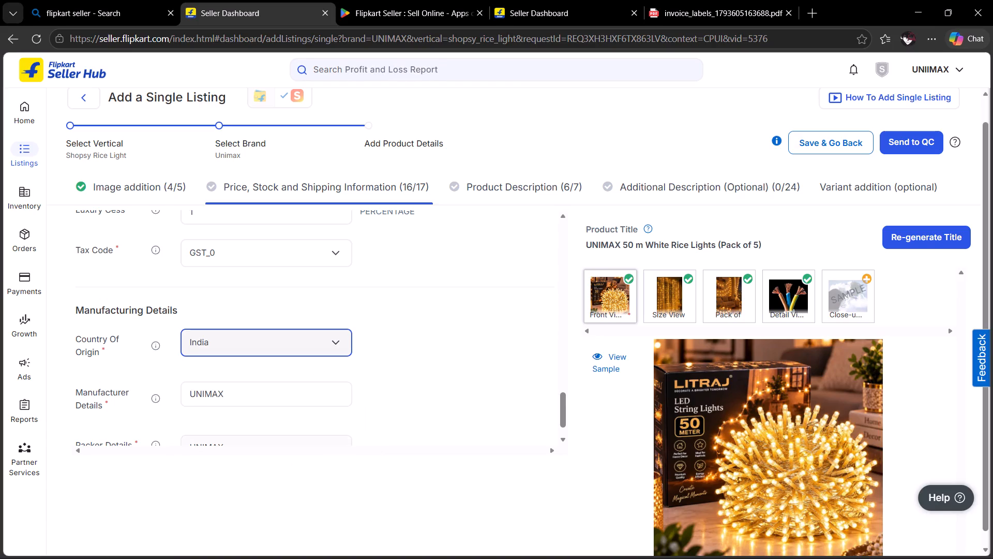
scroll(389, 399, down, 2)
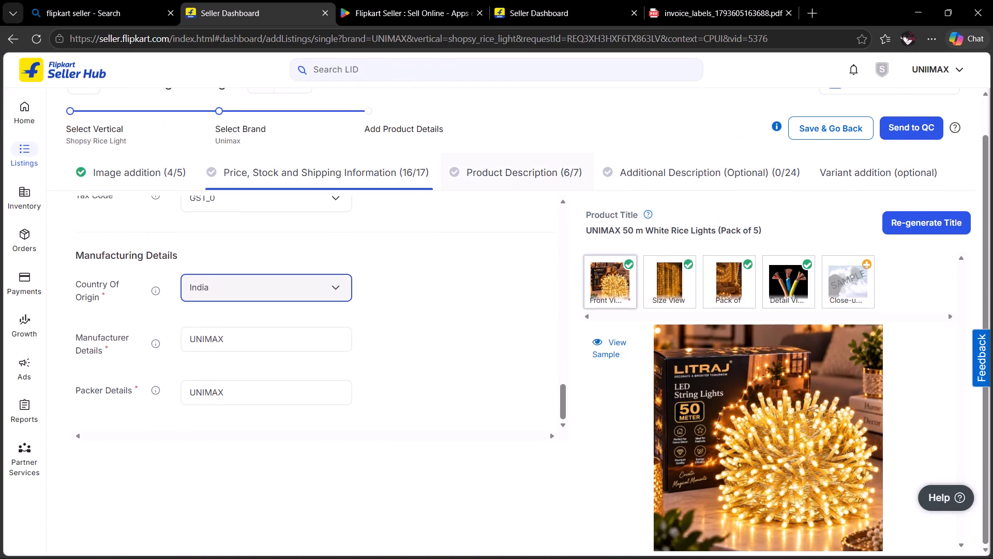
Check the Product Description fields down to Multi-functions, and open the Additional Description (Optional) section.
click(504, 184)
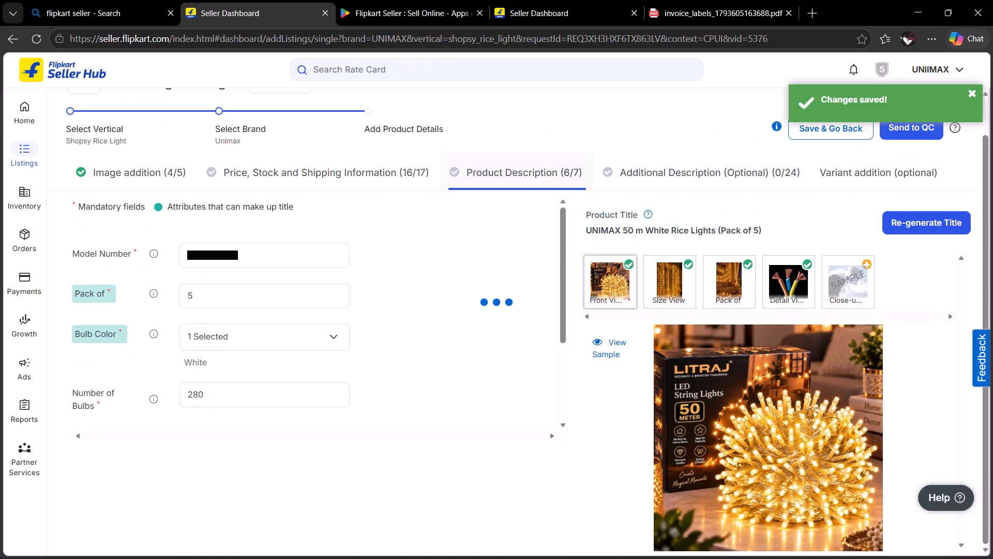
scroll(419, 288, down, 7)
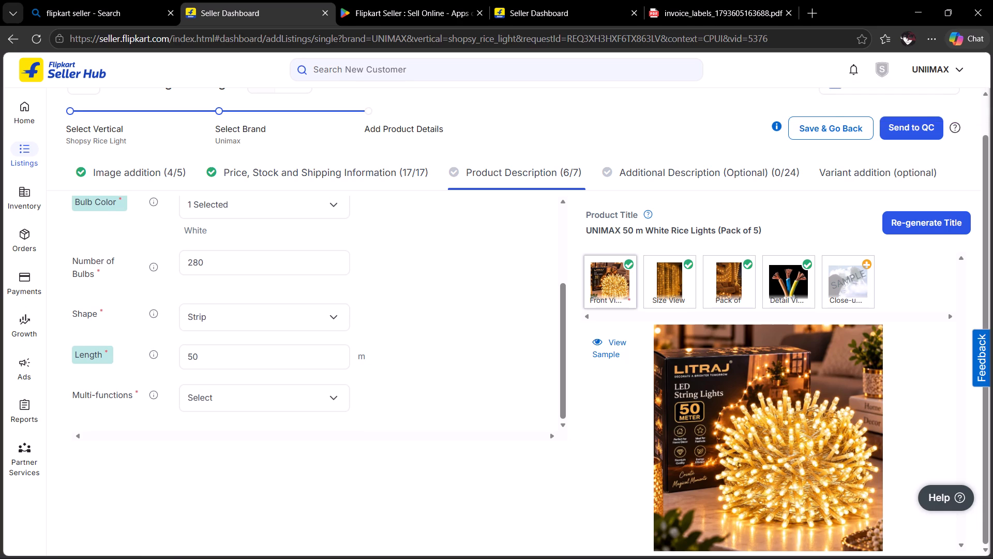
click(665, 184)
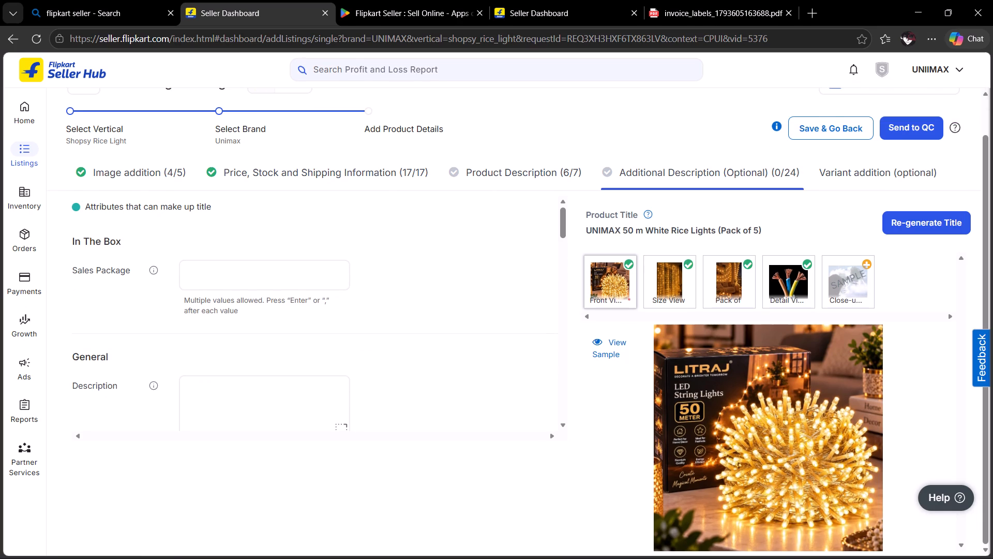
Review the optional Additional Description fields from Sales Package through General and Power Features to the warranty details.
scroll(490, 268, down, 1)
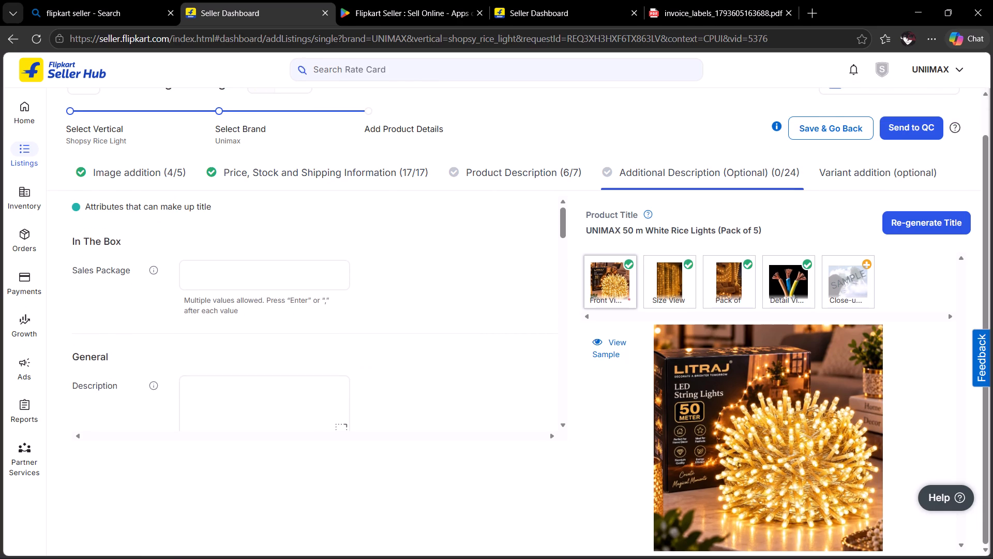
scroll(490, 268, down, 2)
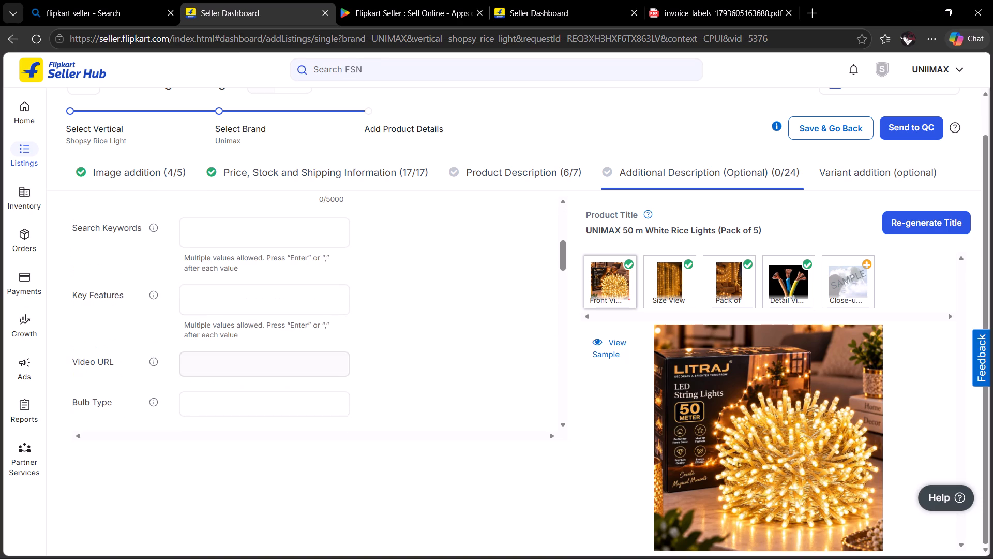
scroll(490, 268, down, 1)
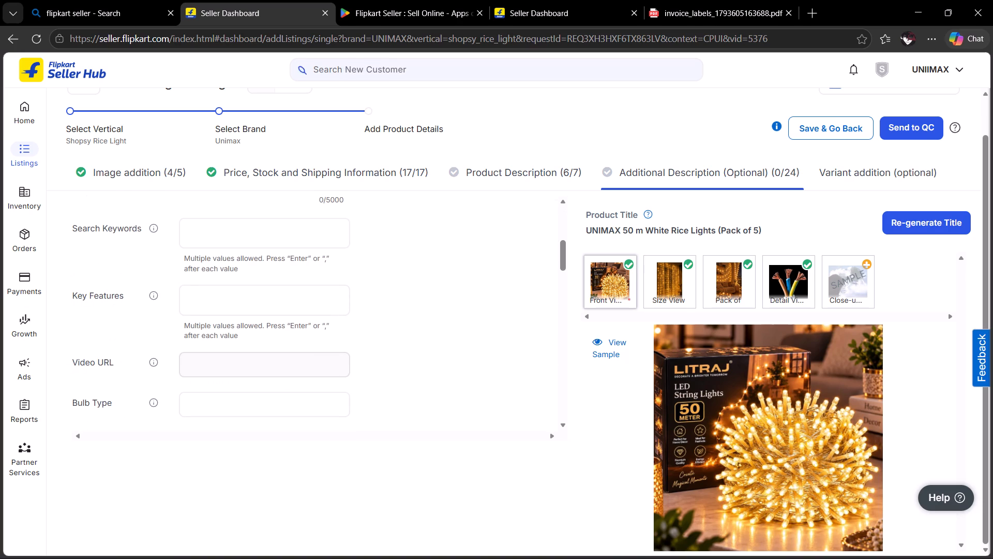
scroll(490, 268, down, 3)
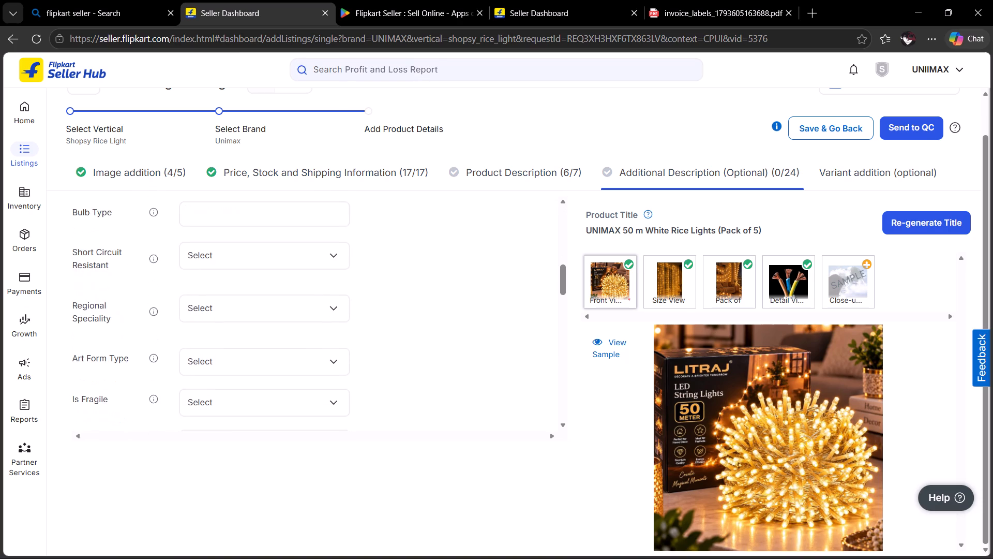
scroll(490, 268, down, 4)
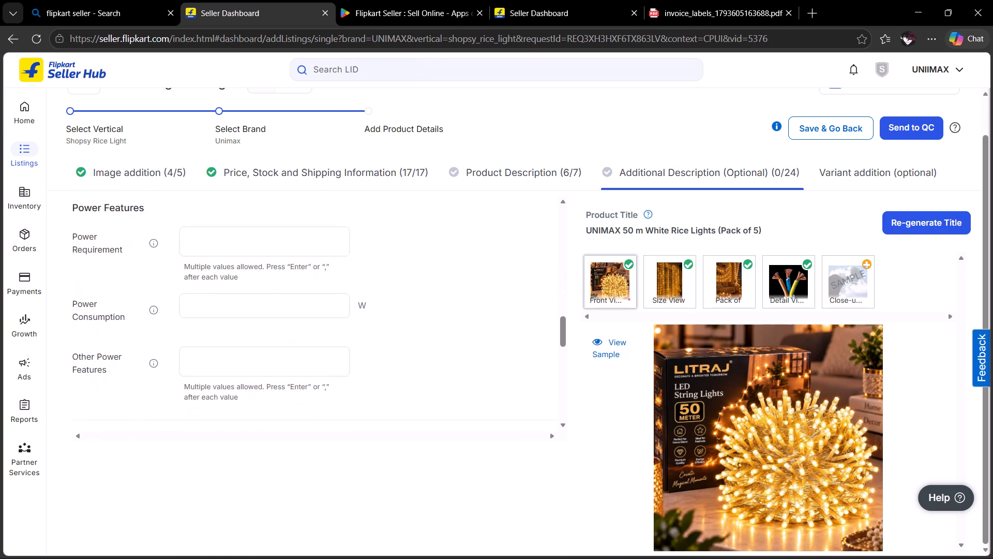
scroll(490, 268, down, 3)
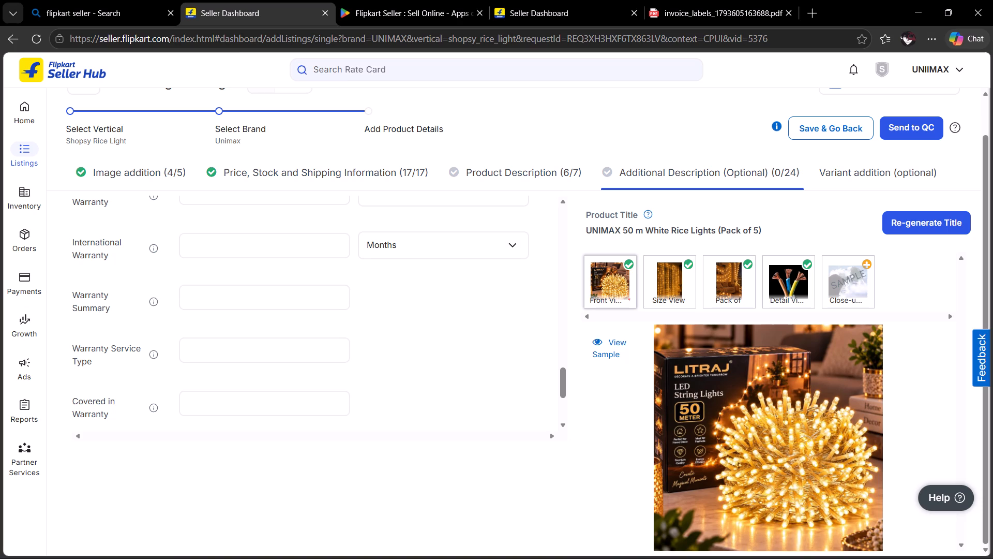
Set the browser aside and close the curtain fairy lights photo in Adobe Express Photos.
click(911, 20)
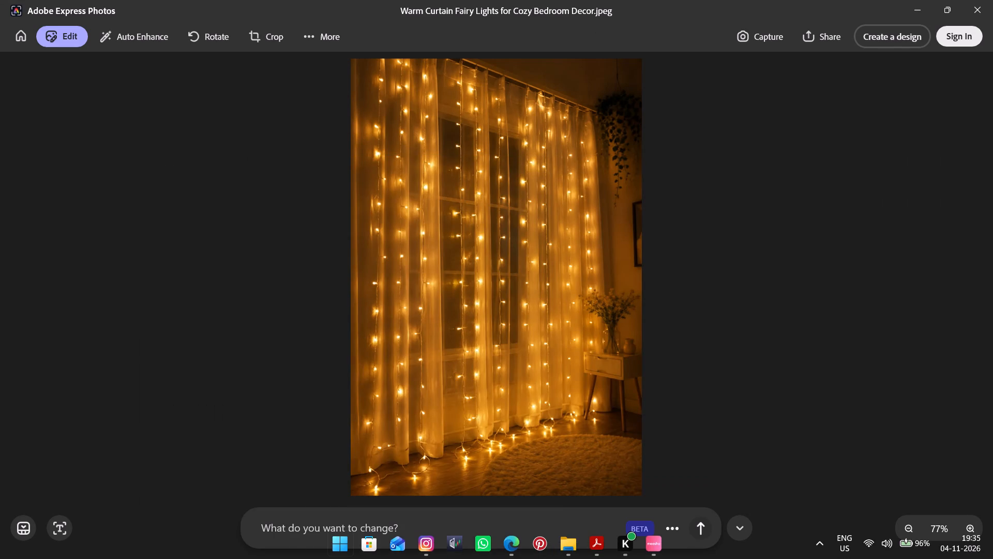
click(981, 9)
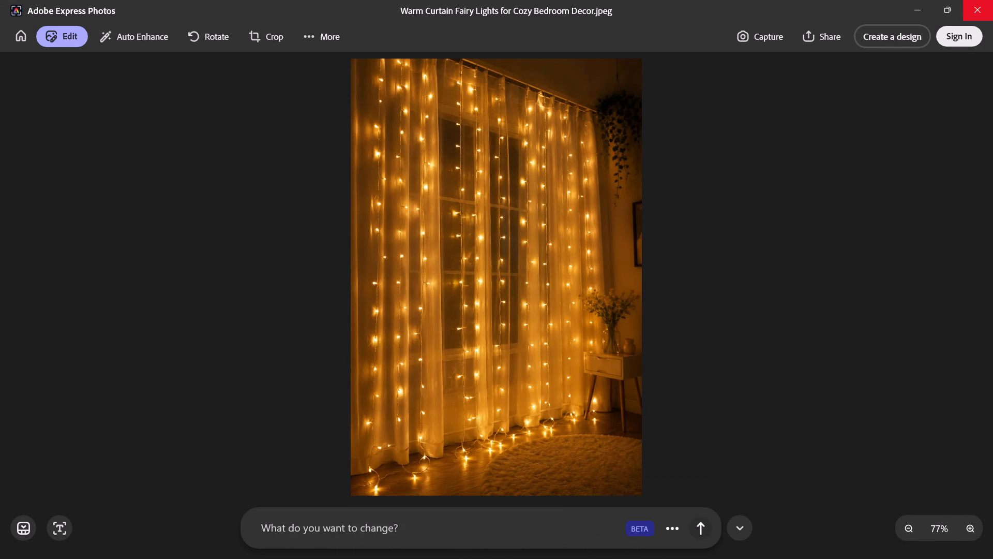
click(981, 9)
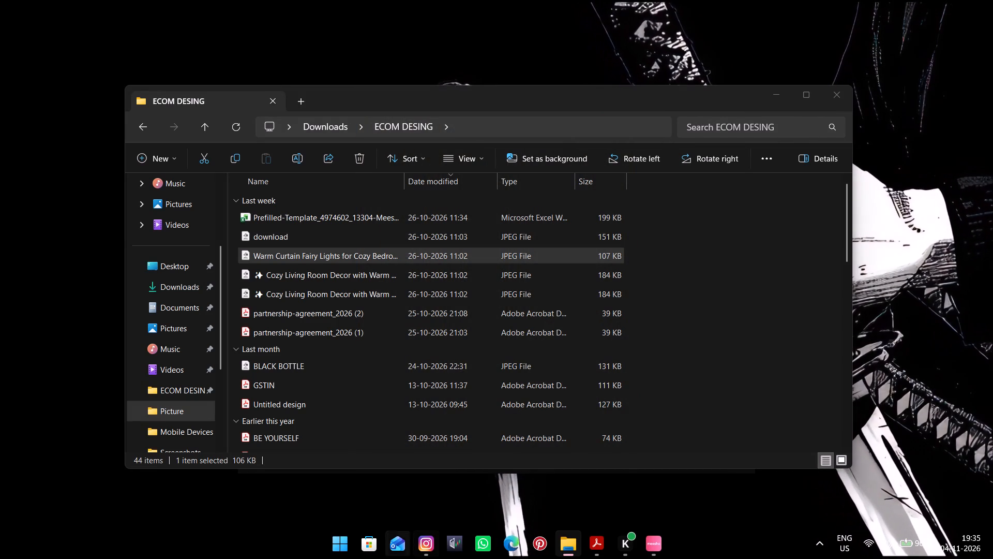
Switch to Instagram and search for RICE LIGHT.
click(427, 558)
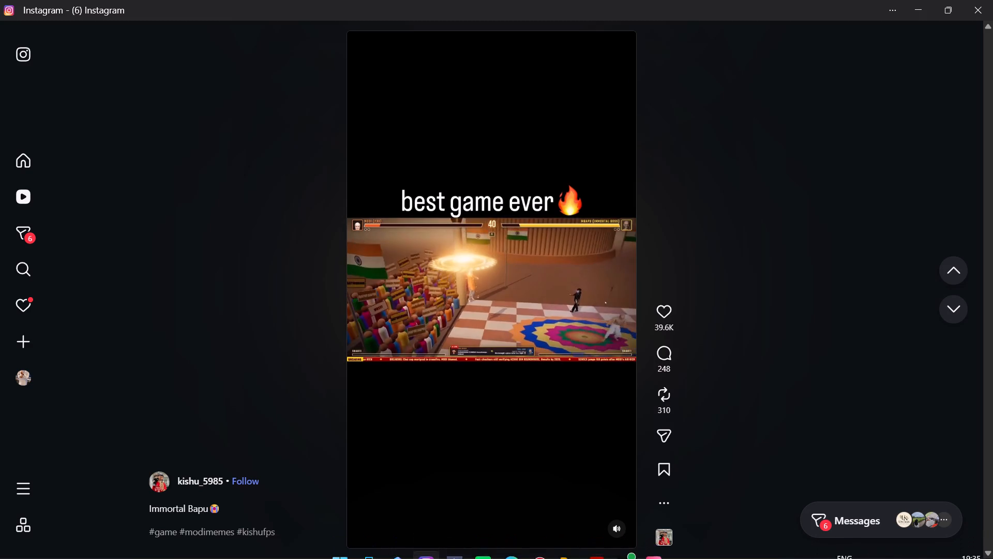
click(44, 152)
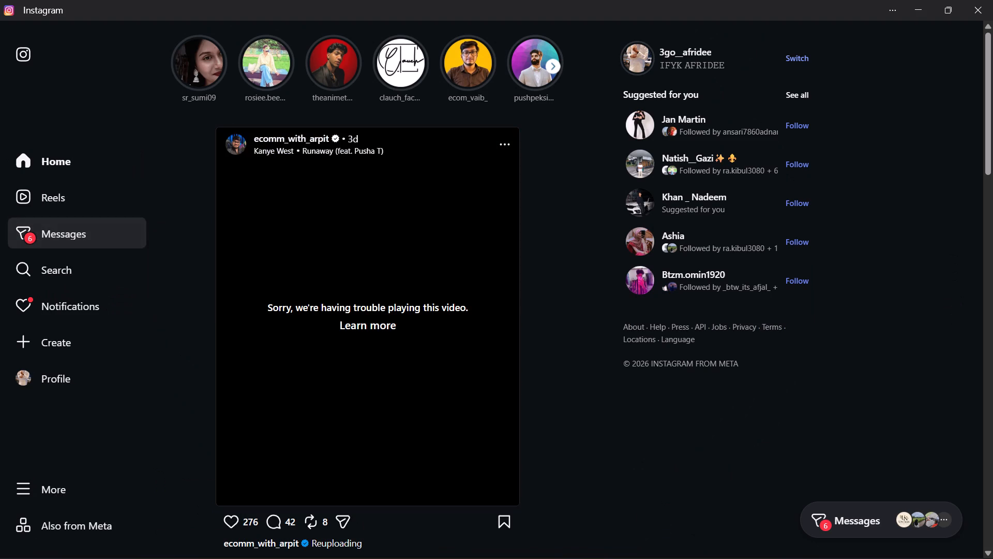
click(17, 262)
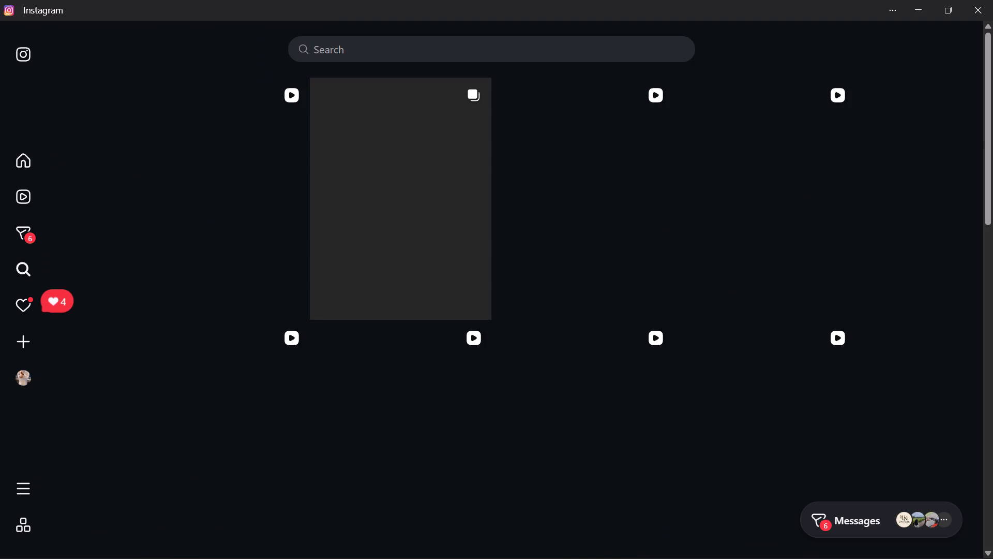
click(343, 56)
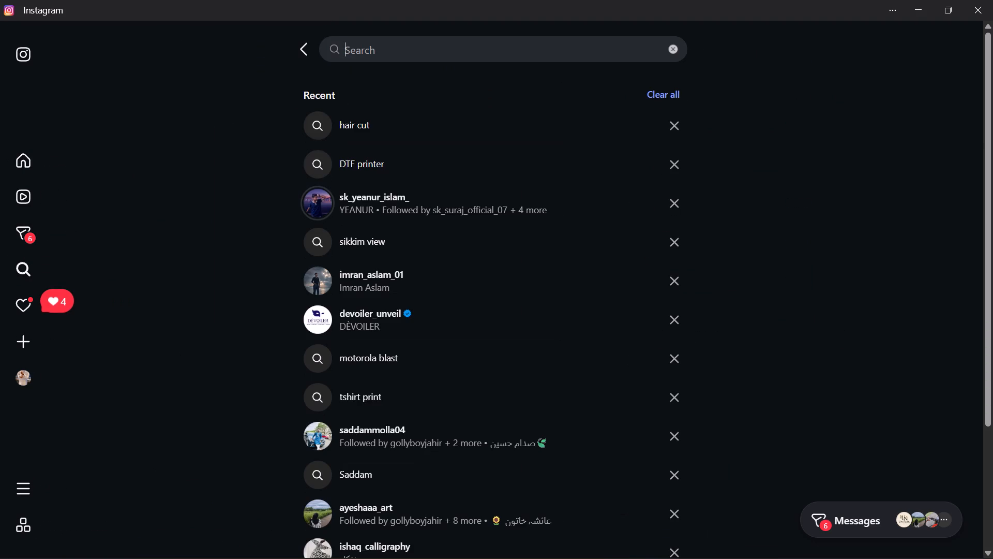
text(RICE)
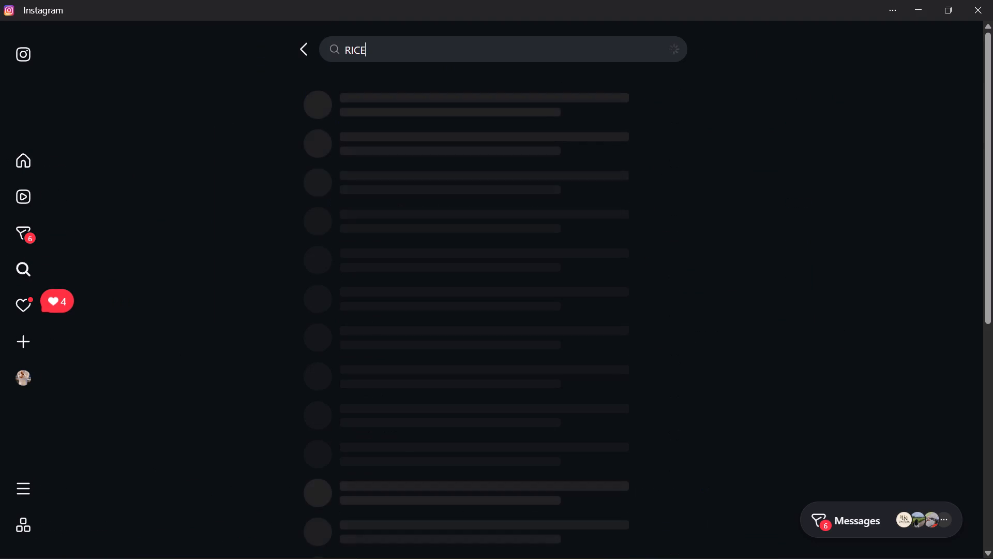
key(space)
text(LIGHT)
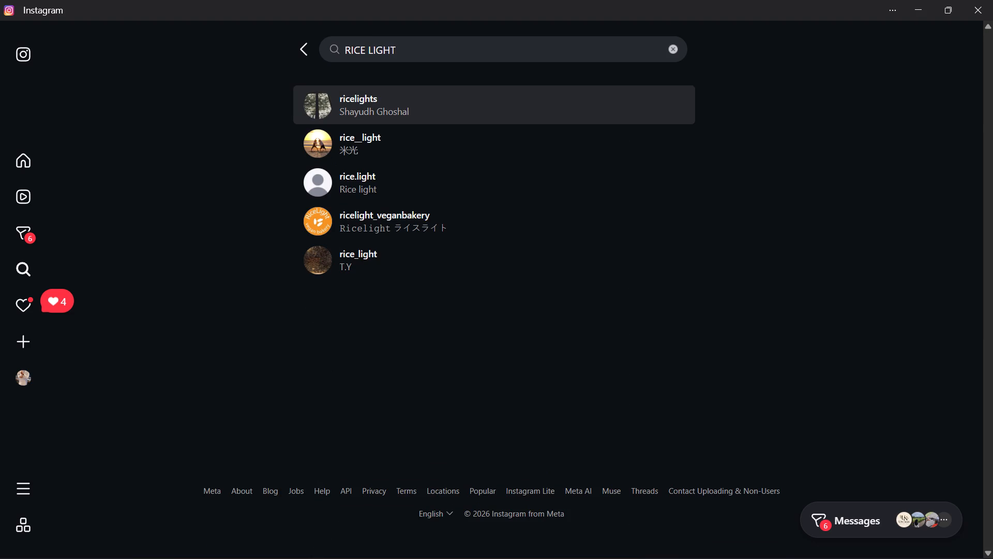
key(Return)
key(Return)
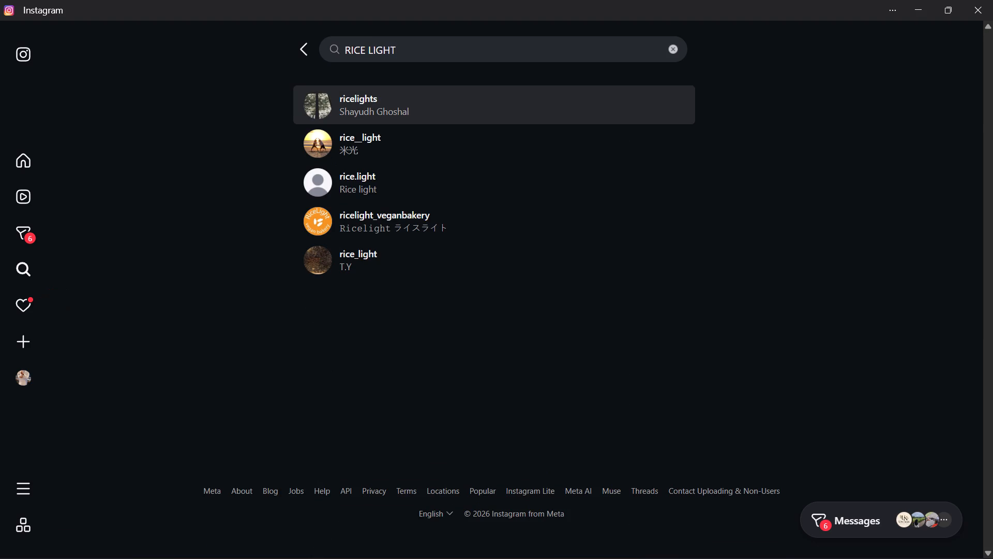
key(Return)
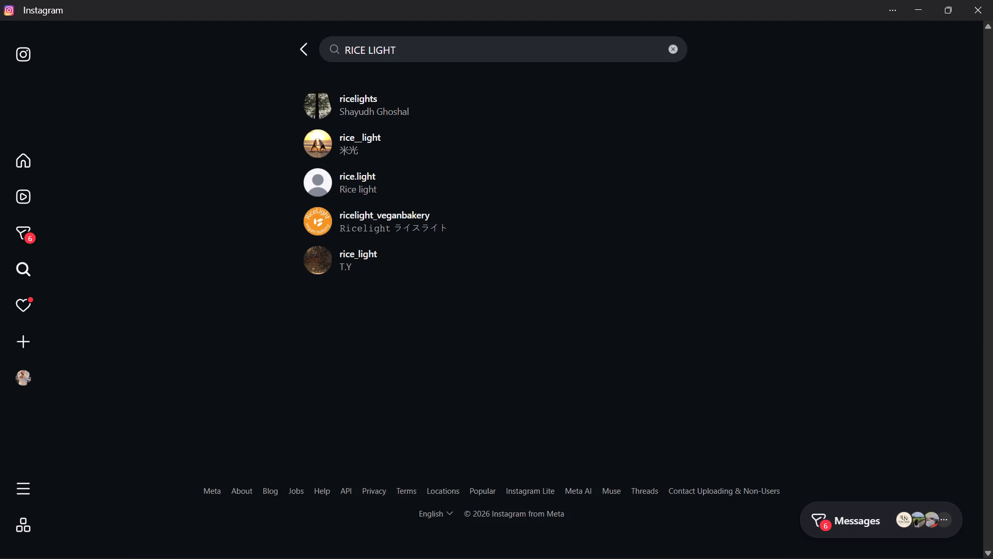
Leave the RICE LIGHT results and start a new Instagram search.
click(304, 53)
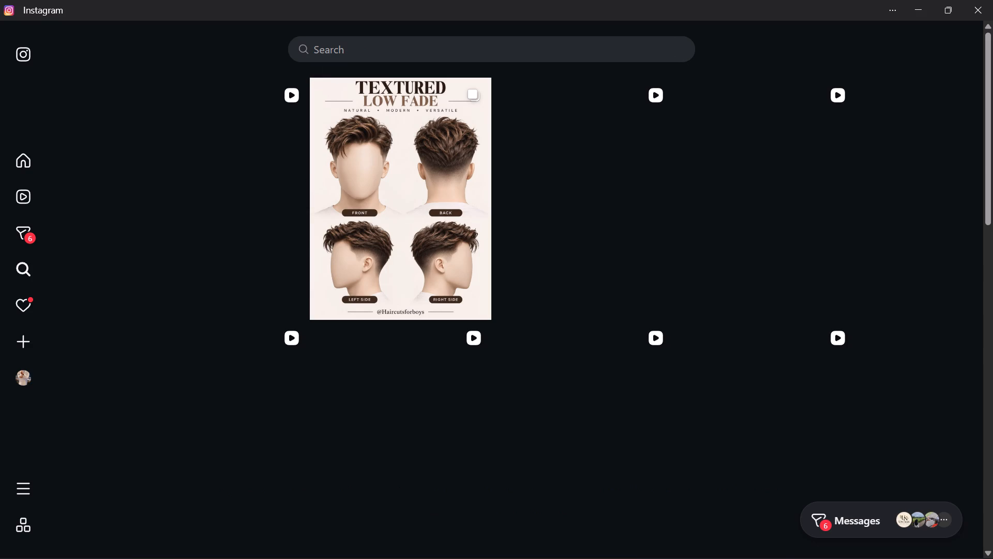
click(384, 42)
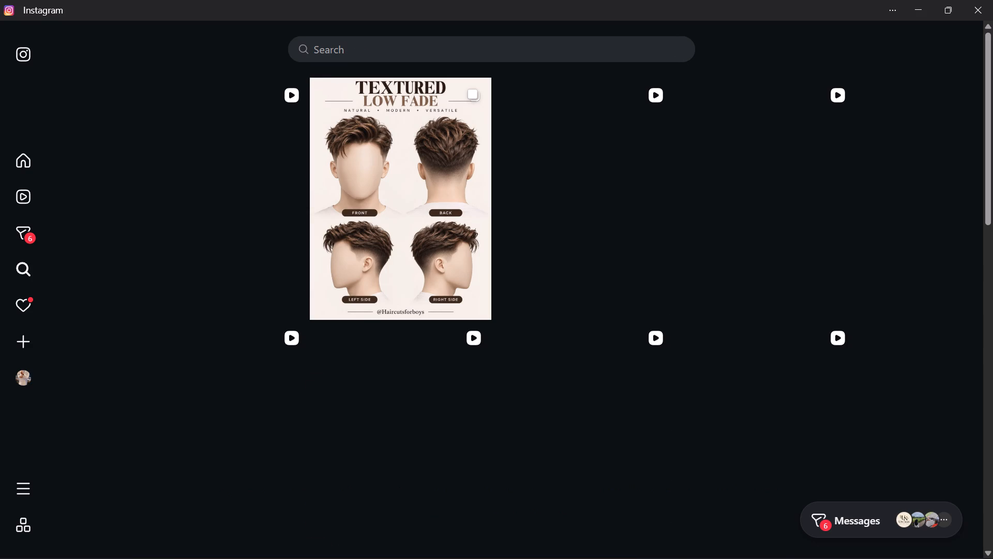
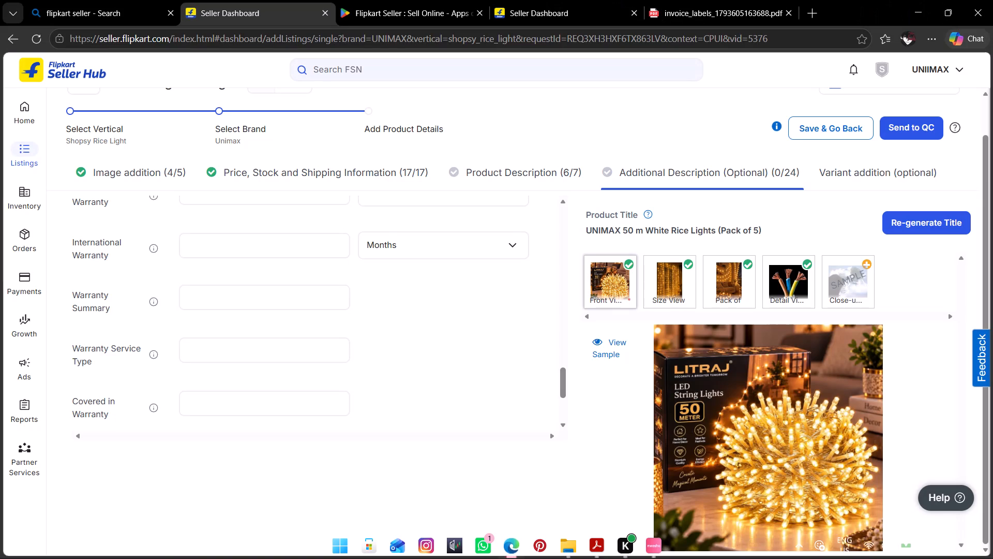
Start filling in the Sales Package field at the beginning of the Additional Description (Optional) section.
scroll(408, 327, up, 2)
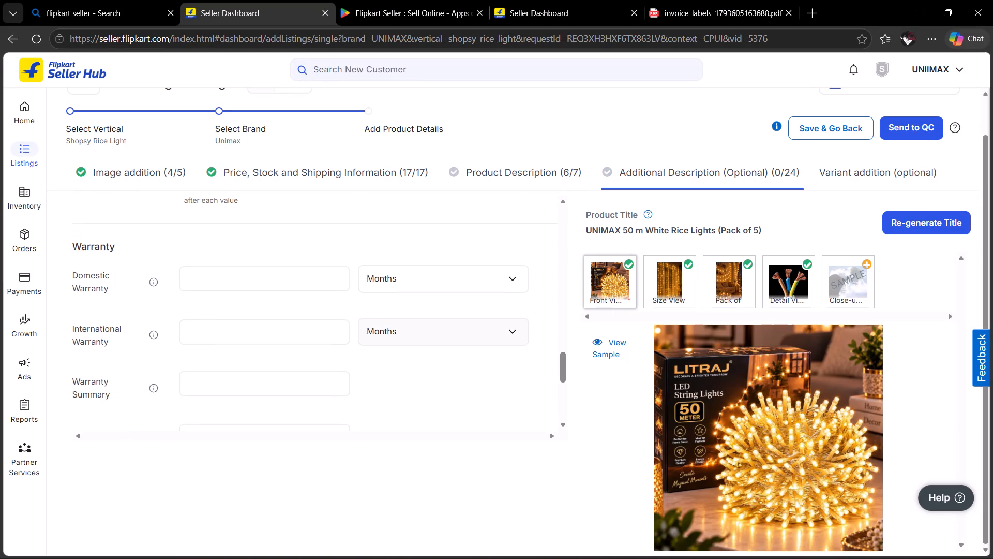
scroll(408, 327, up, 3)
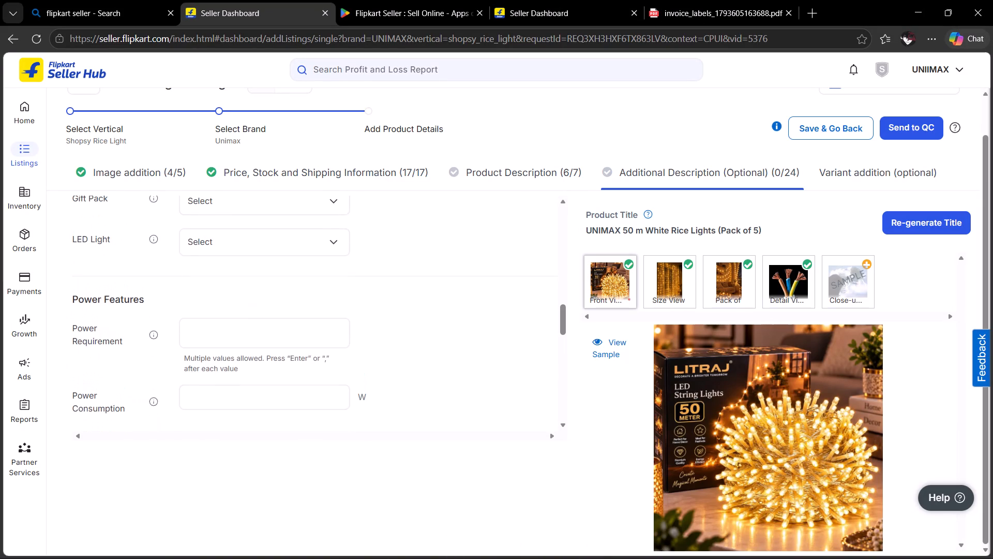
scroll(408, 327, up, 6)
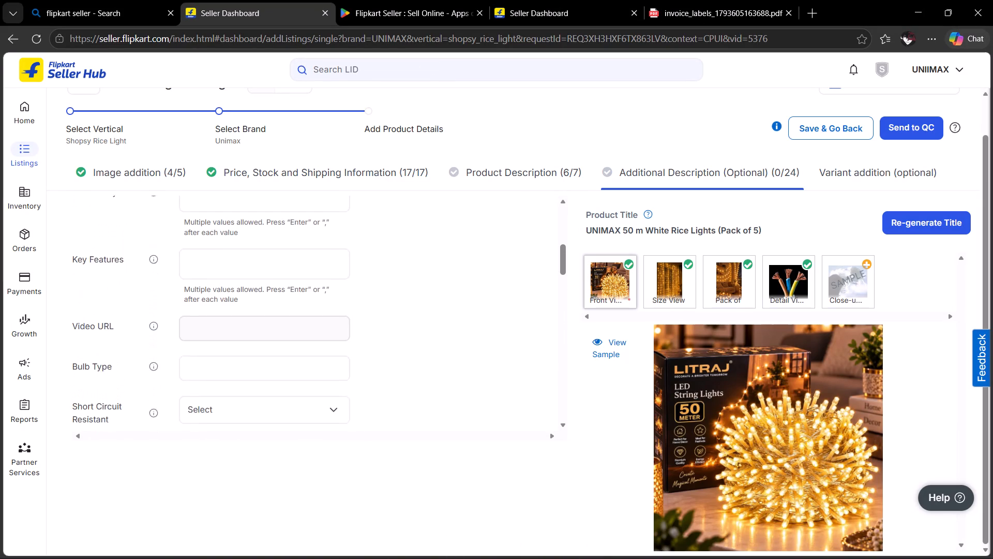
scroll(408, 327, up, 5)
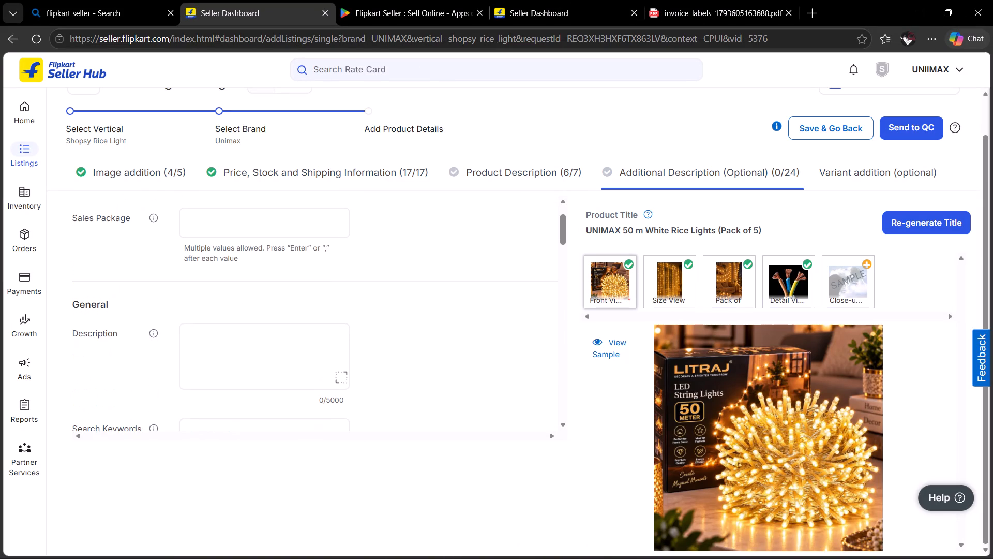
click(315, 217)
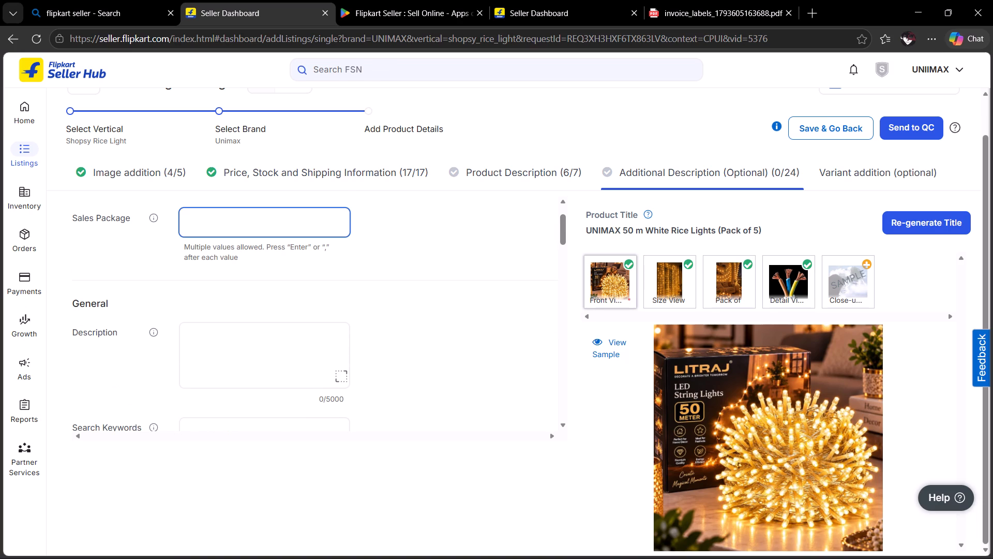
Enter PLASTIC as the Sales Package value in the Additional Description section.
text(PL)
key(a)
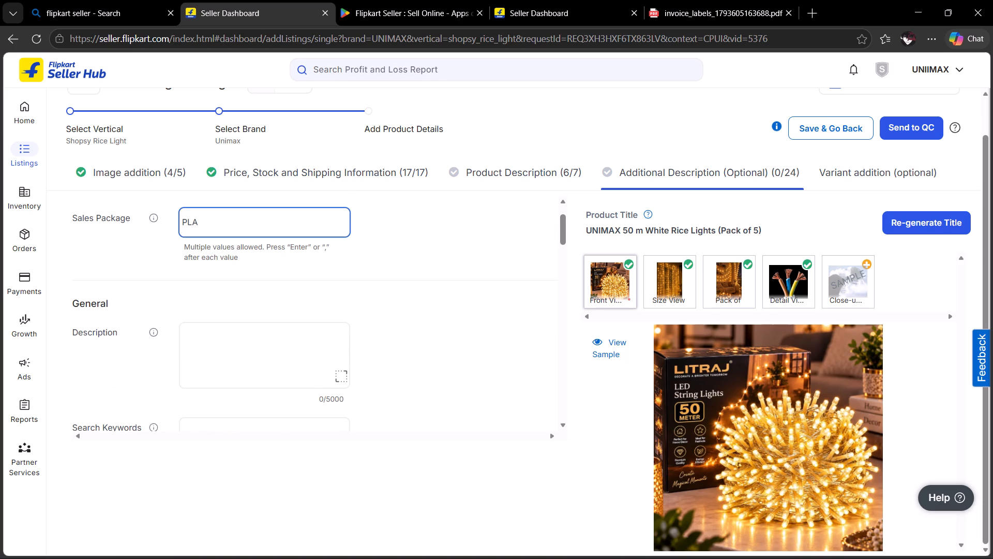
text(STIC)
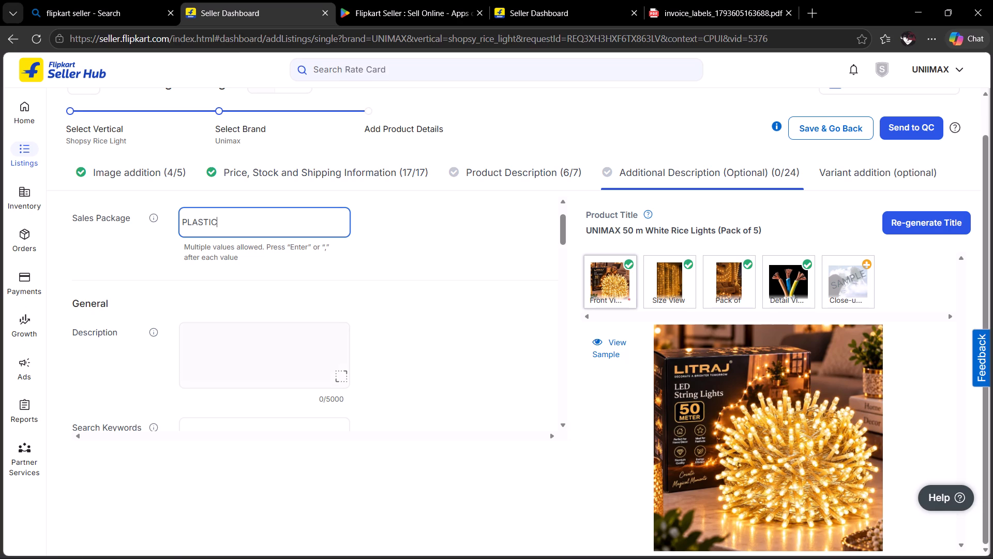
click(225, 347)
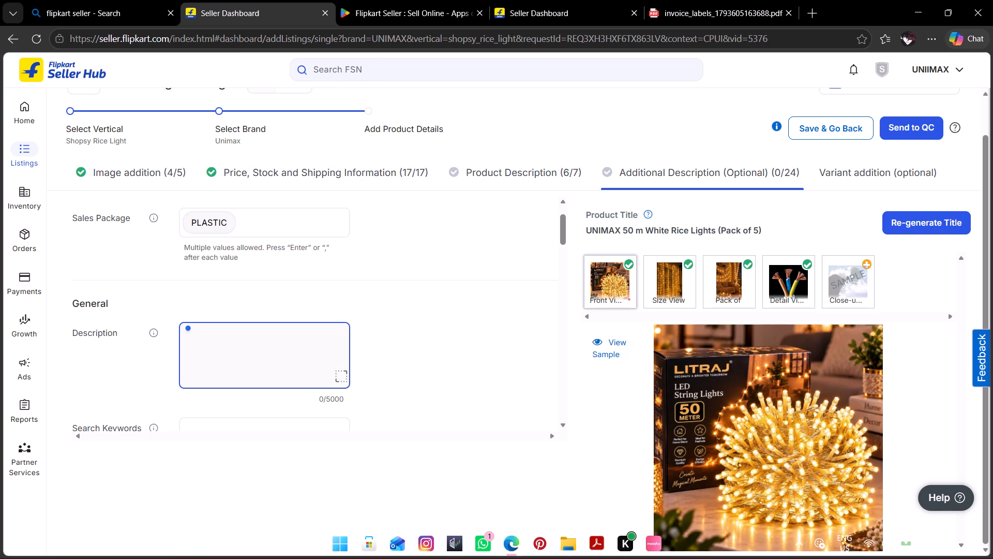
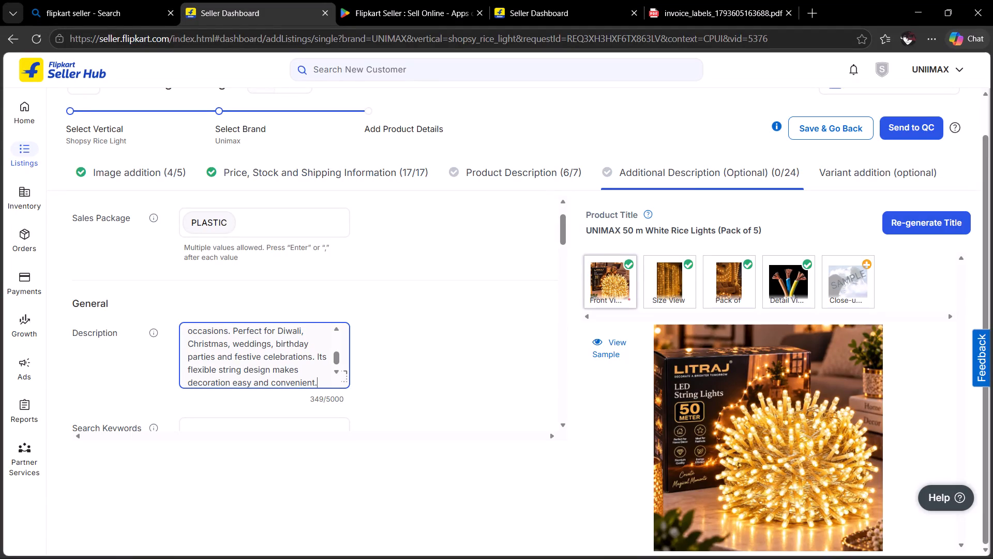
Activate the empty Search Keywords field in the General group of the Additional Description section for entry.
scroll(380, 293, down, 2)
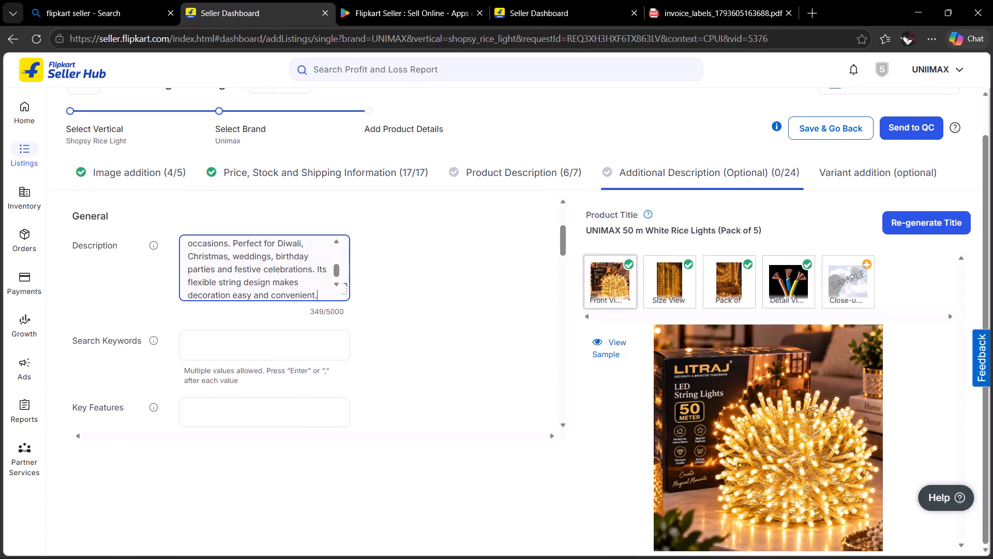
click(310, 336)
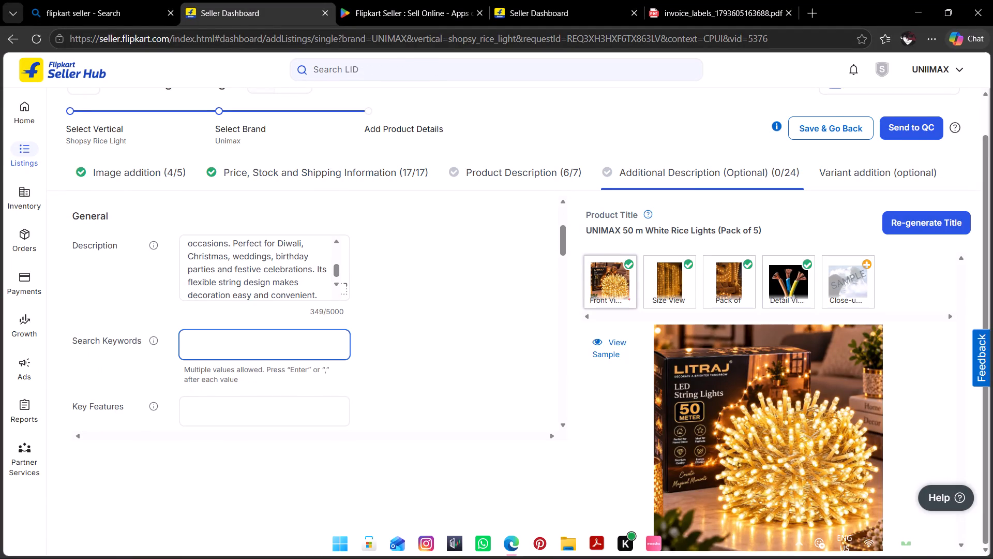
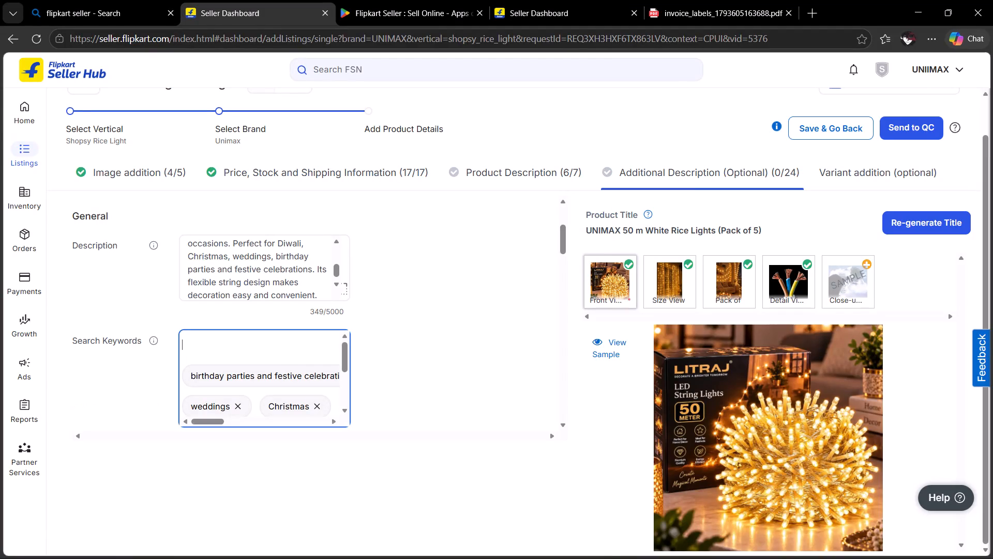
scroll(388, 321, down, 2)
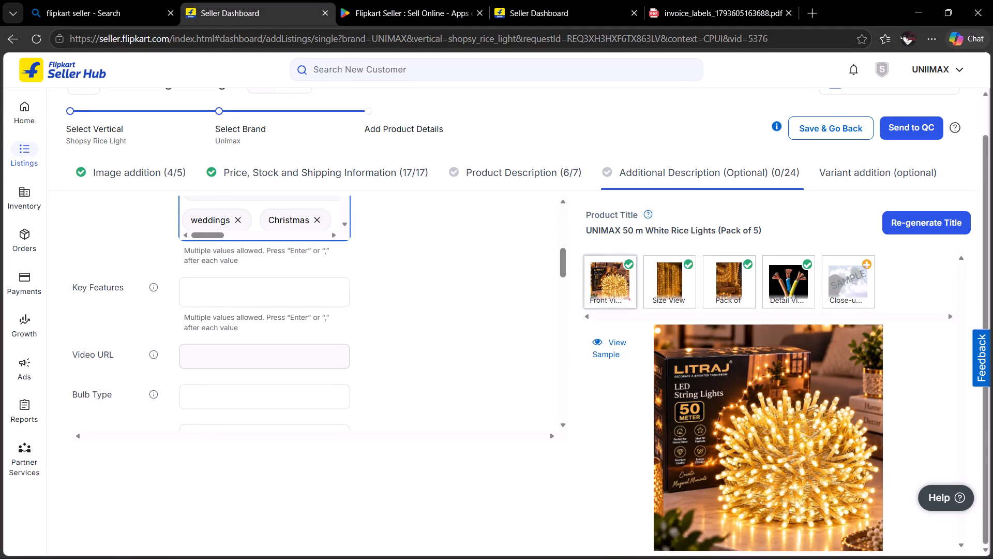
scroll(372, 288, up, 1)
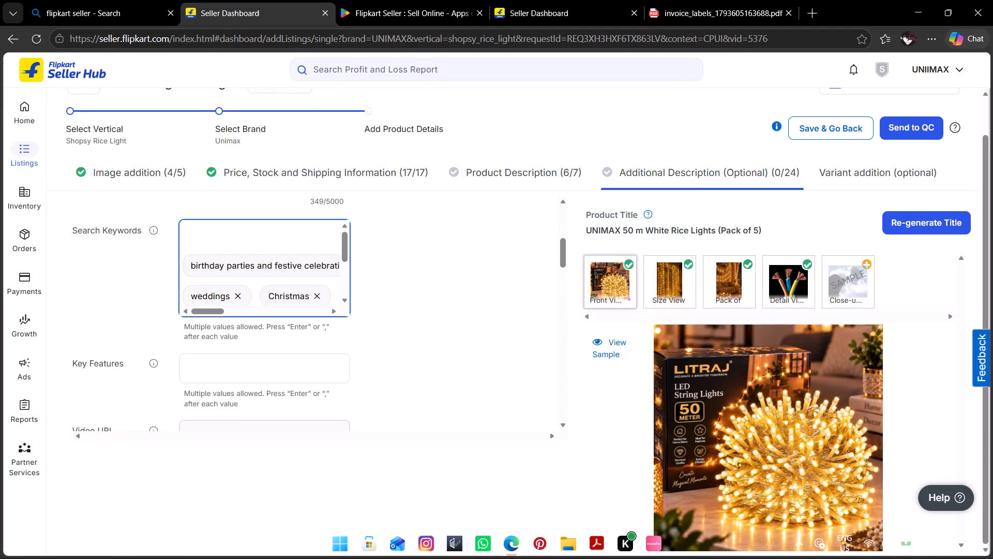
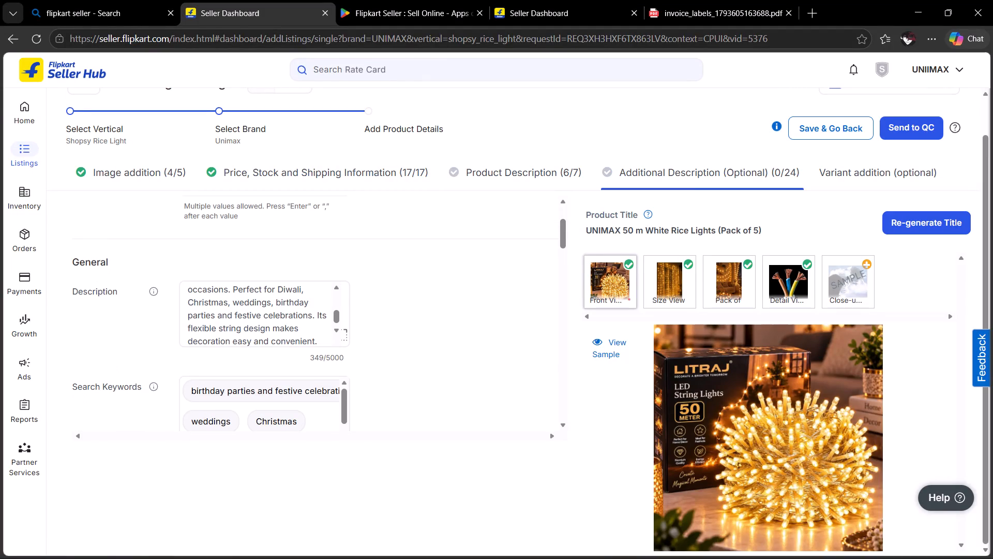
Open the empty Key Features field for editing in the General section of the additional description.
click(278, 384)
double_click(255, 387)
scroll(255, 387, down, 1)
scroll(255, 387, up, 3)
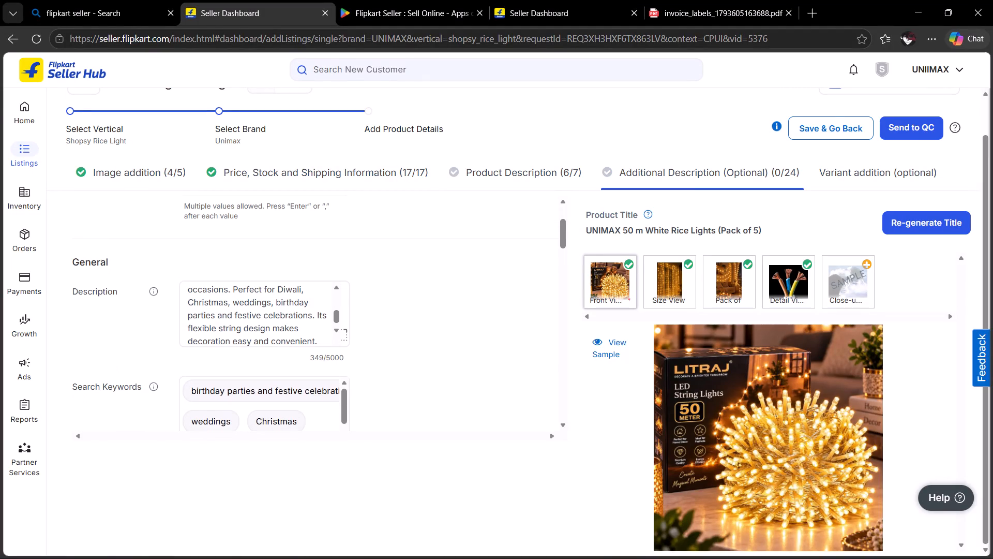
scroll(417, 369, down, 1)
click(279, 388)
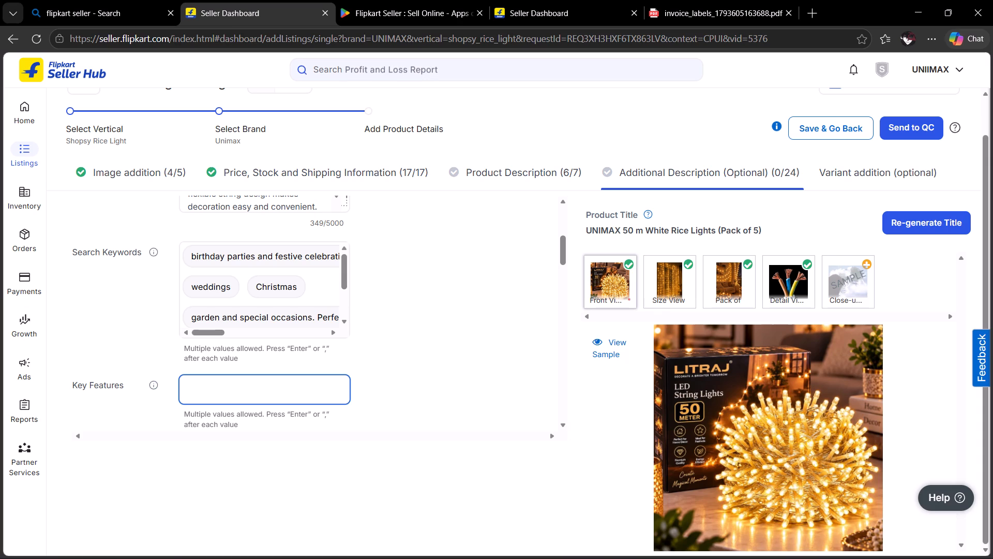
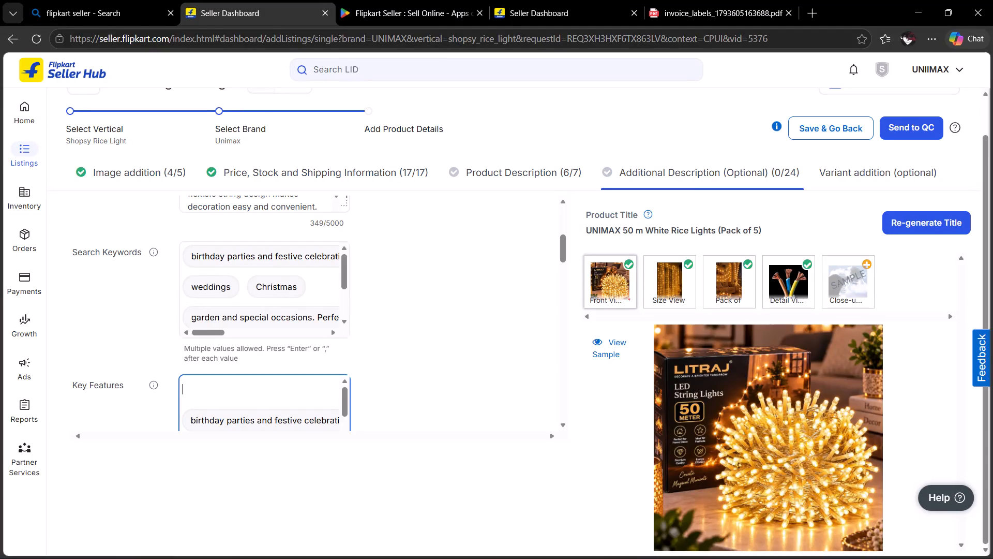
Set the Bulb Type to LED in the additional description.
scroll(454, 399, down, 1)
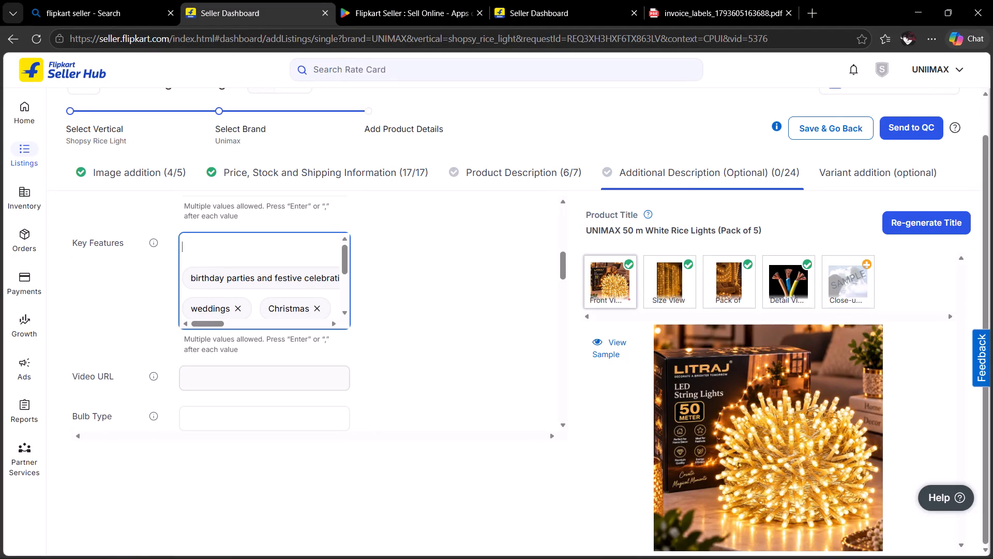
click(261, 390)
click(281, 378)
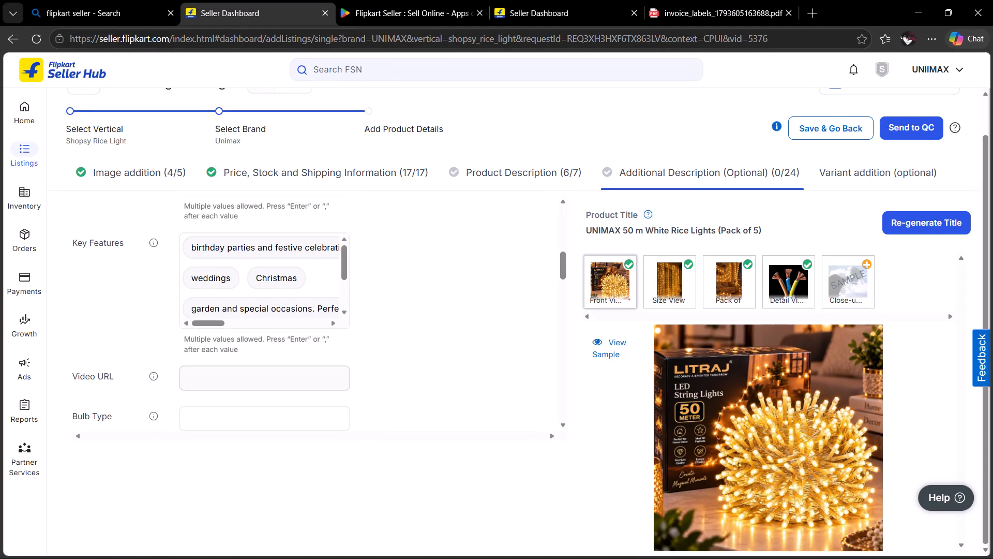
drag(281, 378, 233, 421)
click(233, 421)
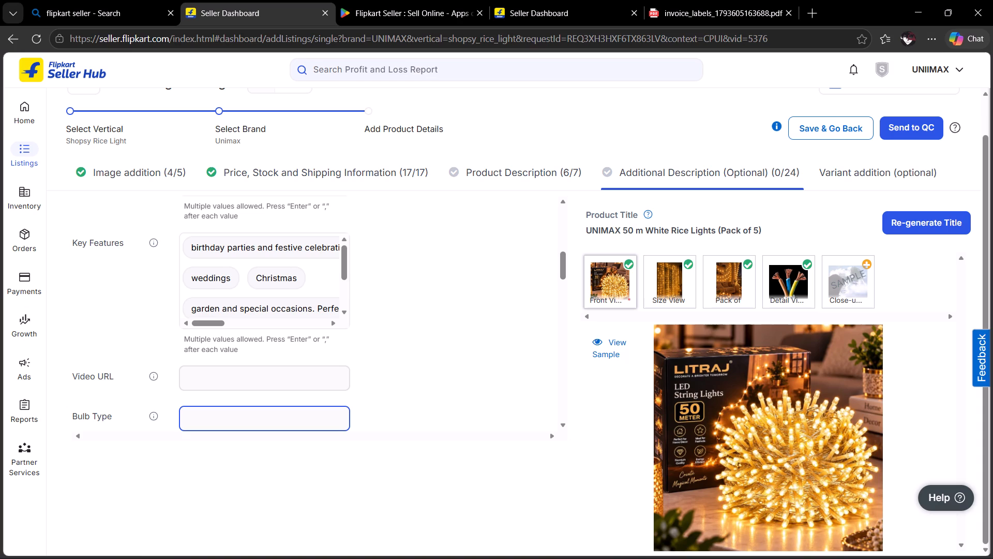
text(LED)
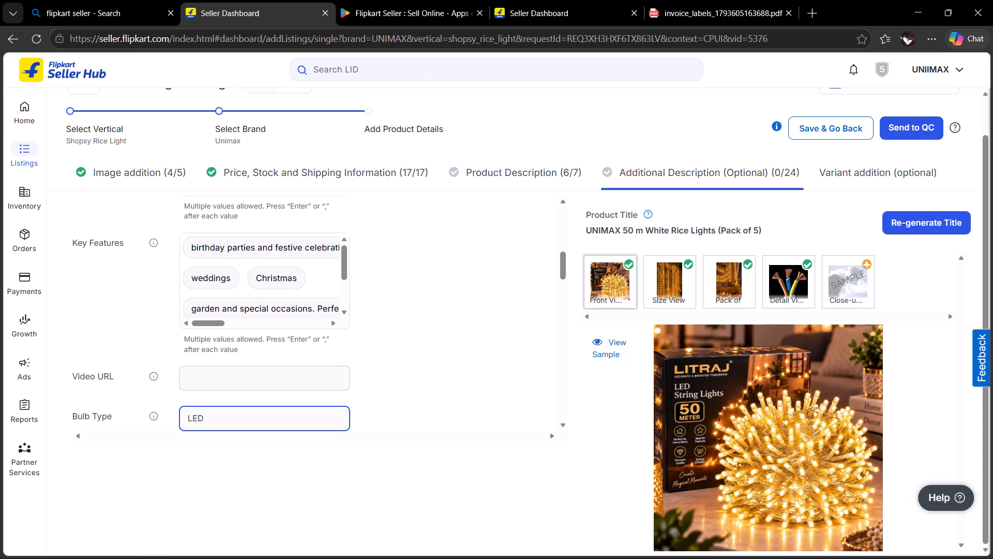
Open the optional variant addition section of the listing.
scroll(468, 352, down, 2)
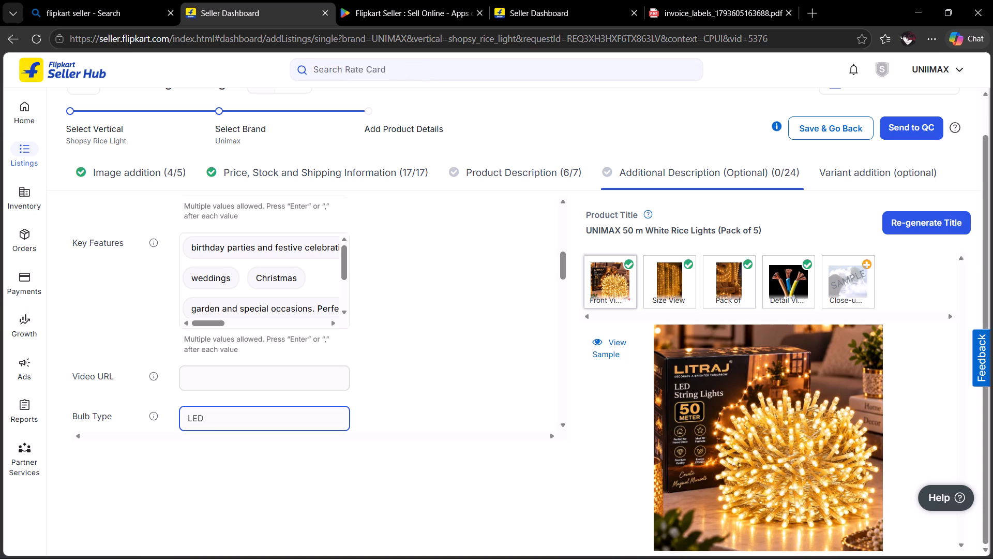
click(860, 158)
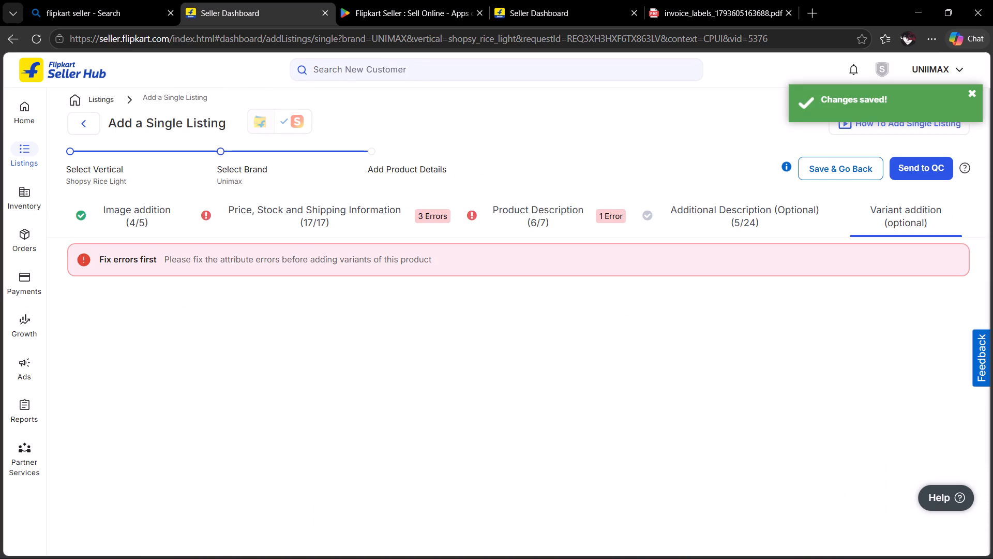
Change the Tax Code to GST_18 in the Price, Stock and Shipping Information section.
click(336, 219)
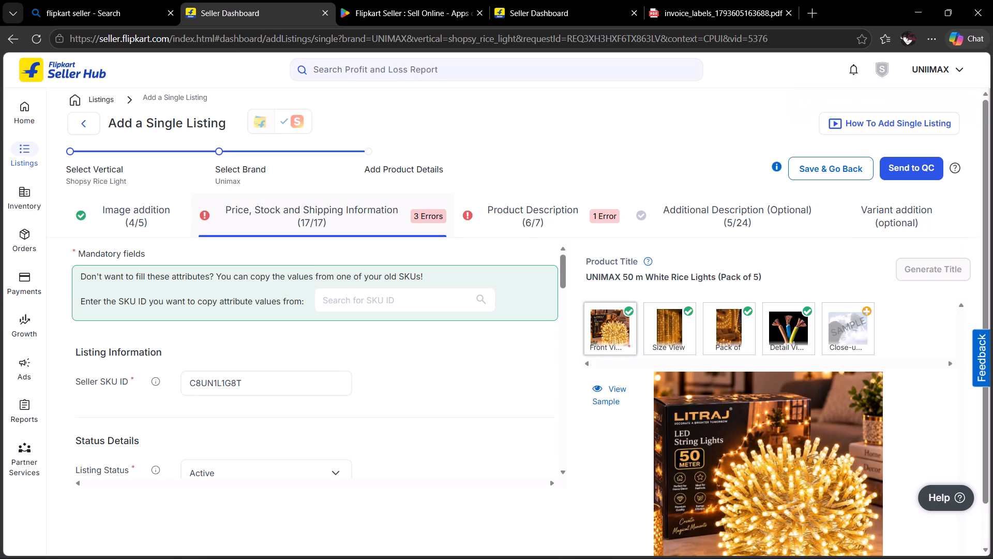
scroll(289, 359, down, 2)
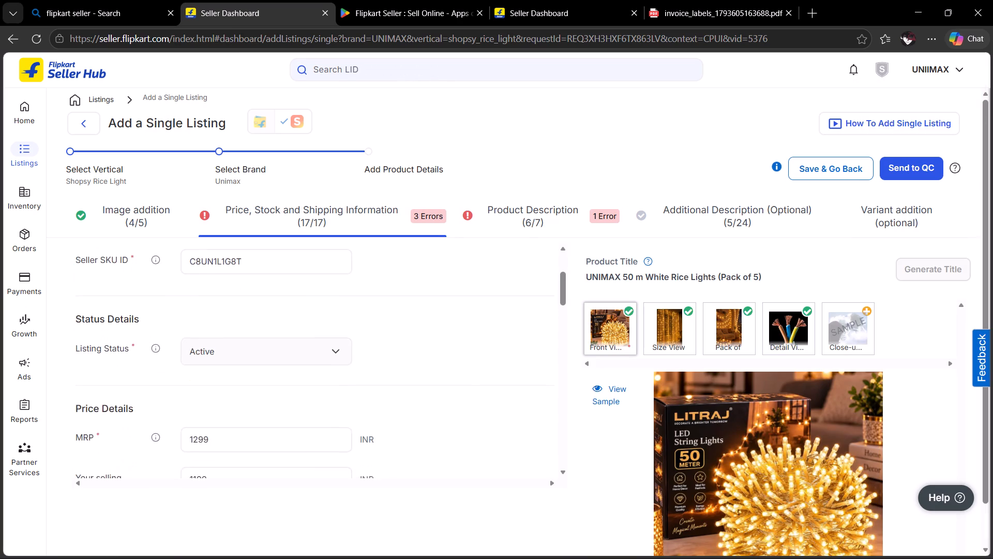
scroll(289, 359, down, 7)
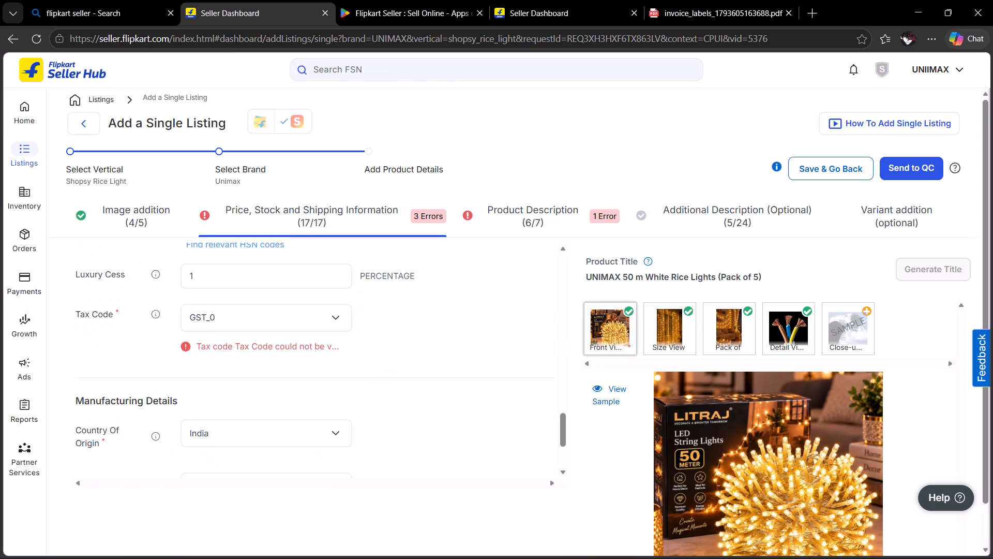
scroll(289, 359, down, 1)
click(336, 329)
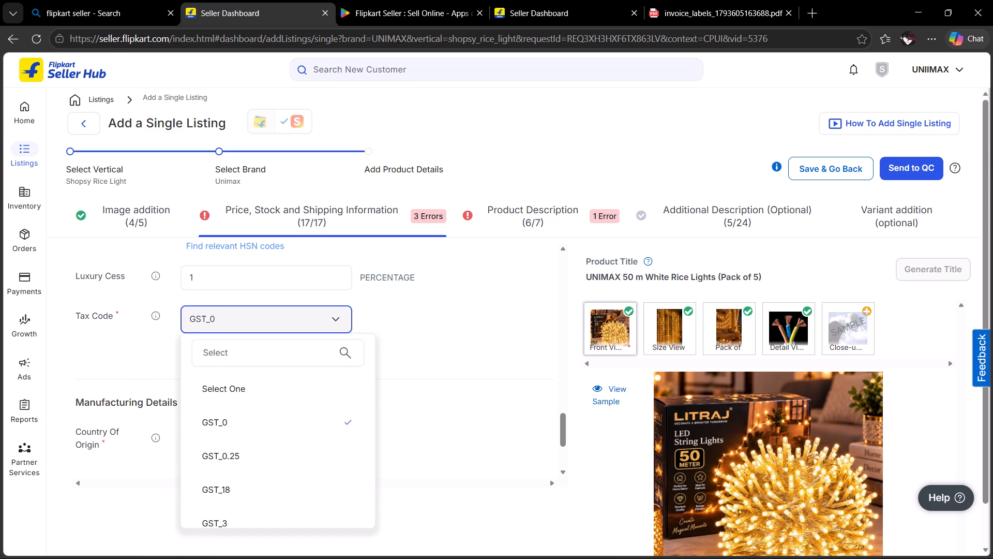
click(233, 484)
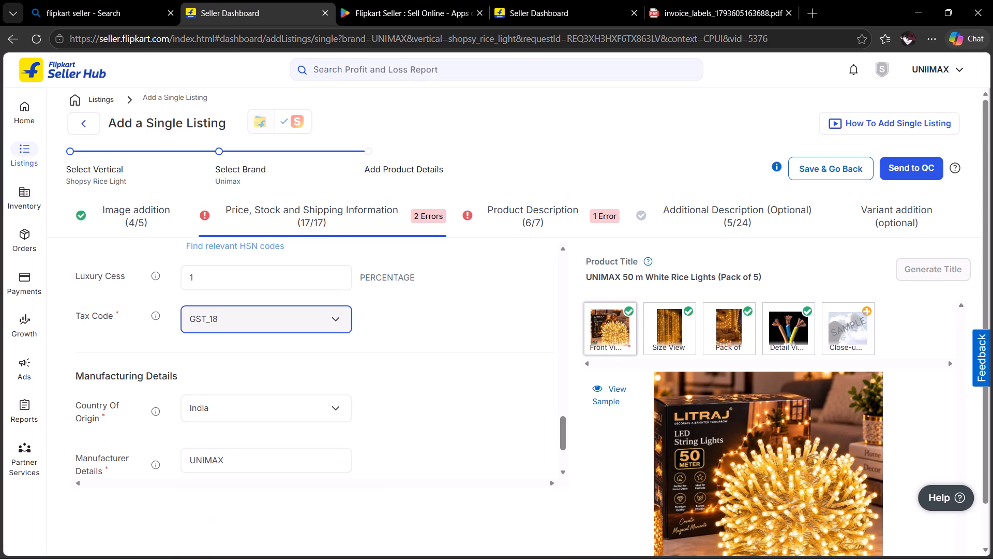
click(402, 376)
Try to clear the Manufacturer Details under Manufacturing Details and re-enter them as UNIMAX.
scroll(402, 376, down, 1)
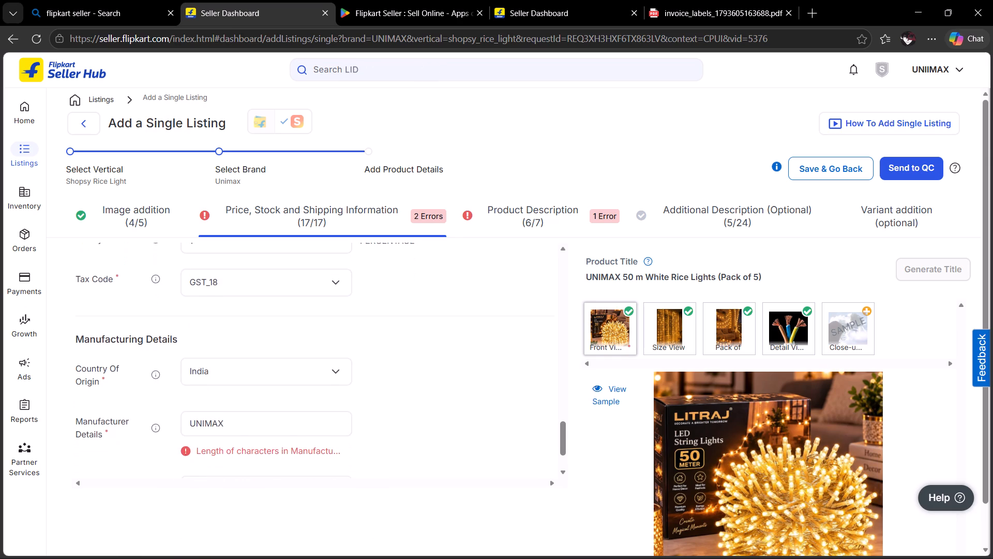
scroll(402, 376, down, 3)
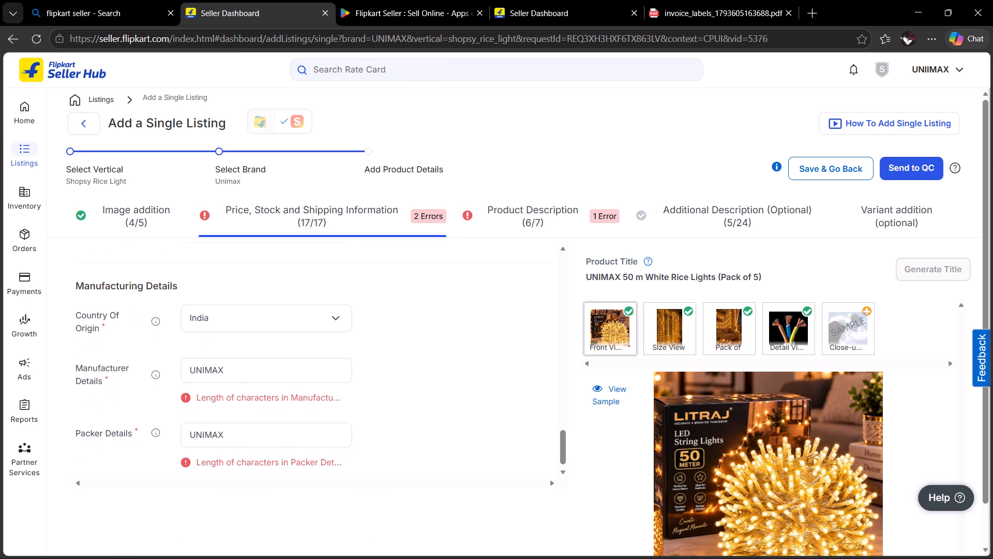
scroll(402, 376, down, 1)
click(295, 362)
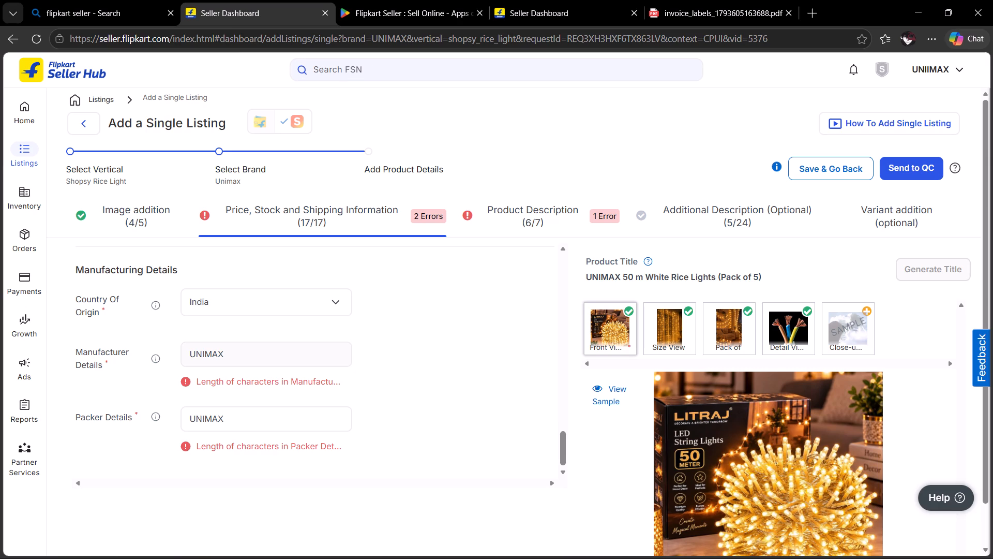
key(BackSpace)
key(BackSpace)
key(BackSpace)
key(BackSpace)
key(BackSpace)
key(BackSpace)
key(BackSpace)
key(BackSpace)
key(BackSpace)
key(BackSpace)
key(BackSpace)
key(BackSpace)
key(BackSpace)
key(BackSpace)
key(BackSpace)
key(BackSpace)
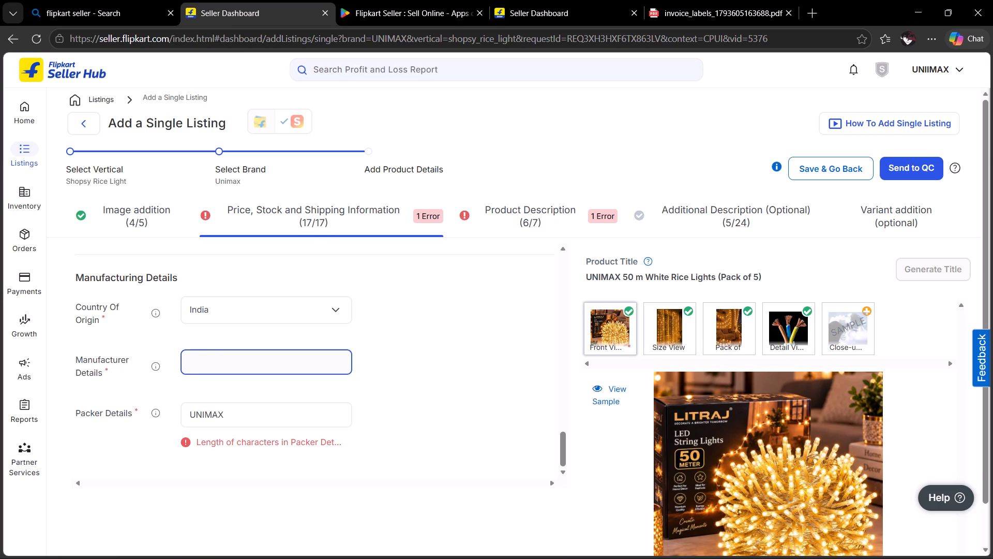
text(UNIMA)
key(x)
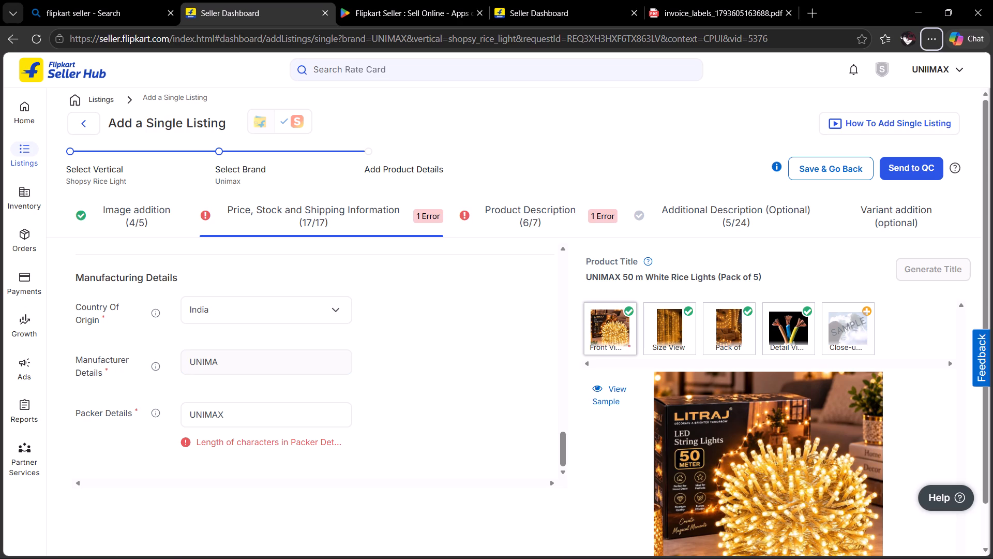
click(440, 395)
Clear the existing Packer Details value under Manufacturing Details.
click(327, 418)
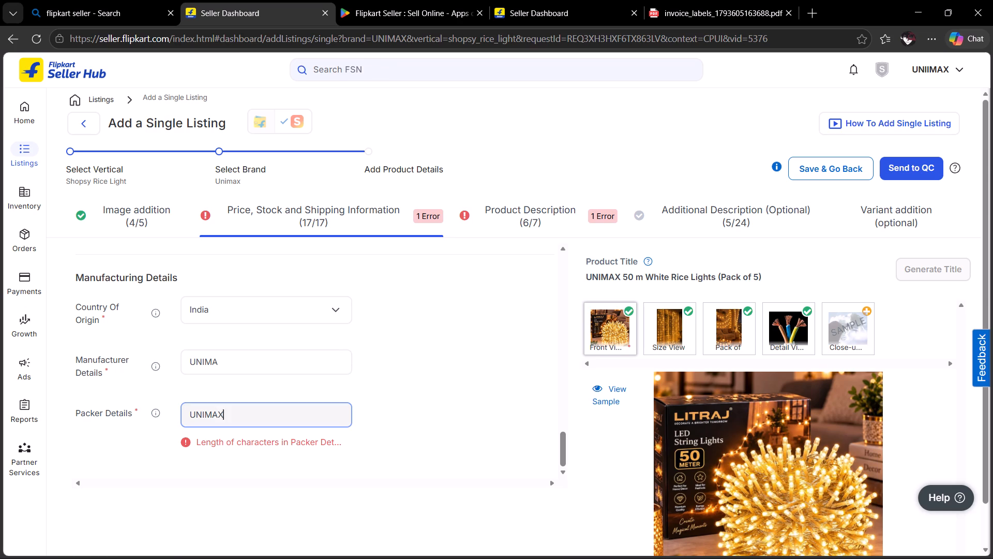
scroll(401, 371, down, 1)
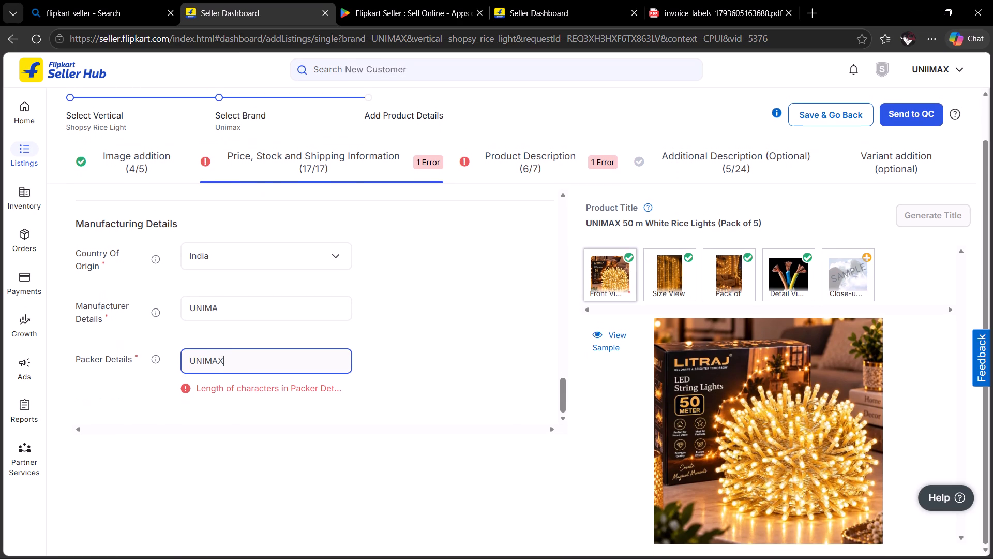
click(269, 375)
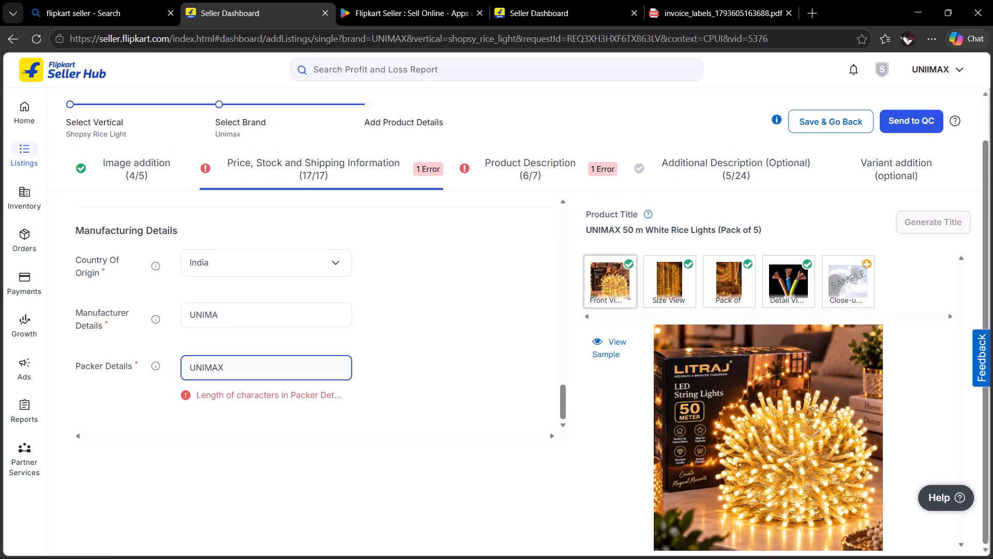
key(BackSpace)
key(BackSpace)
key(BackSpace)
key(BackSpace)
key(BackSpace)
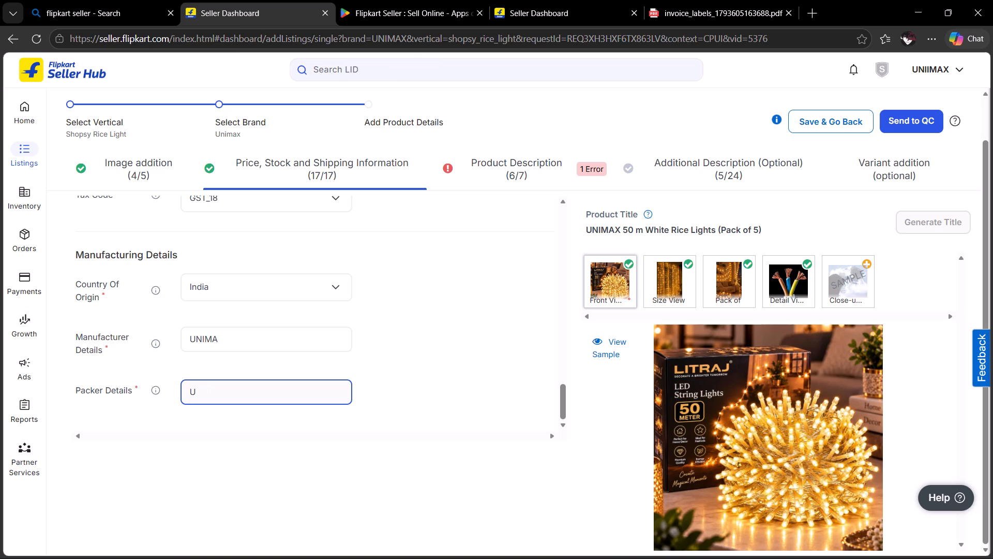
key(BackSpace)
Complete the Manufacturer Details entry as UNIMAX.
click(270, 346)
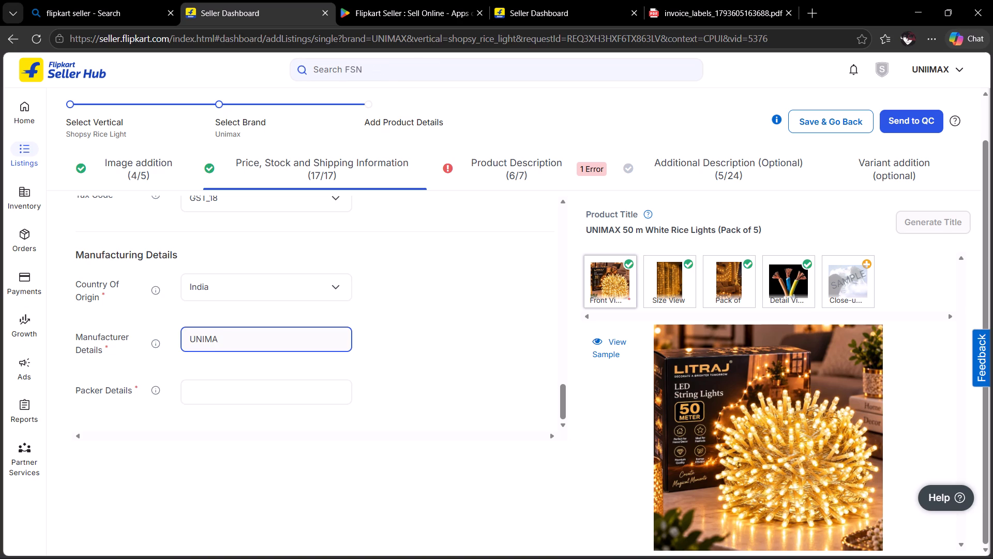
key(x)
Enter the packer's full name in Packer Details under Manufacturing Details.
click(238, 402)
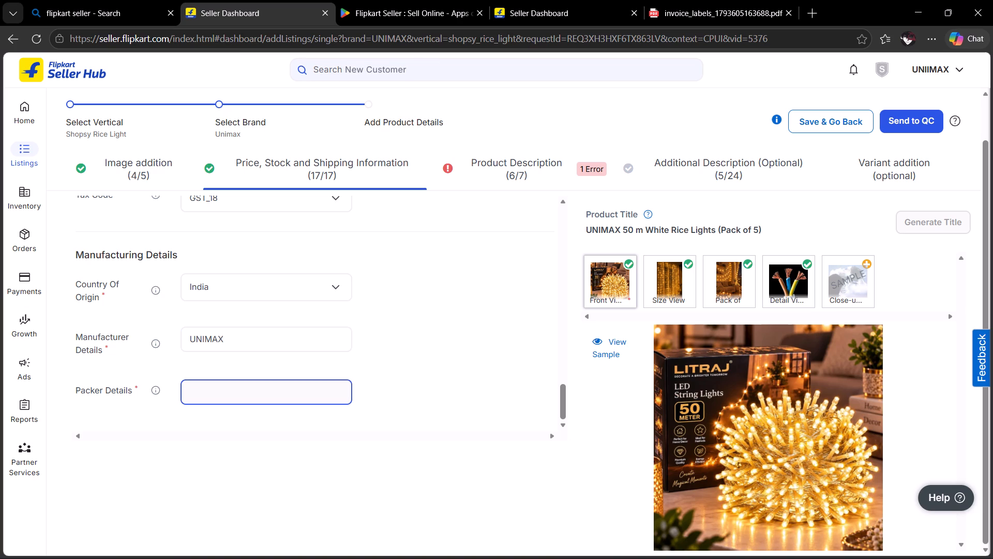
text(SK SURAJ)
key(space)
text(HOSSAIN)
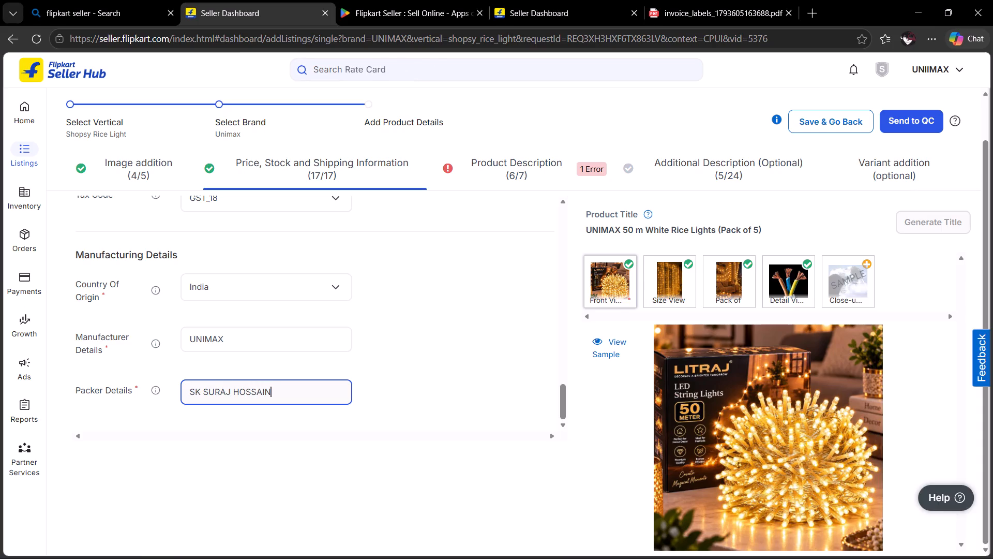
scroll(417, 379, down, 1)
click(417, 379)
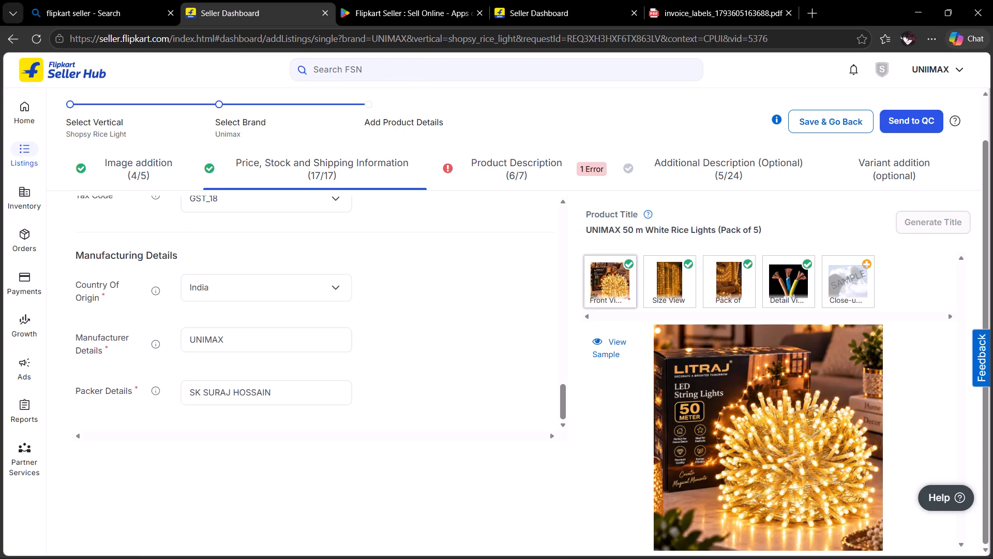
Open the Product Description section of the listing.
drag(530, 143, 516, 173)
click(516, 173)
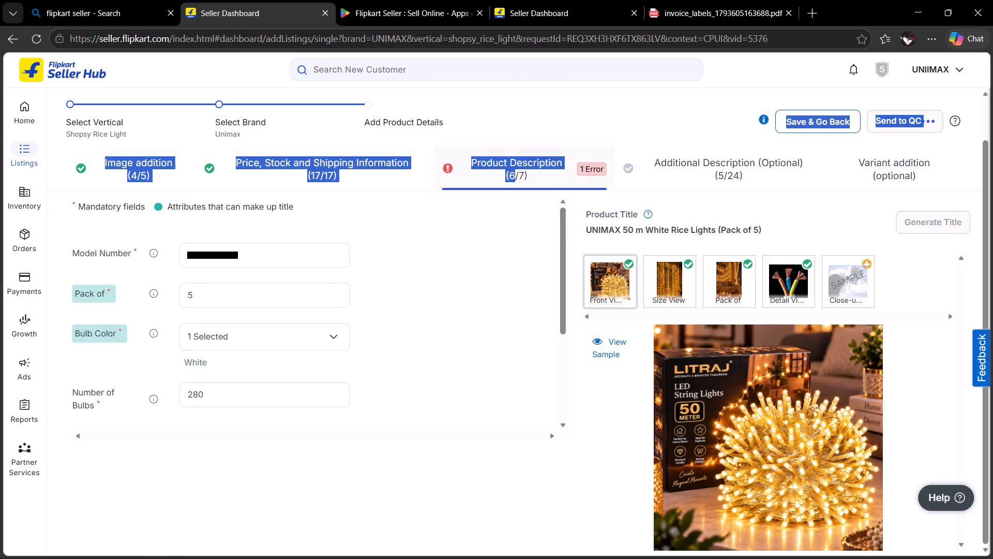
click(493, 232)
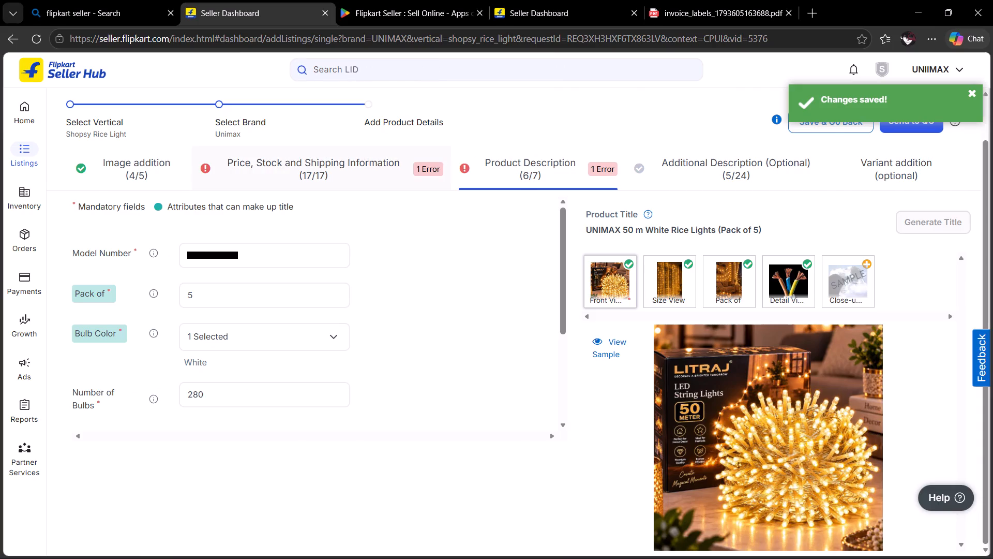
Change Manufacturer Details under Manufacturing Details in the price, stock and shipping section to Unimax.pvt.ltd.
click(389, 175)
scroll(357, 313, down, 2)
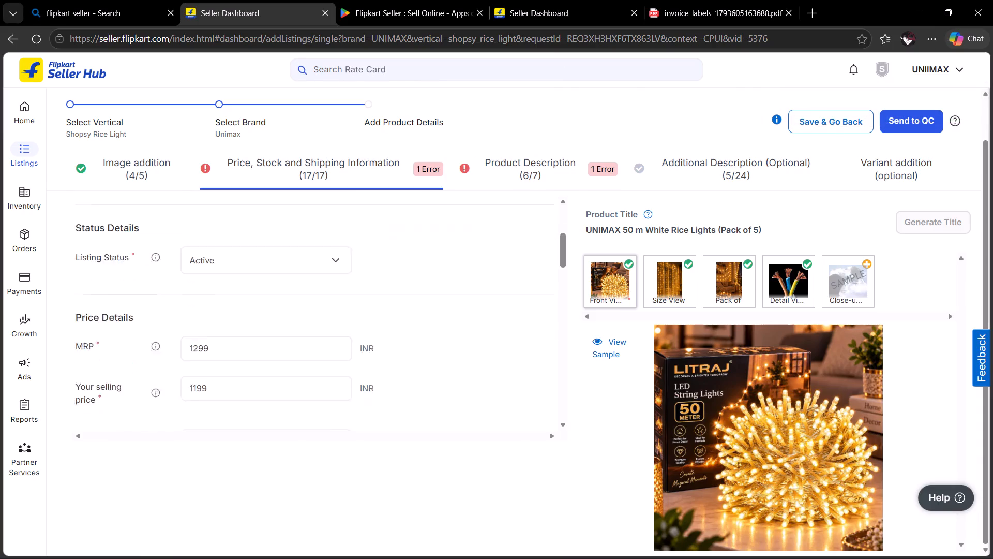
scroll(357, 313, down, 5)
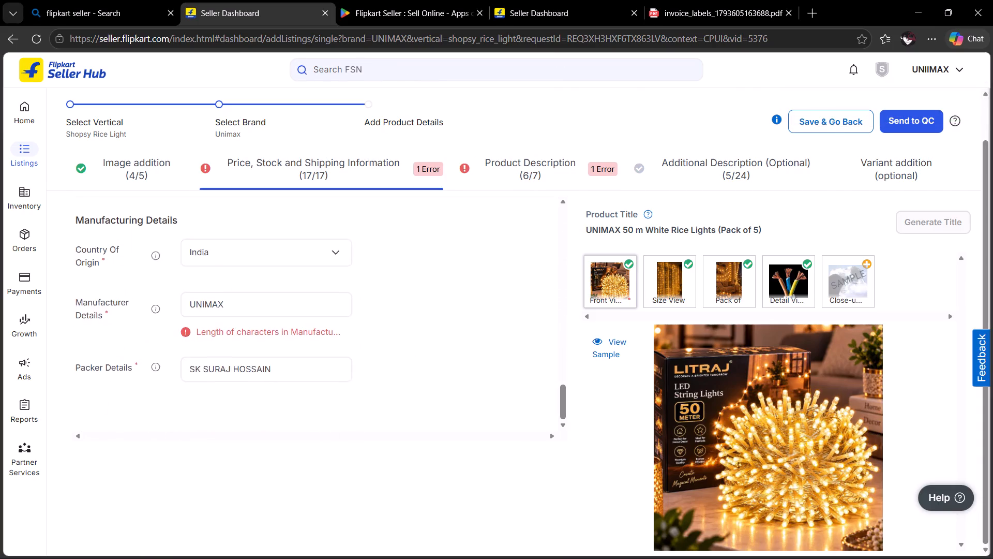
click(312, 332)
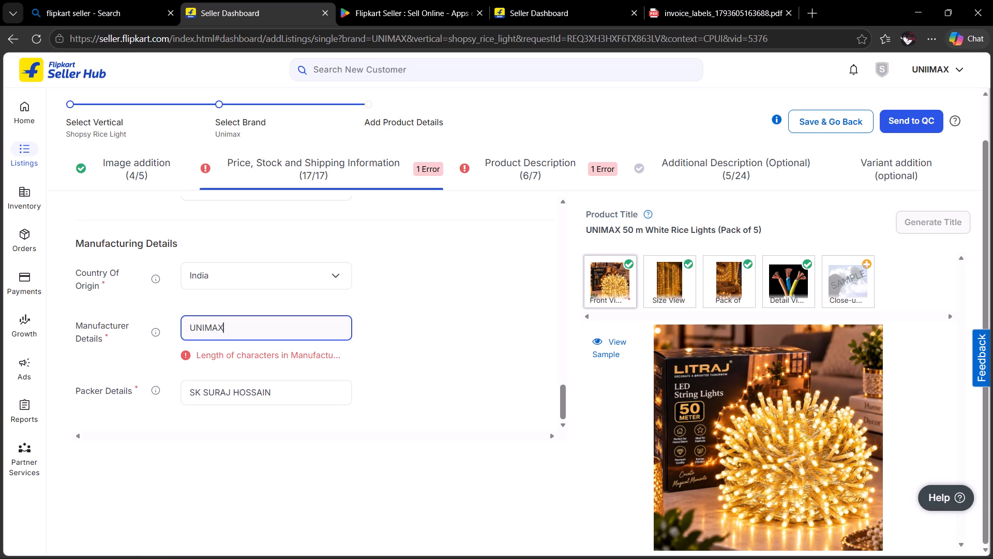
key(BackSpace)
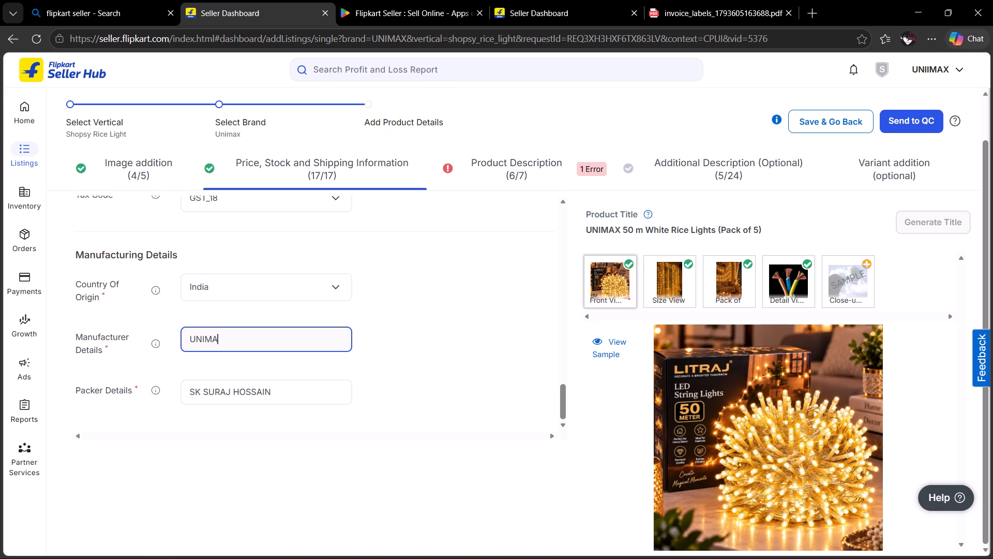
key(BackSpace)
key(BackSpace)
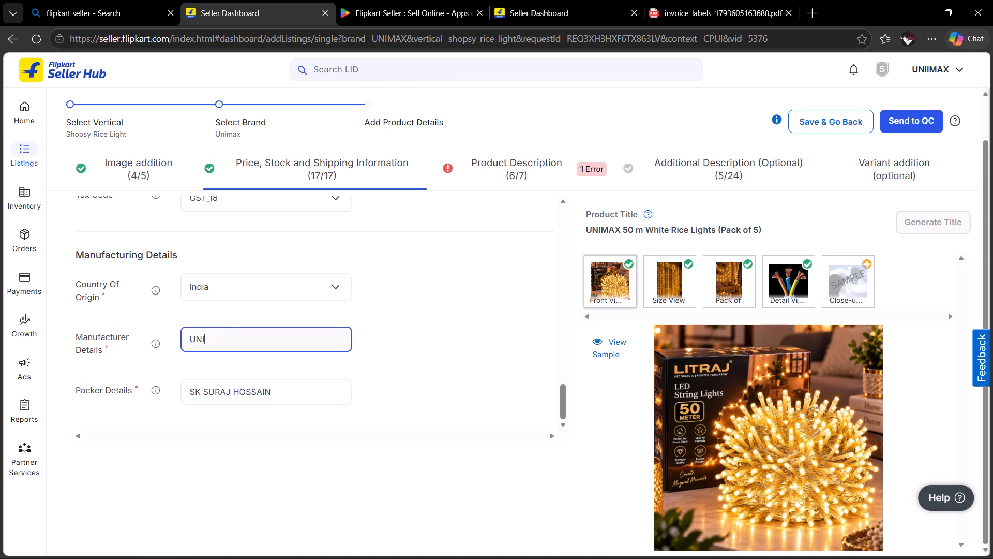
key(BackSpace)
key(BackSpace)
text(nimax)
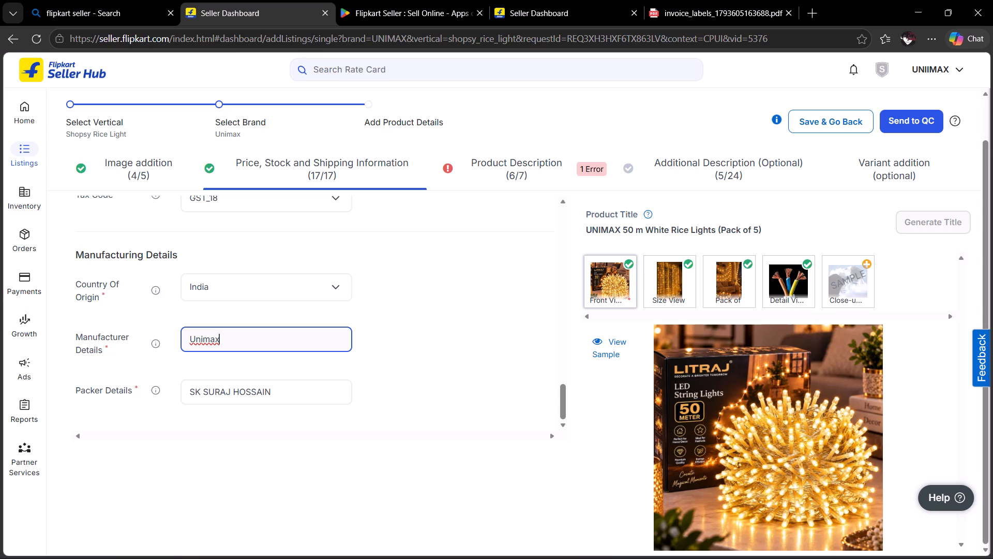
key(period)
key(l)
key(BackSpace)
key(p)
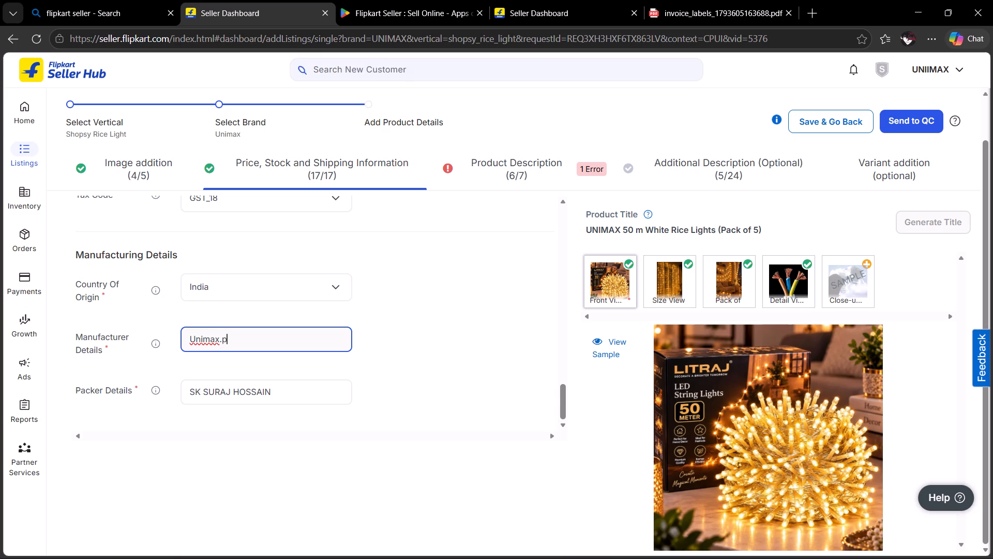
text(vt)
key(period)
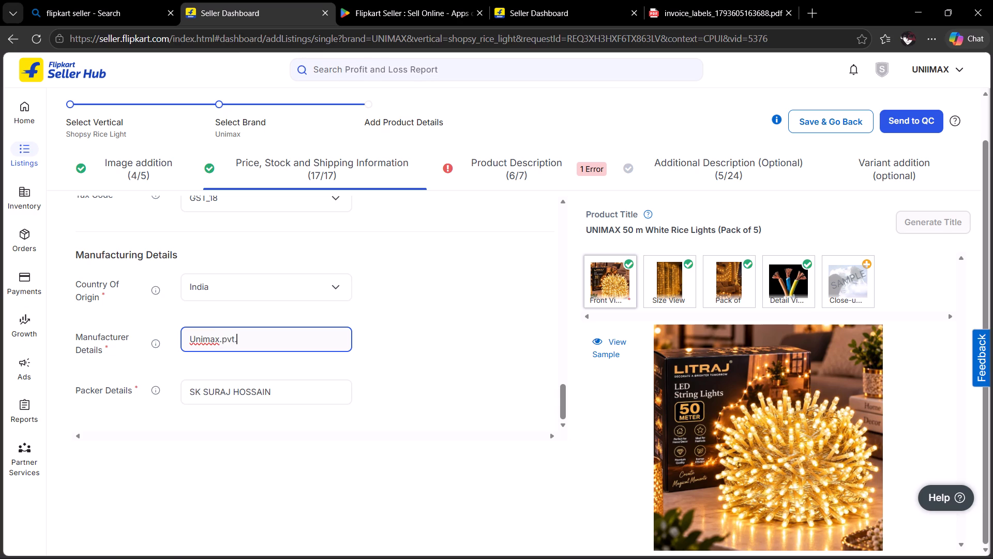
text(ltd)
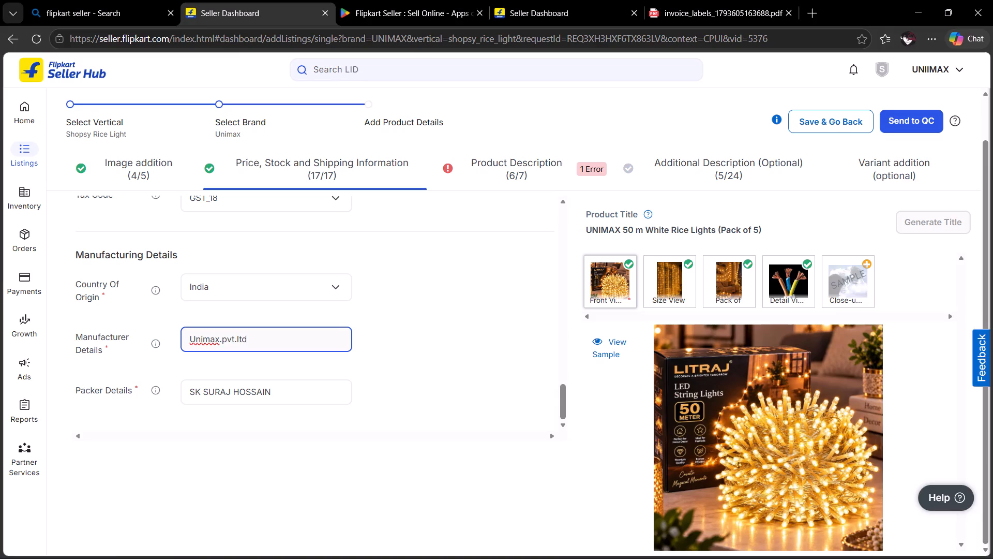
Set the mandatory Multi-functions attribute in the Product Description section to Steady.
click(439, 172)
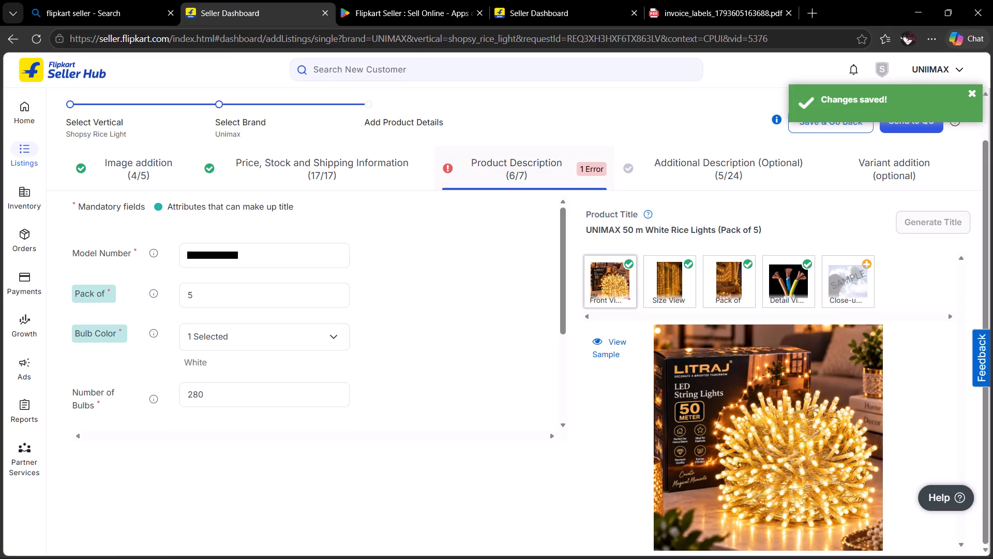
scroll(444, 303, down, 3)
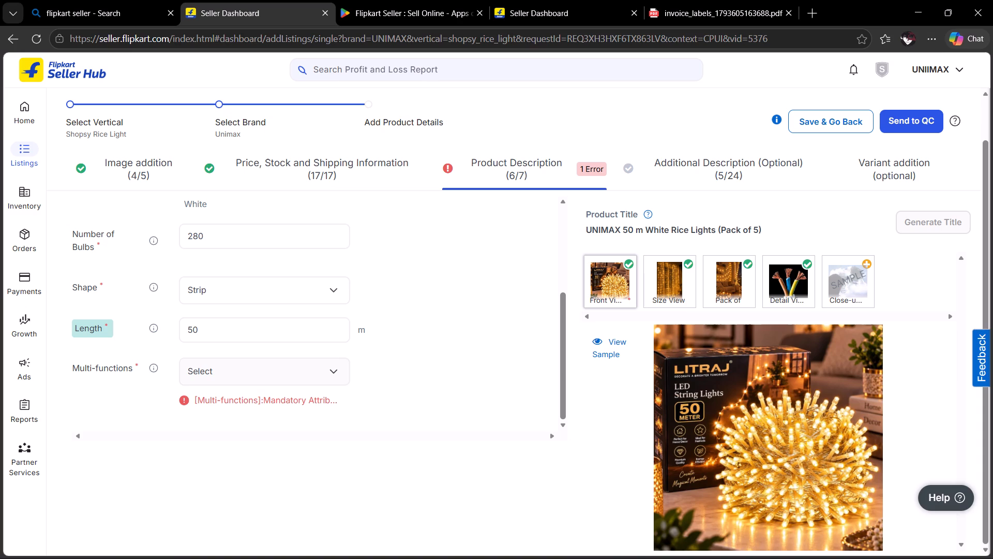
click(324, 383)
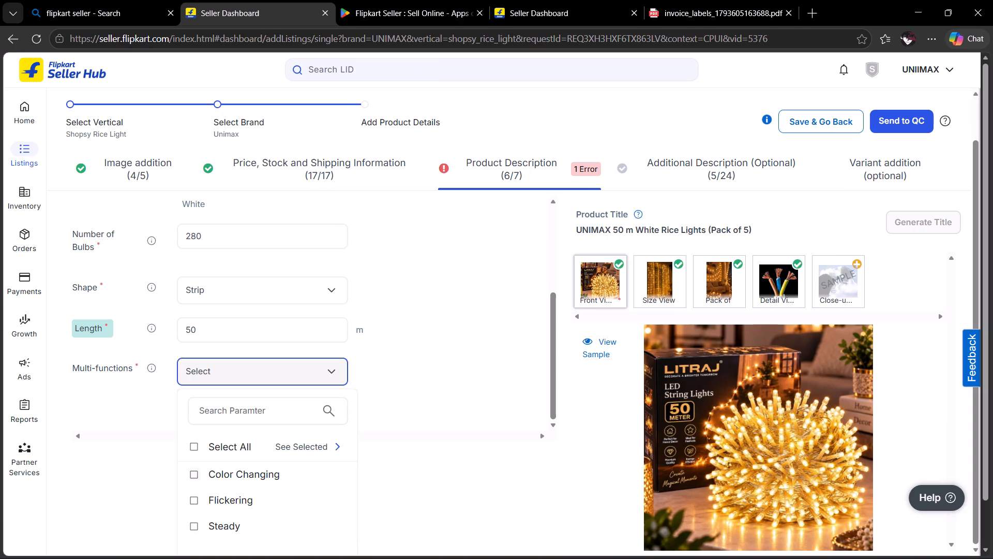
drag(201, 519, 197, 527)
click(197, 527)
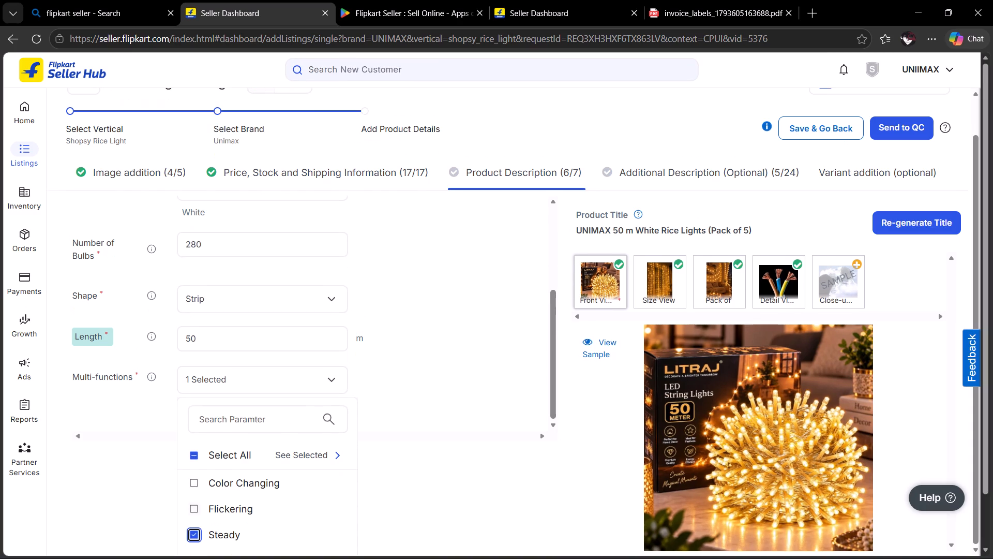
click(448, 451)
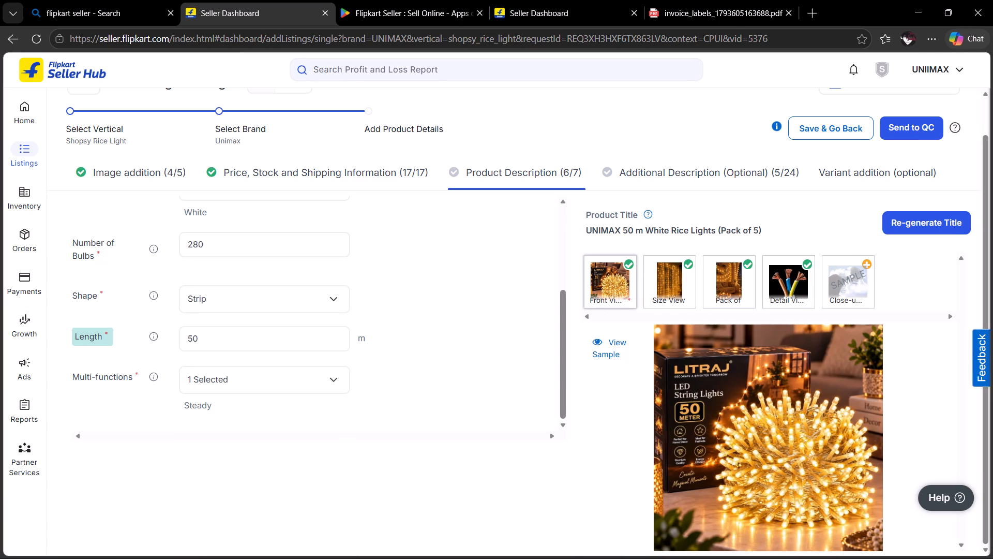
Set Short Circuit Resistant to Yes in the optional Additional Description section.
click(685, 161)
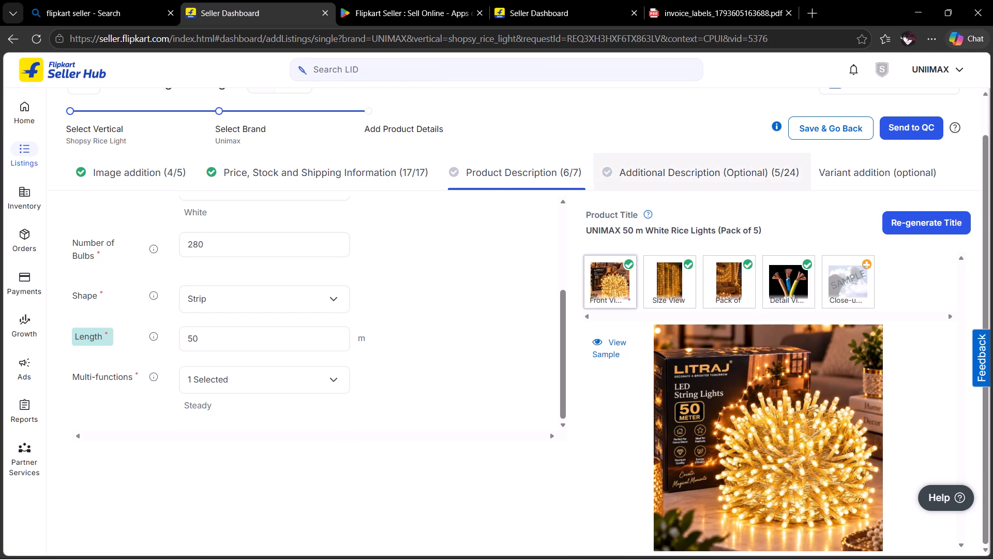
scroll(487, 320, down, 1)
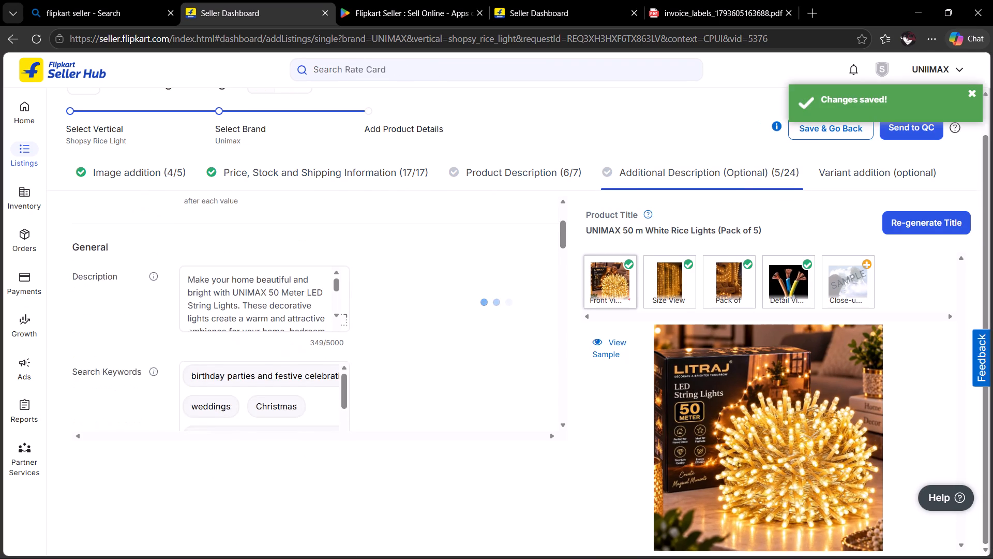
scroll(487, 320, down, 8)
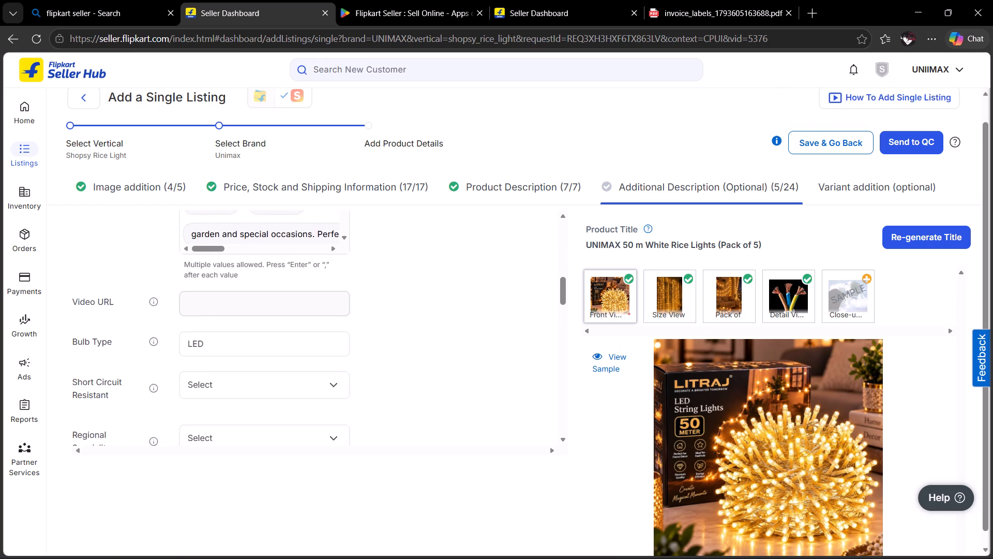
scroll(487, 320, down, 2)
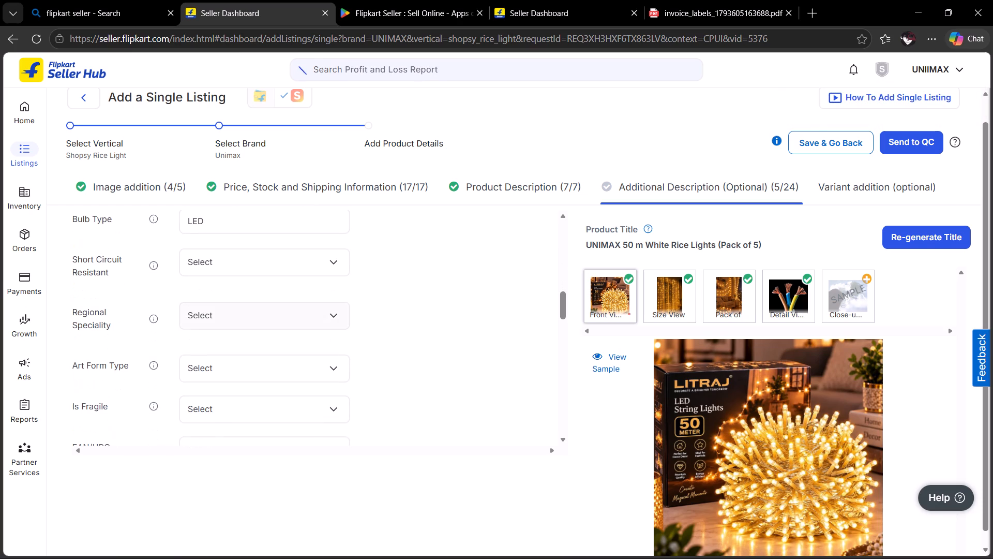
click(336, 268)
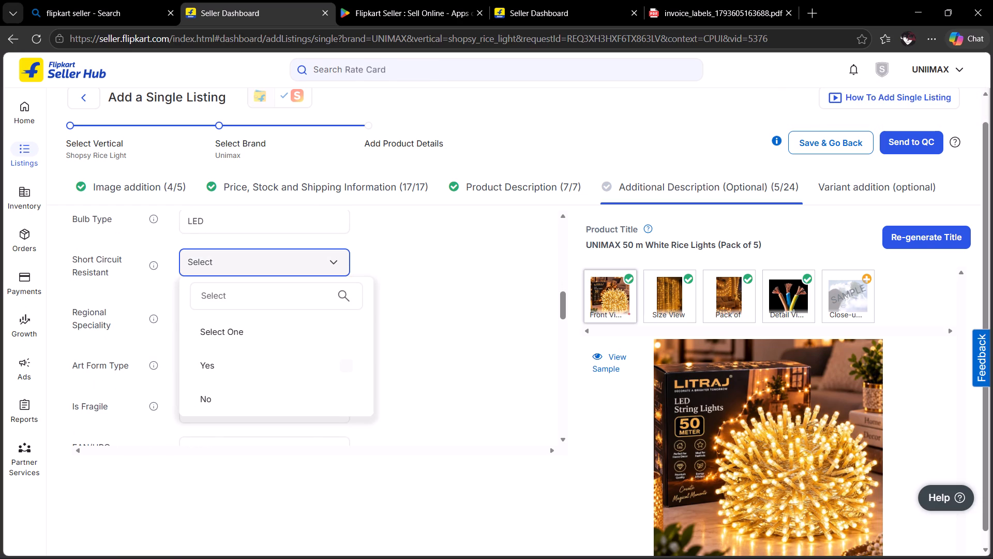
click(220, 359)
click(205, 362)
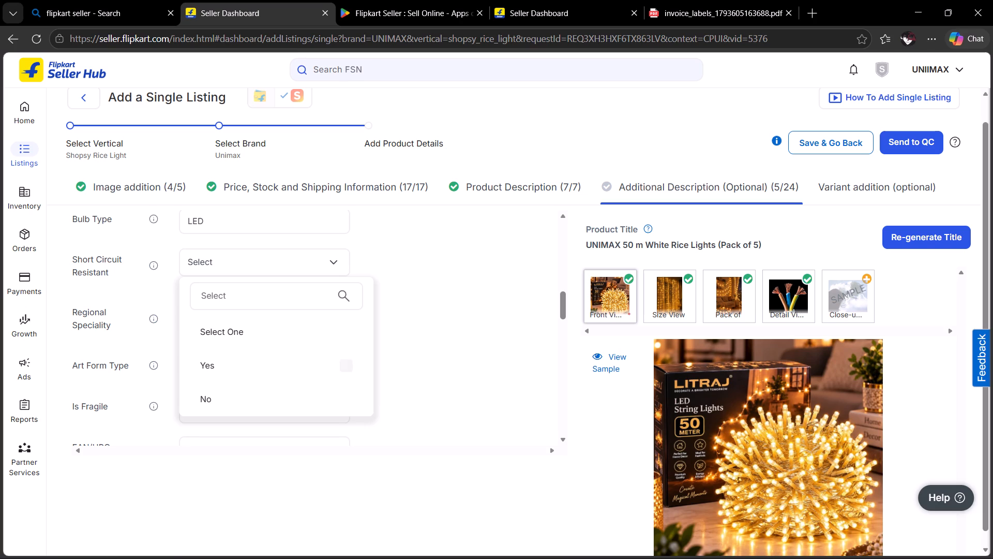
click(205, 362)
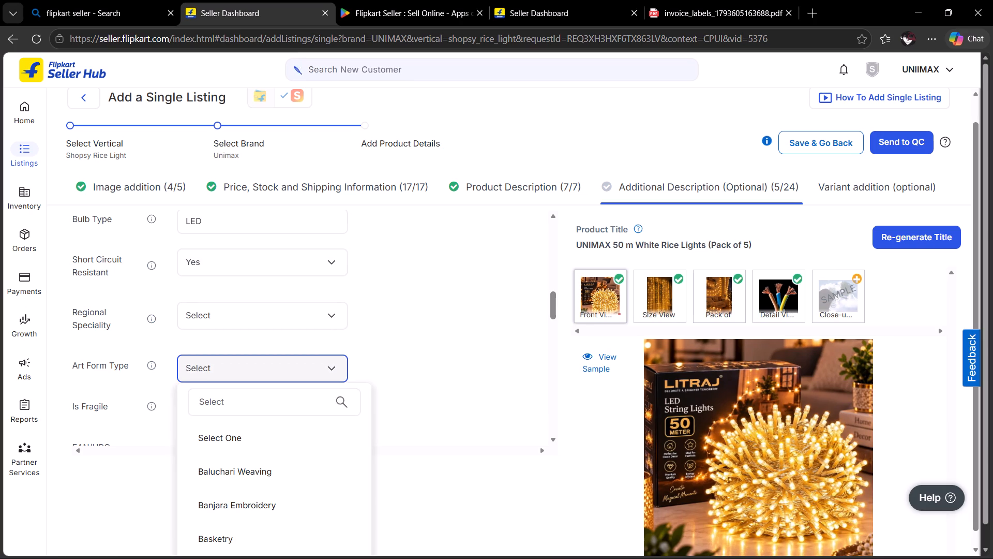
click(205, 362)
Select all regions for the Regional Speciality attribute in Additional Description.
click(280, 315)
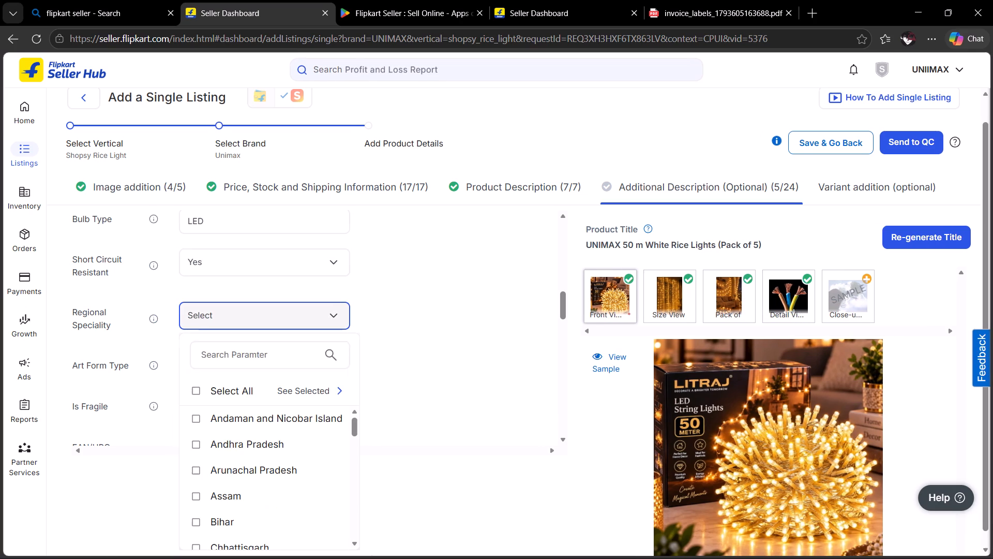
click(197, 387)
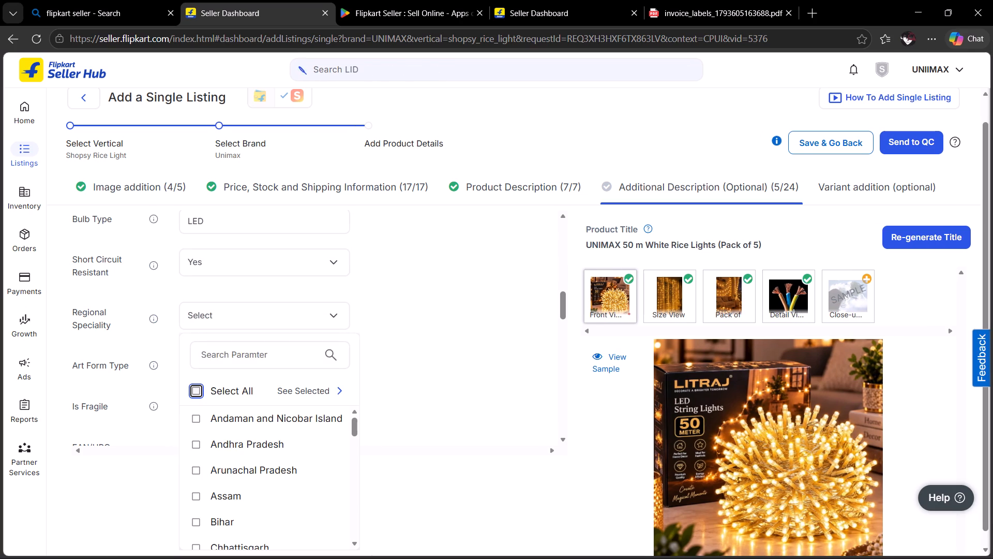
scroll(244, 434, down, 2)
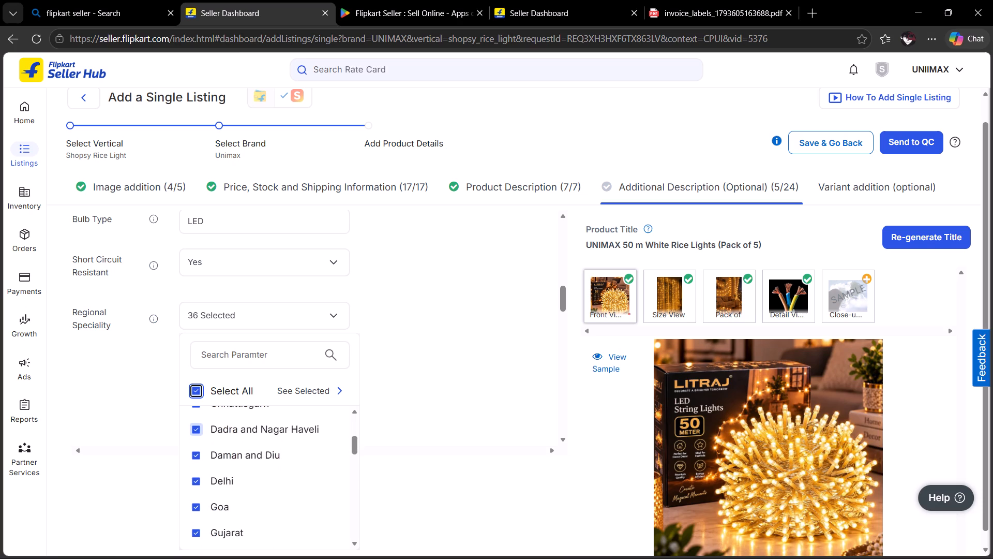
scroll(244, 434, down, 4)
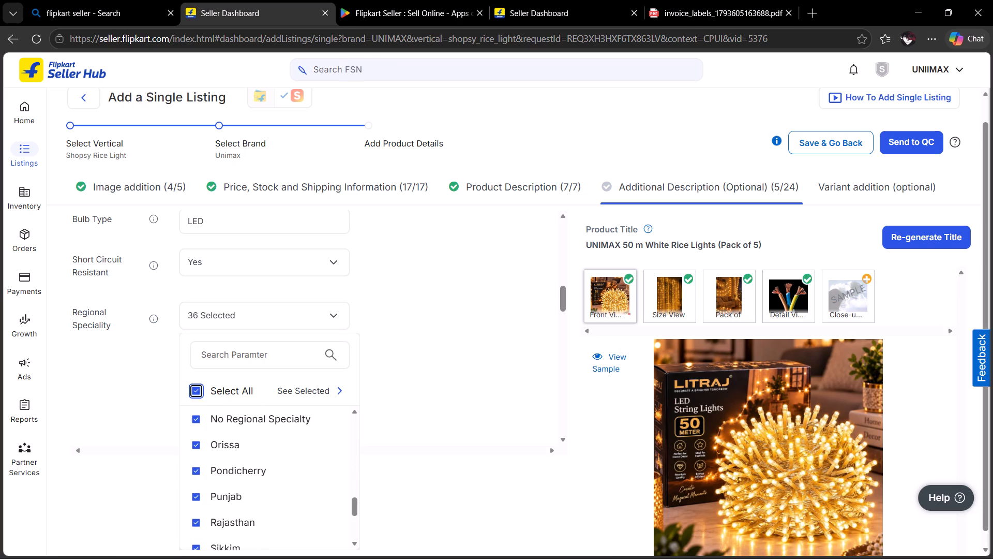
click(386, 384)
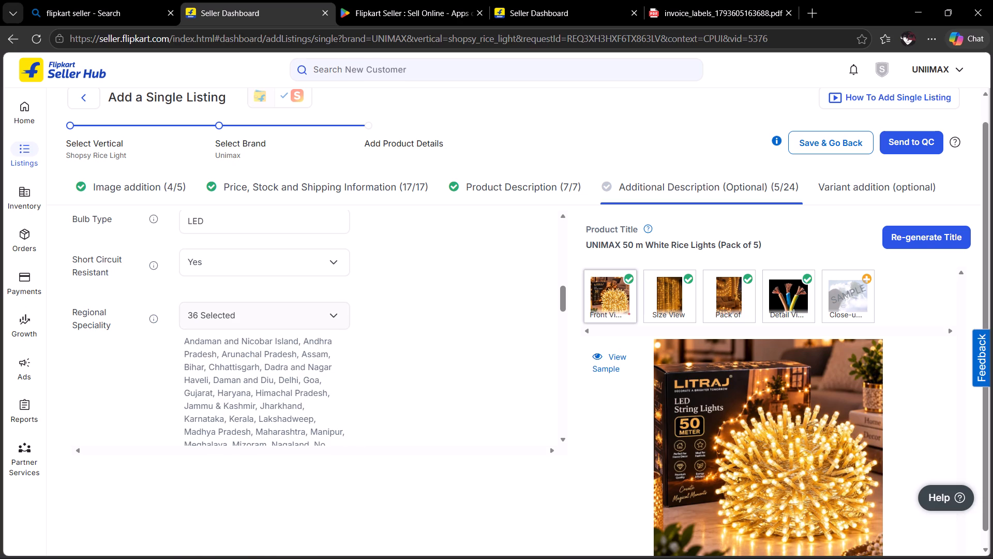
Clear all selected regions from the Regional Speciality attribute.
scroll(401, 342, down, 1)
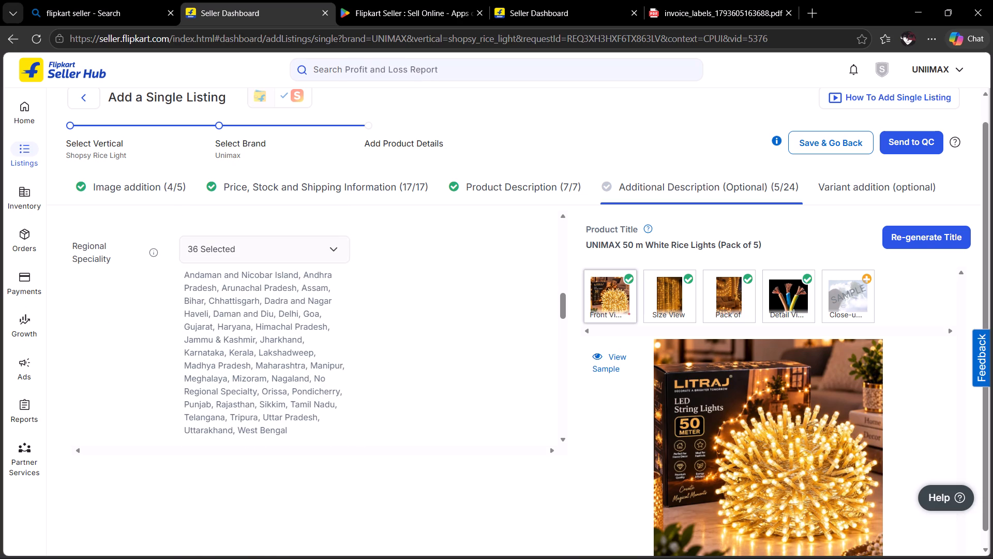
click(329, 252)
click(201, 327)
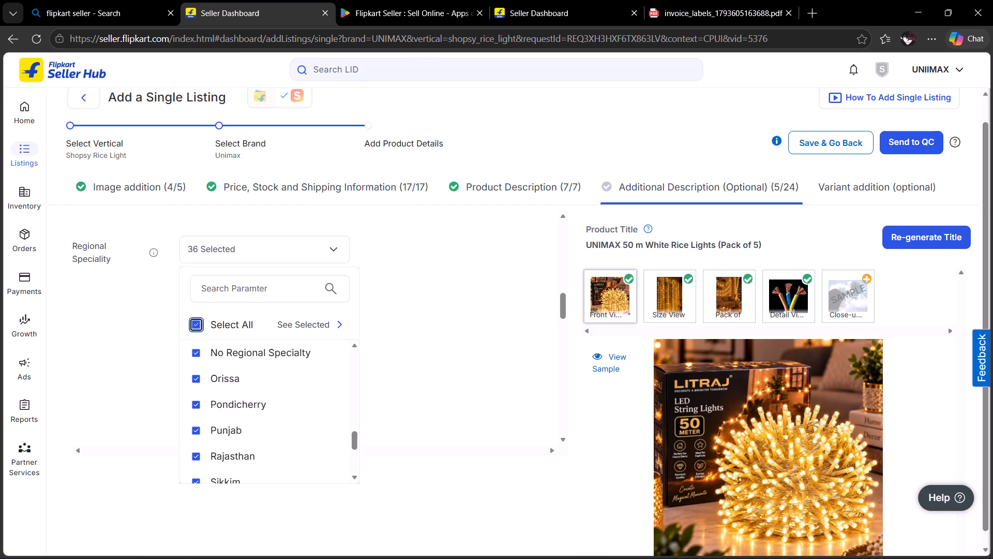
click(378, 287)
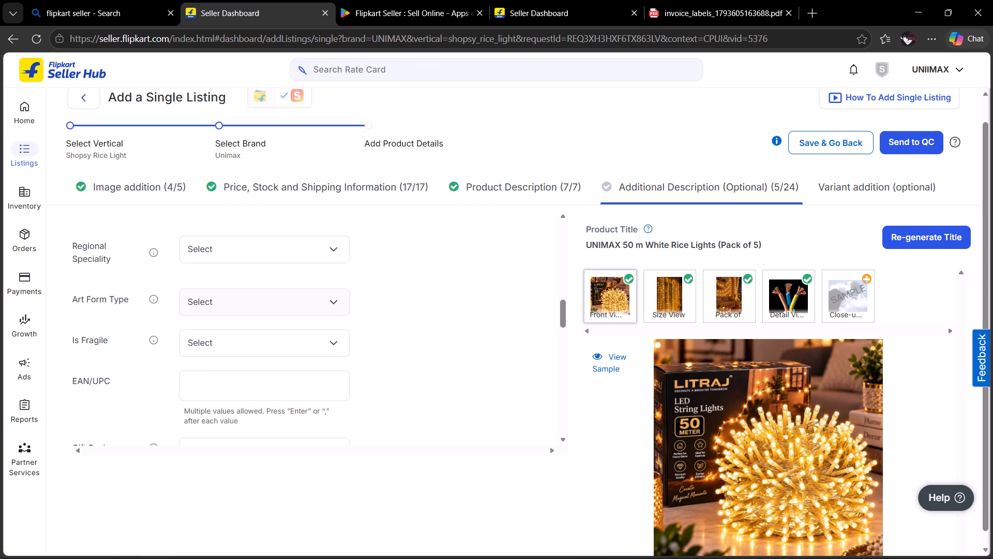
Send the completed Shopsy Rice Light listing for quality check.
scroll(240, 376, down, 3)
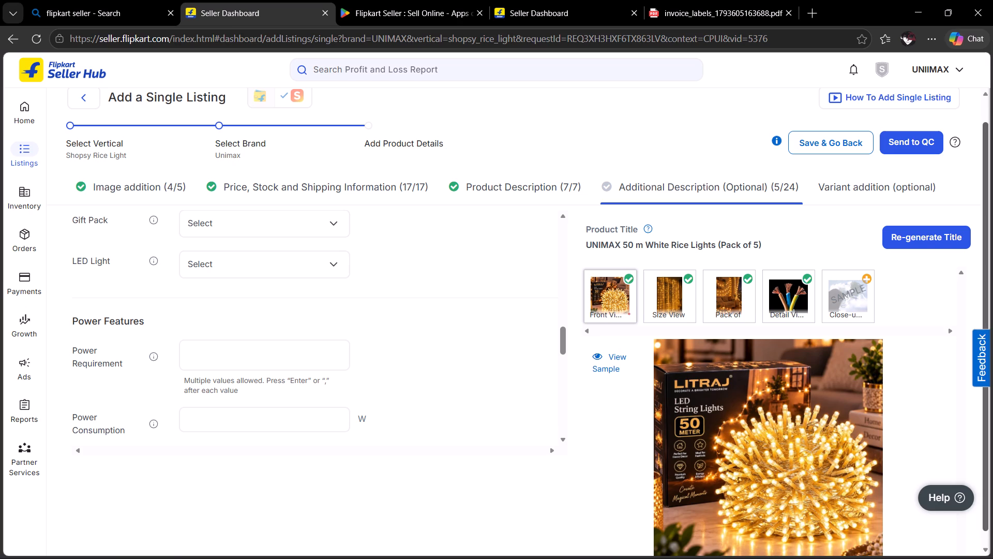
click(895, 149)
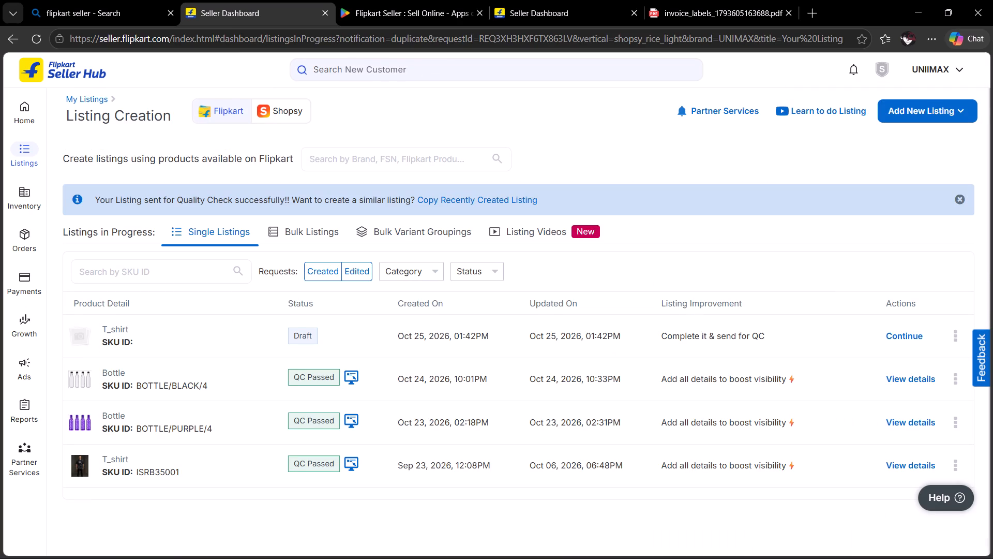
Show the Shopsy listings in progress to check the submitted rice light listing.
click(248, 117)
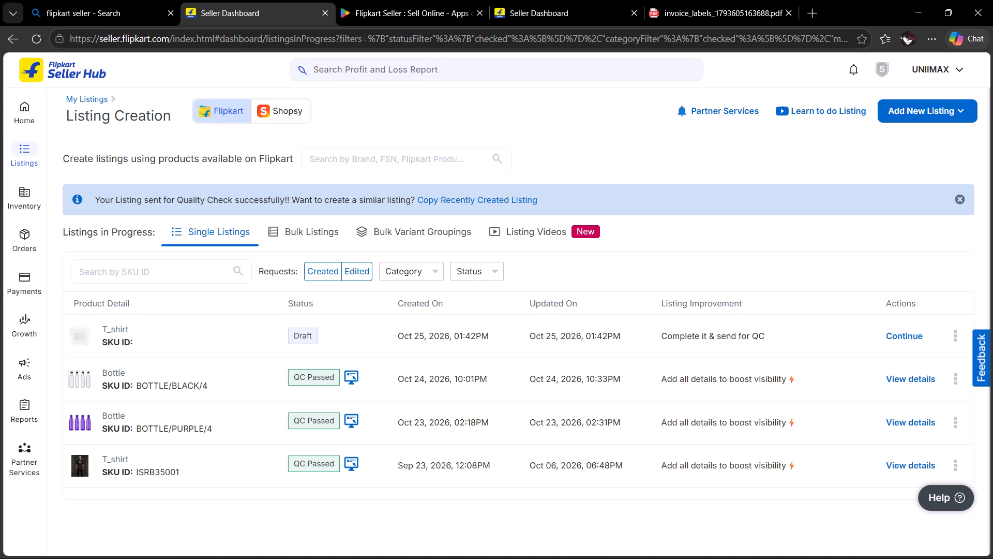
click(259, 117)
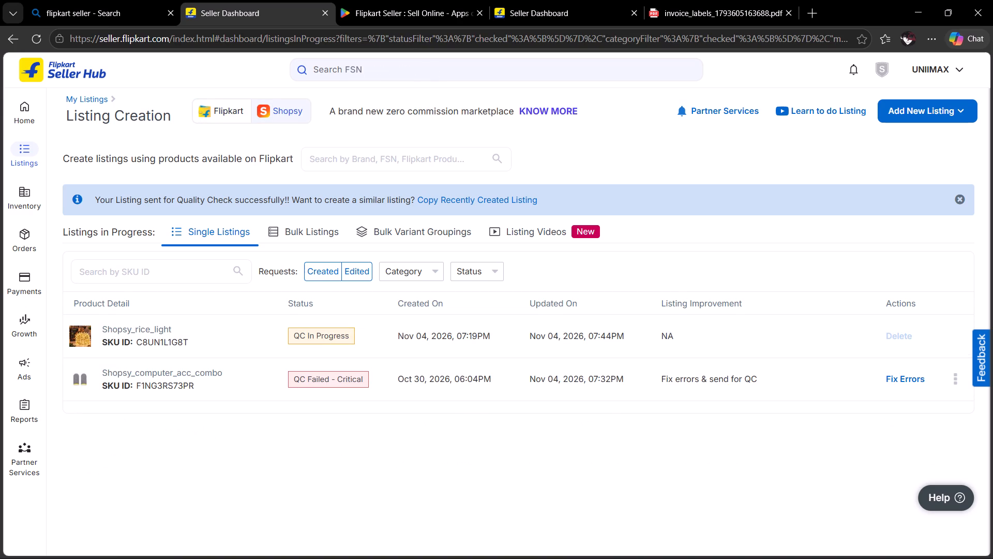
Review the quality check errors on the Shopsy computer accessory combo listing, and return to the listings in progress.
click(892, 388)
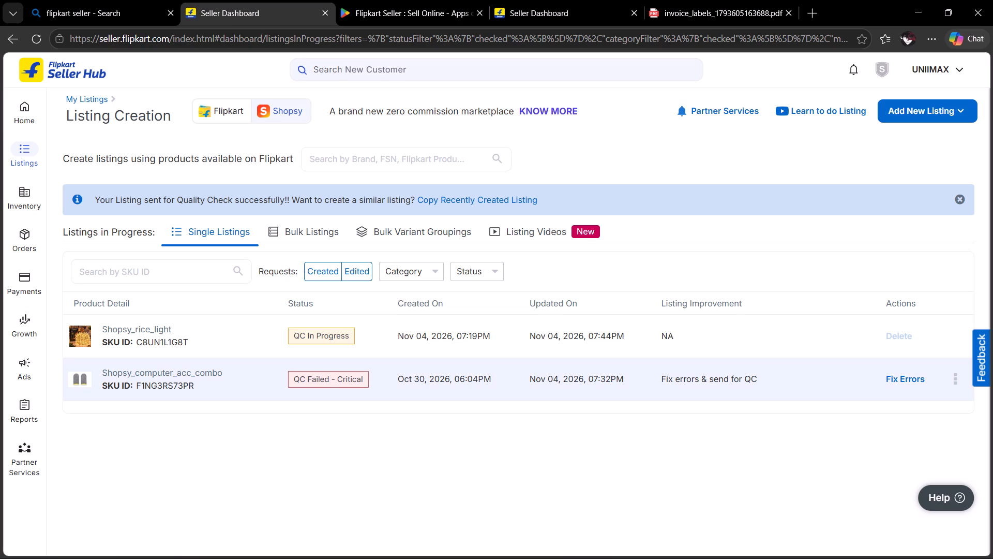
click(897, 379)
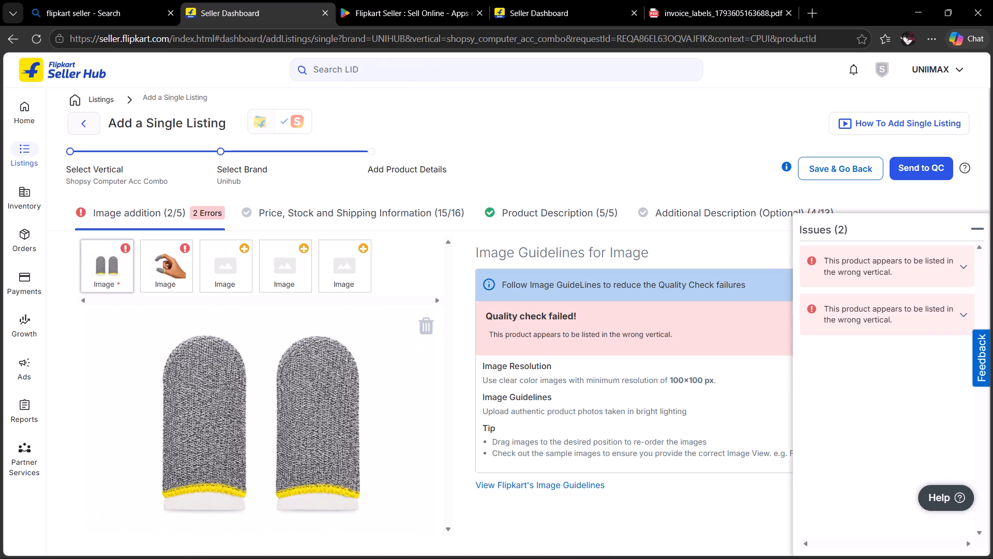
click(983, 231)
click(659, 317)
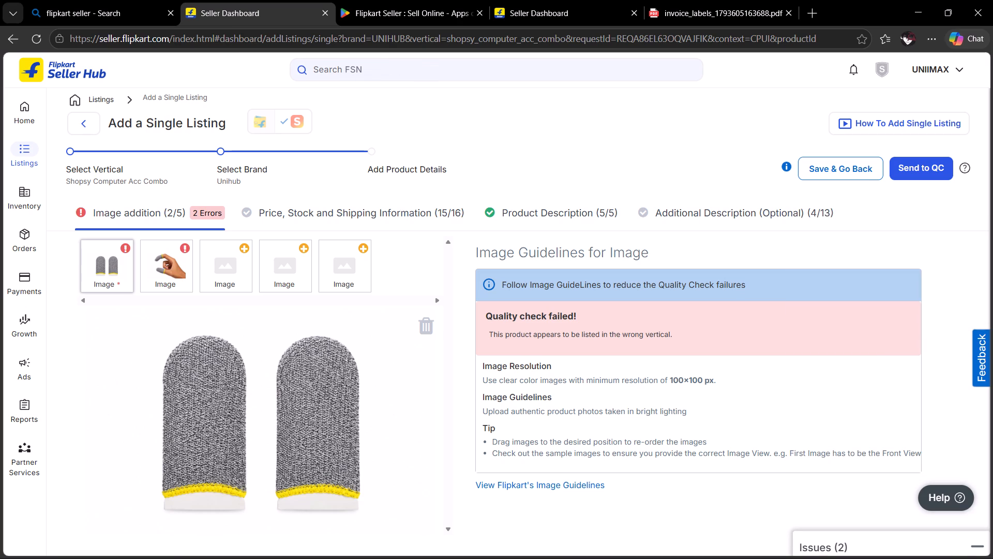
click(221, 220)
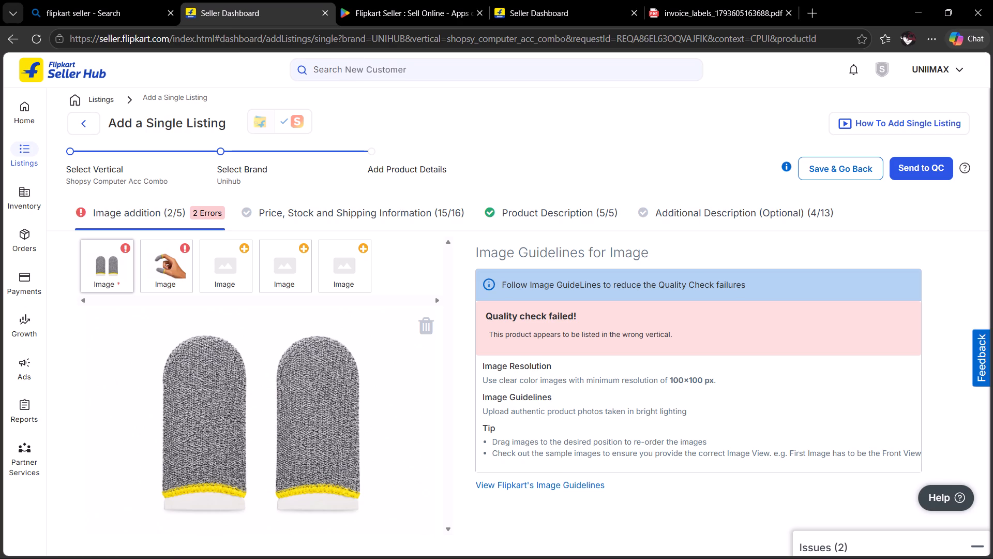
click(67, 121)
drag(67, 121, 76, 121)
click(76, 121)
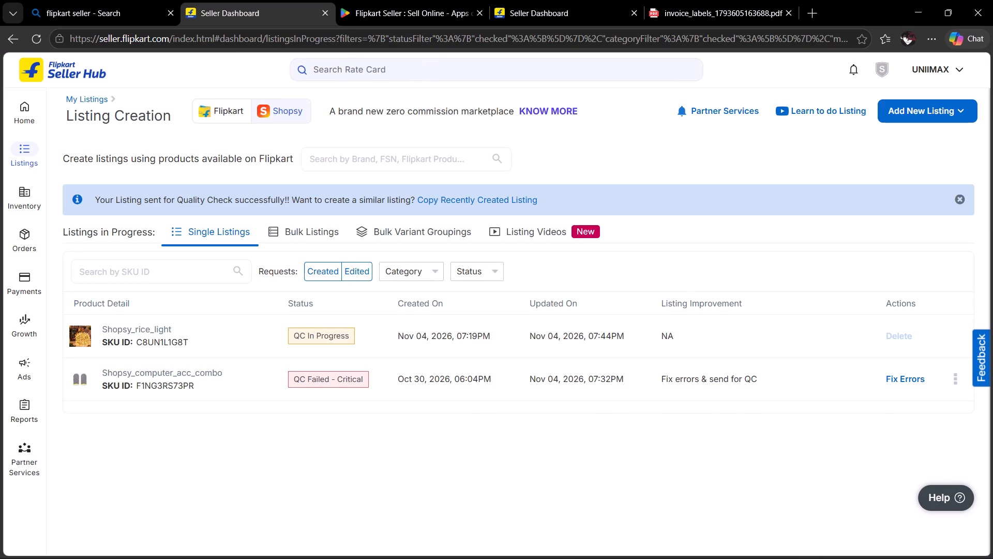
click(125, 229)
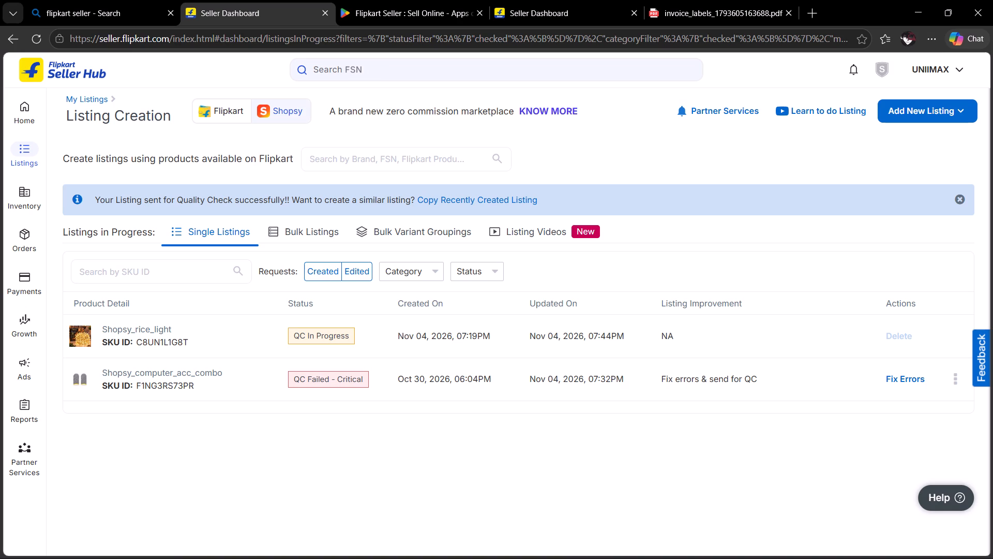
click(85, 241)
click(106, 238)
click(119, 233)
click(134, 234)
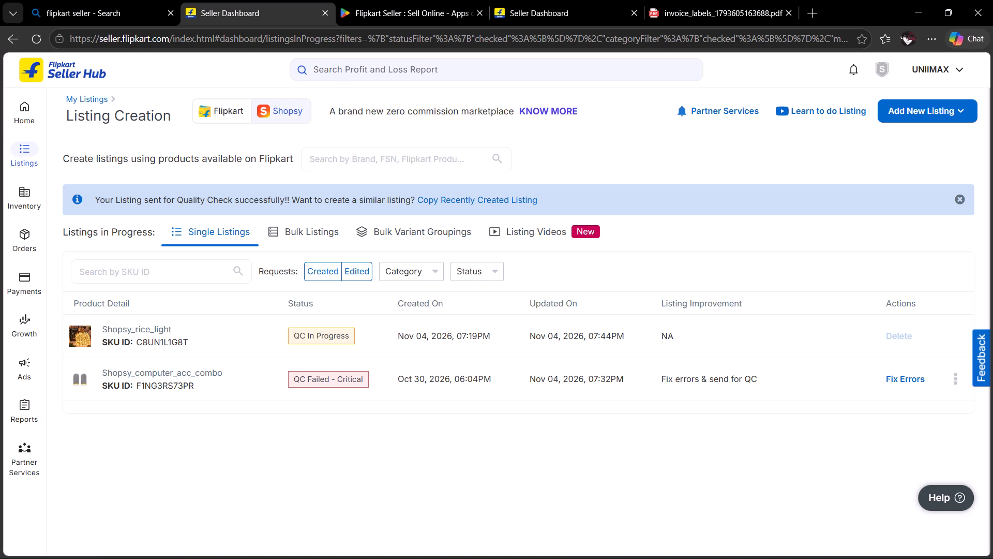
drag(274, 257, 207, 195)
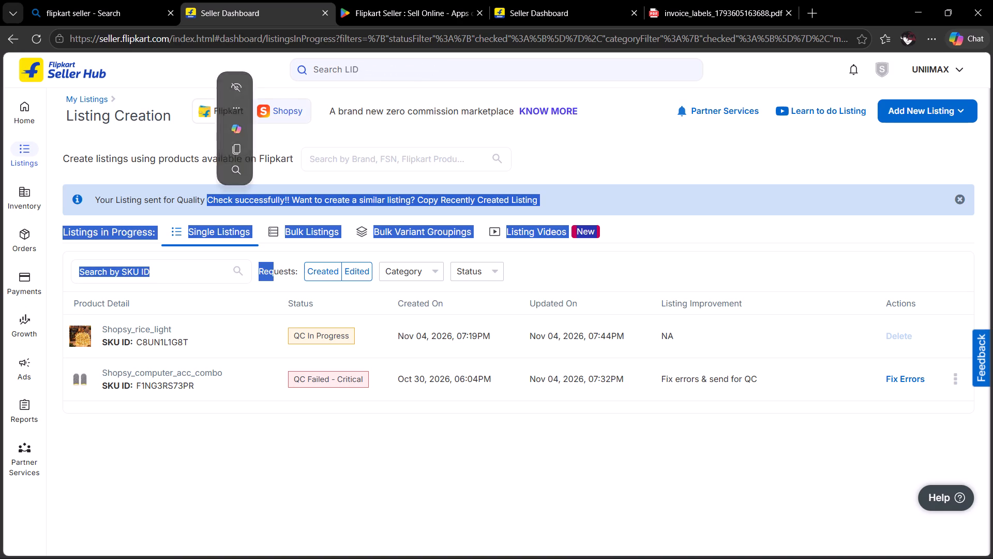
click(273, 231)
Open the All Listings overview and check the active and ready-for-activation listings for Shopsy.
triple_click(13, 204)
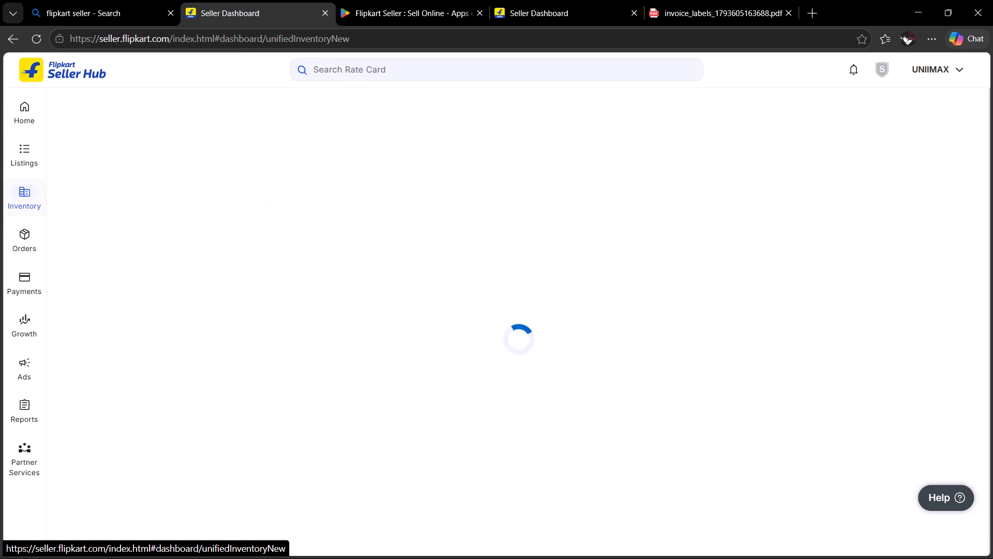
click(13, 204)
triple_click(19, 169)
double_click(19, 169)
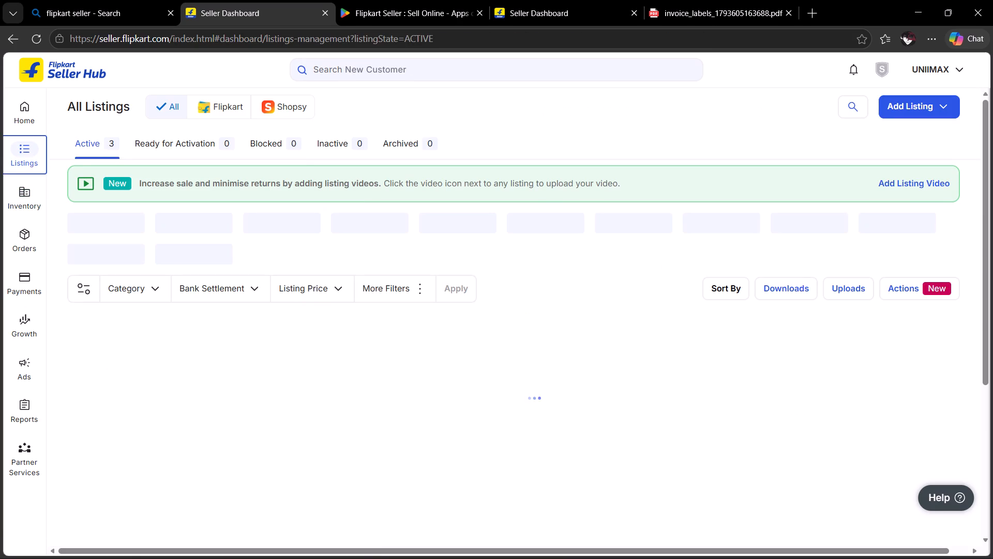
click(265, 117)
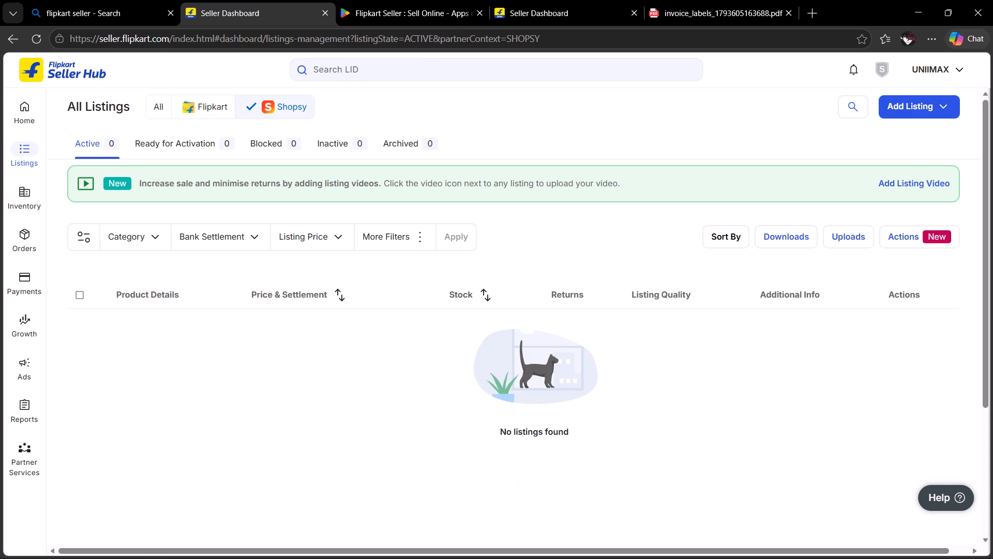
click(197, 130)
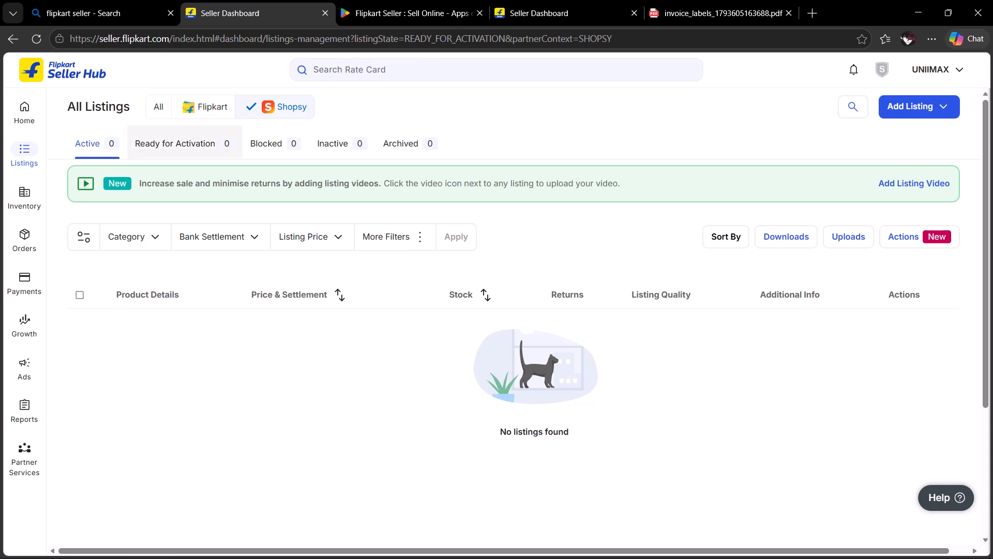
Check the active, ready-for-activation and blocked listings across all marketplaces, refreshing the page along the way.
triple_click(158, 105)
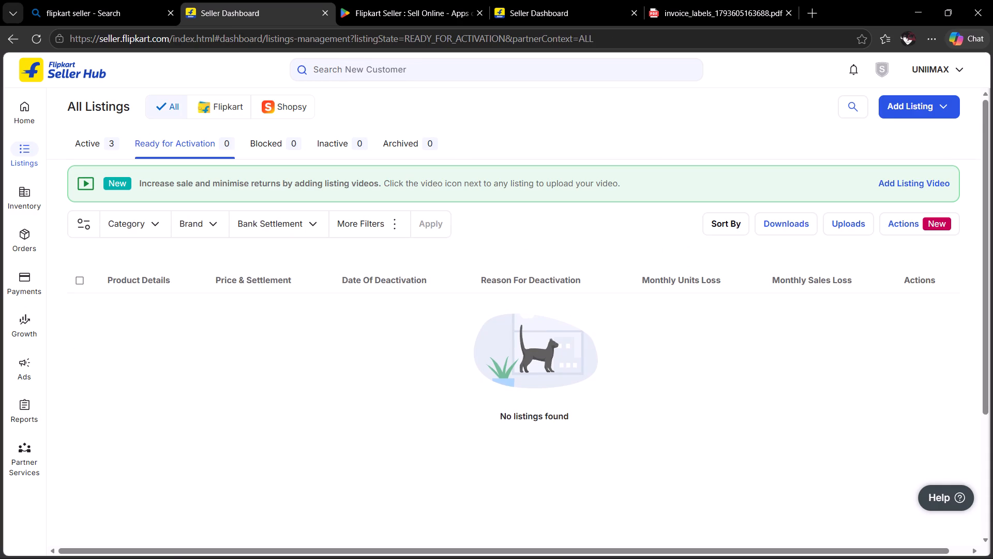
click(101, 146)
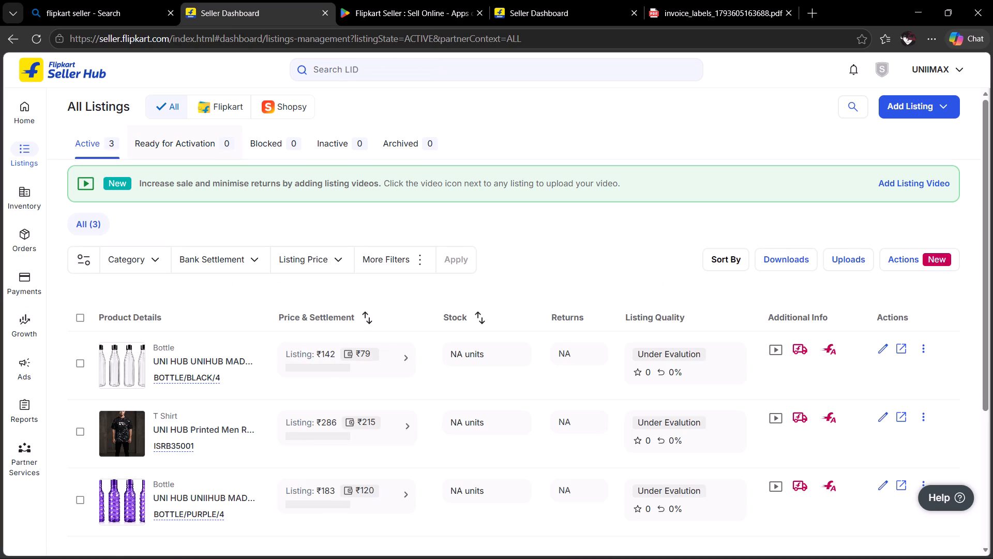
click(133, 144)
scroll(141, 140, right, 1)
click(242, 141)
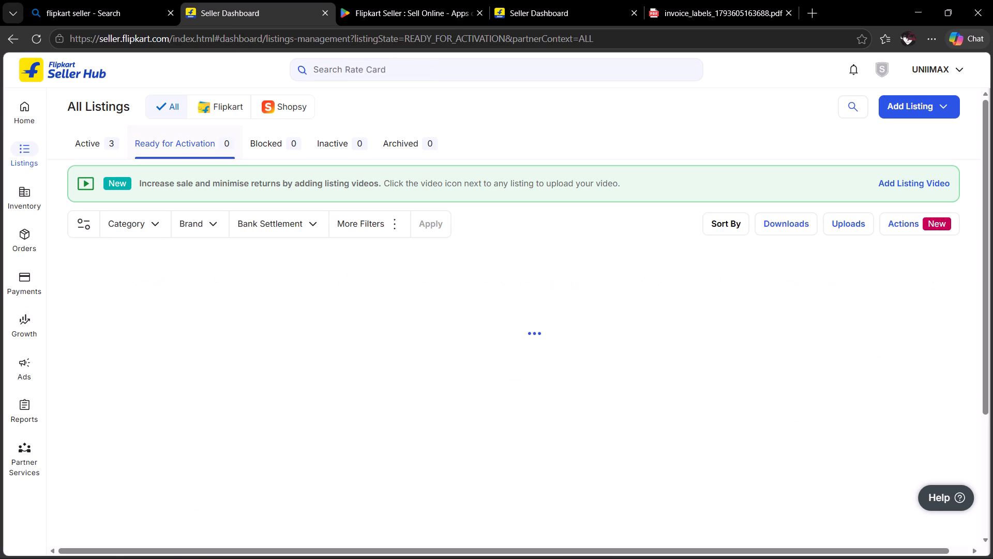
key(ctrl+r)
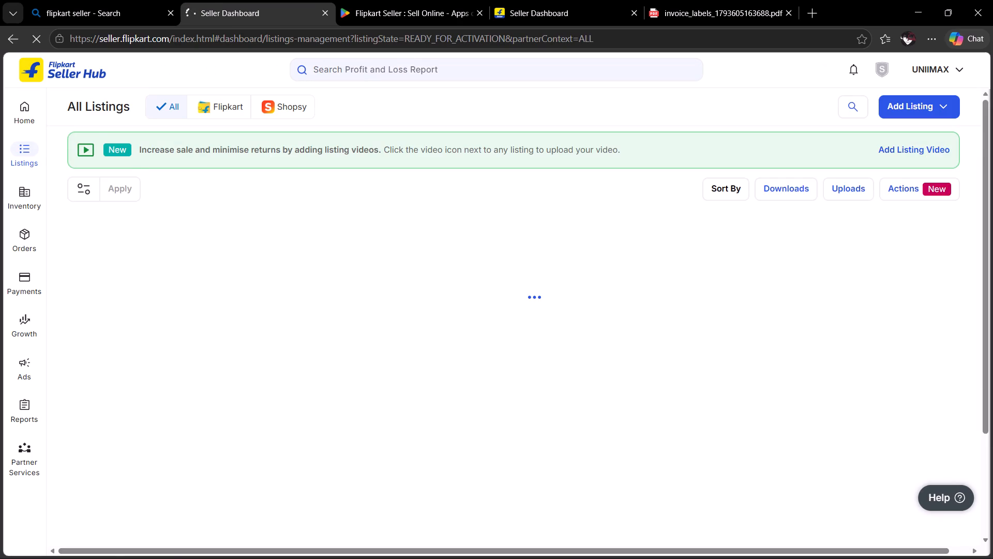
click(250, 141)
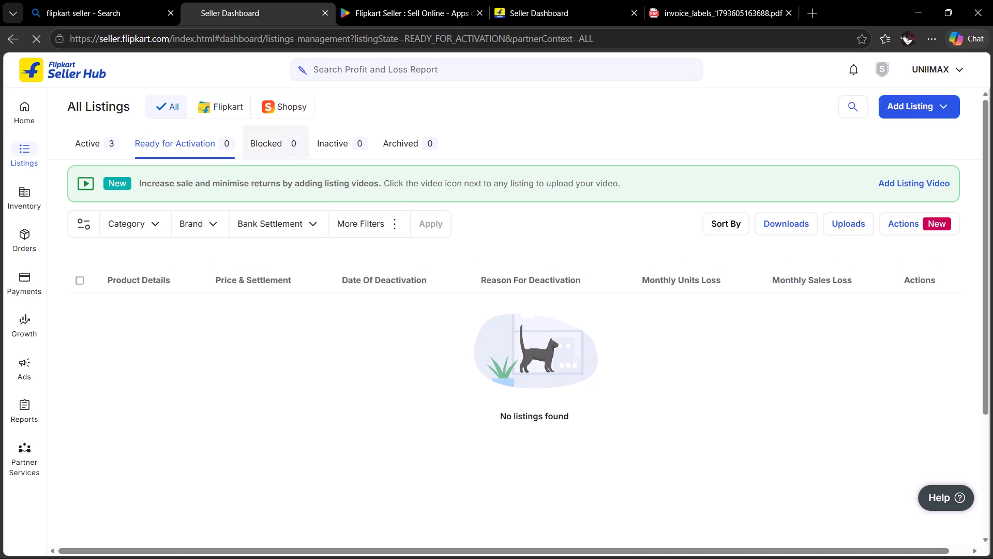
click(250, 141)
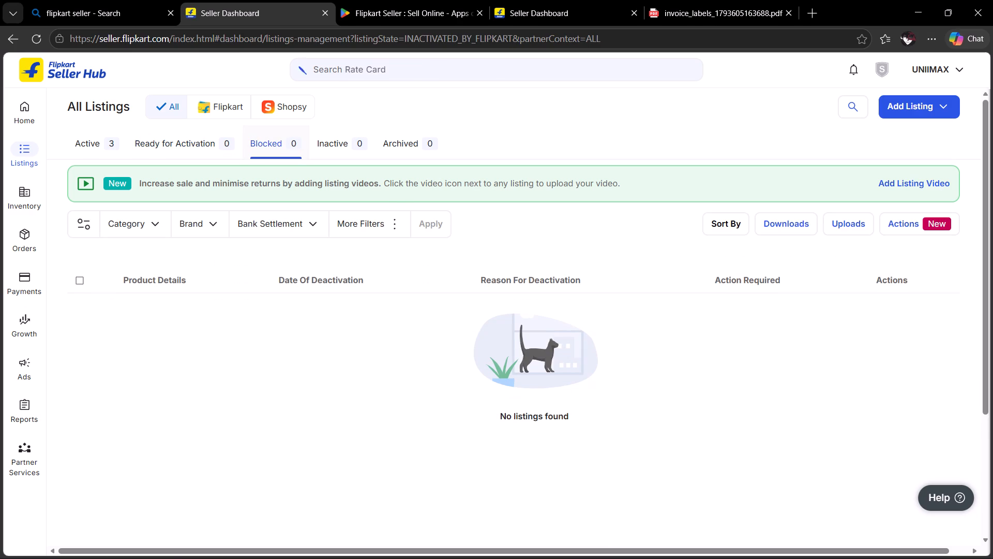
click(301, 140)
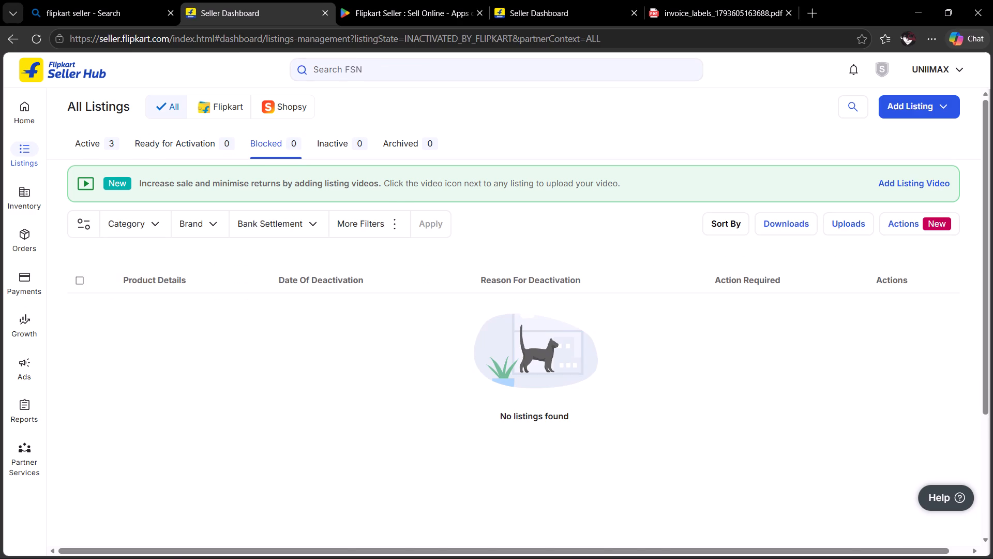
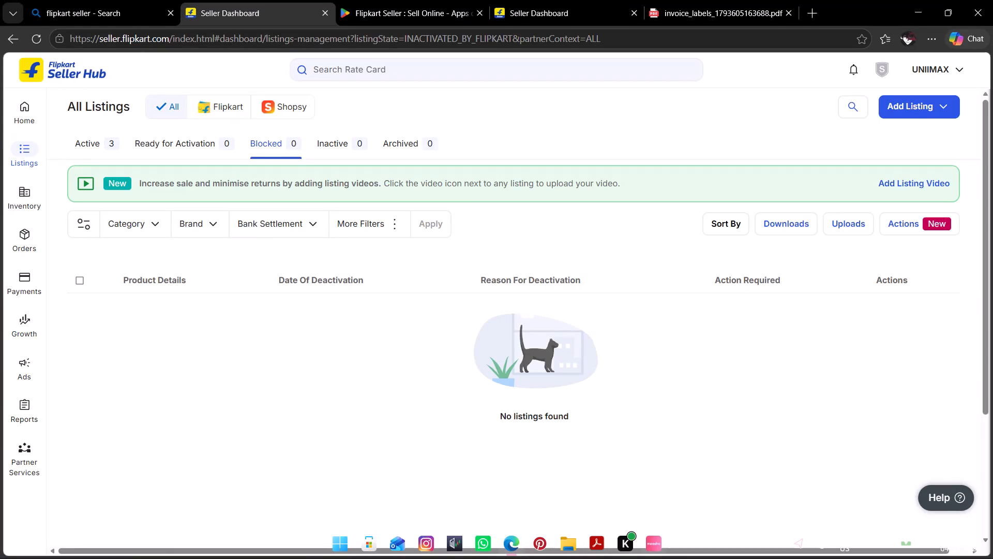
Switch to the Meesho Supplier Panel, dismiss the label generation notice, and check the home overview.
click(661, 553)
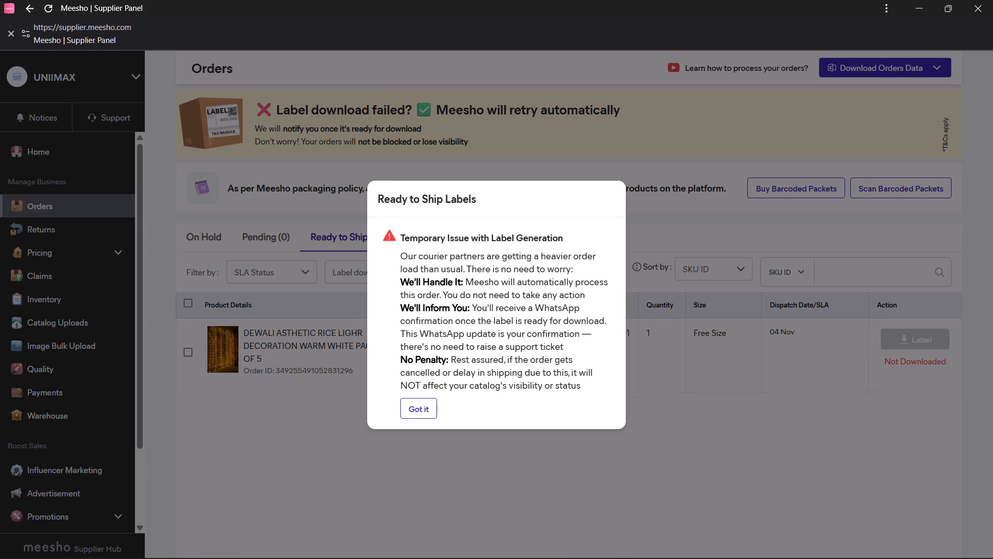
click(423, 404)
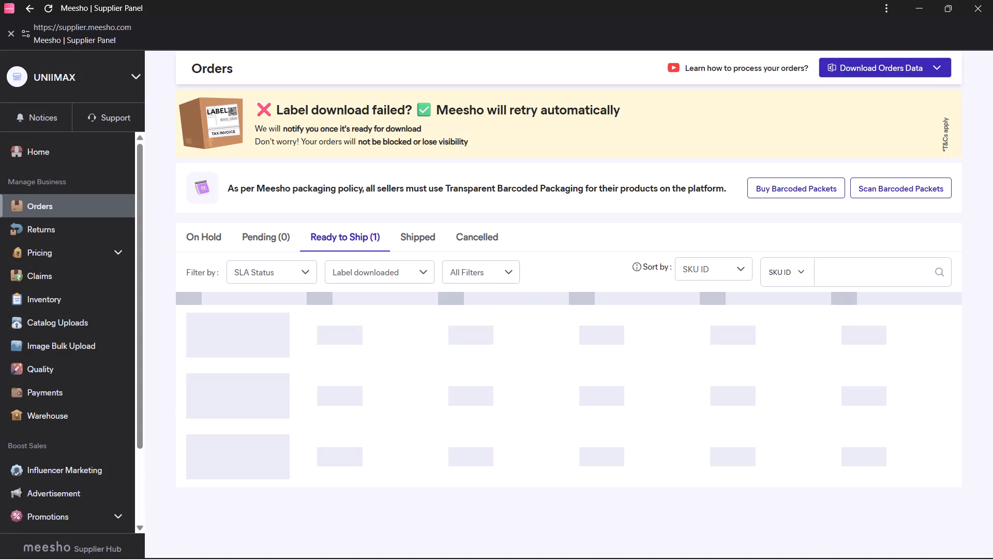
click(72, 155)
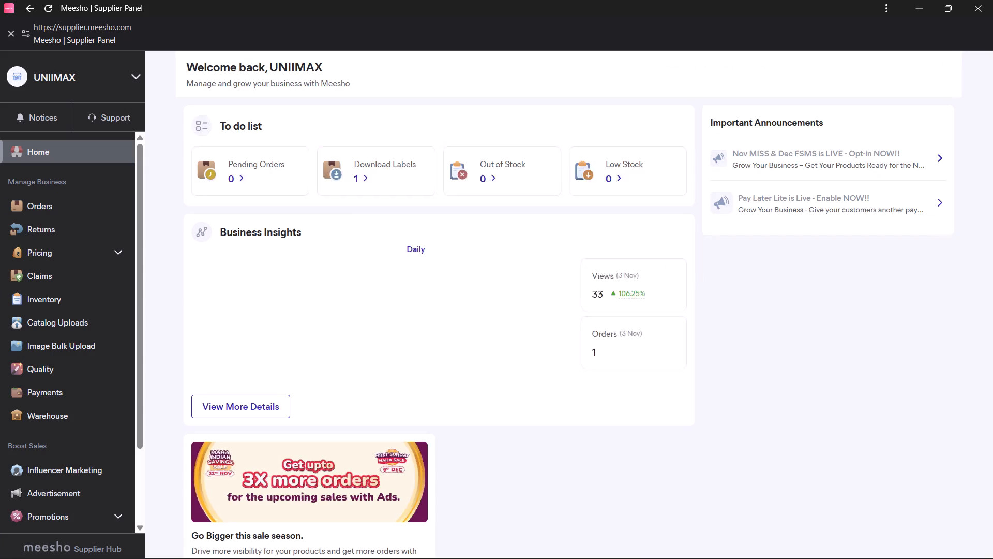
click(642, 186)
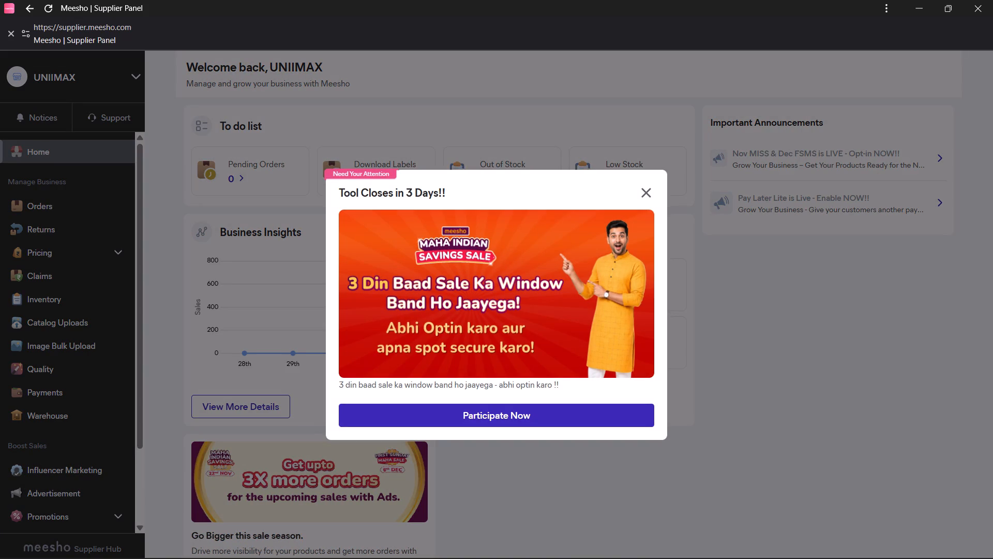
Start a new single catalog from Catalog Uploads in the Meesho Supplier Panel.
click(23, 299)
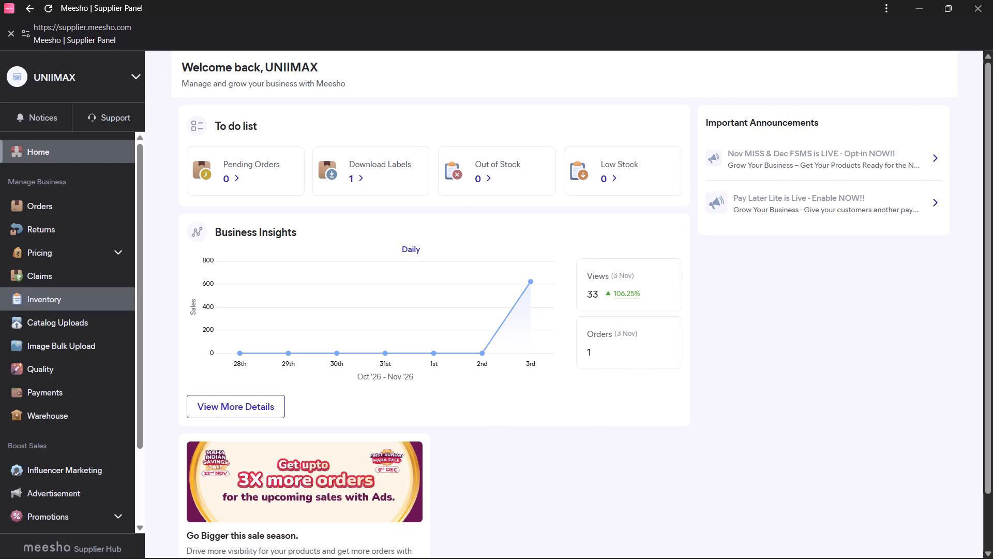
click(38, 318)
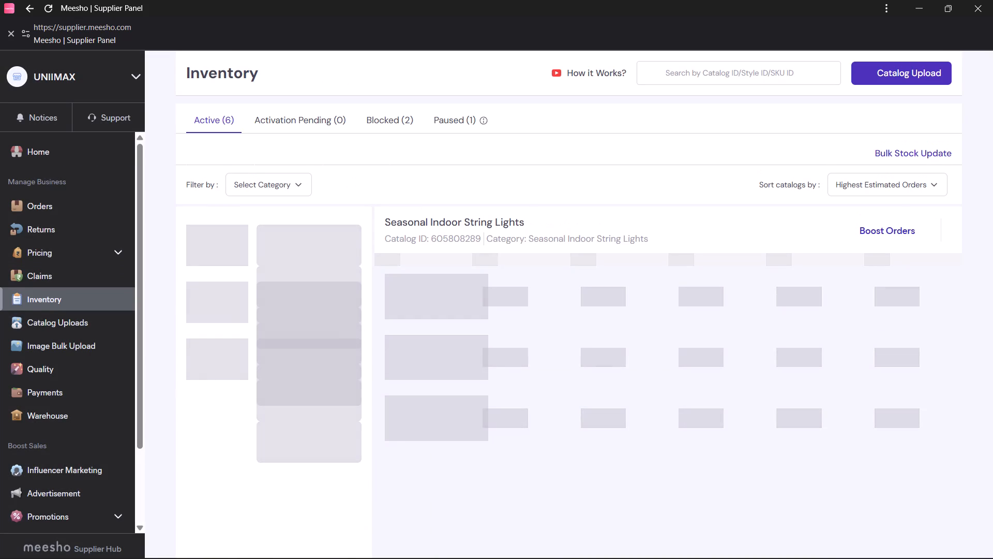
click(38, 318)
click(343, 214)
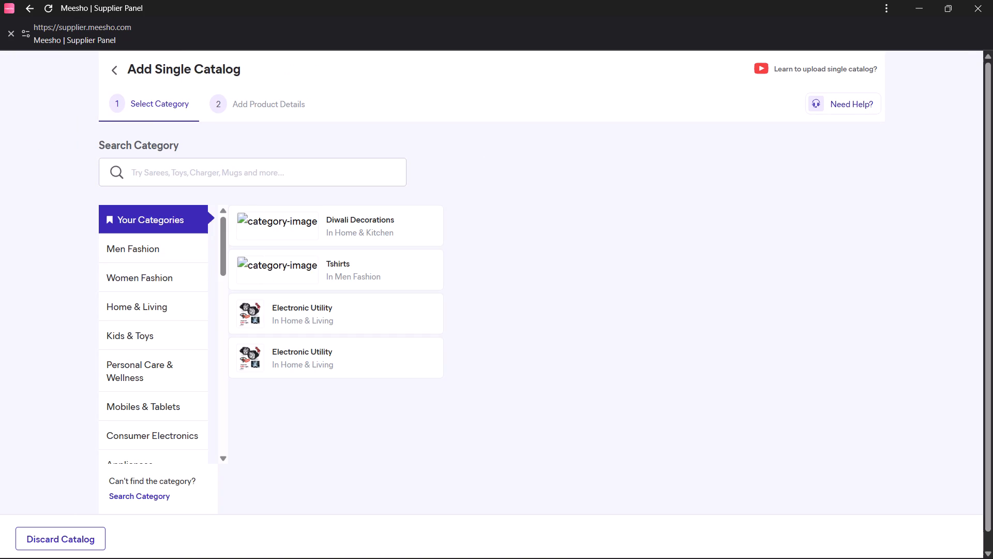
Search the catalog categories for water bottles and choose Water Bottles in Home & Kitchen.
click(213, 176)
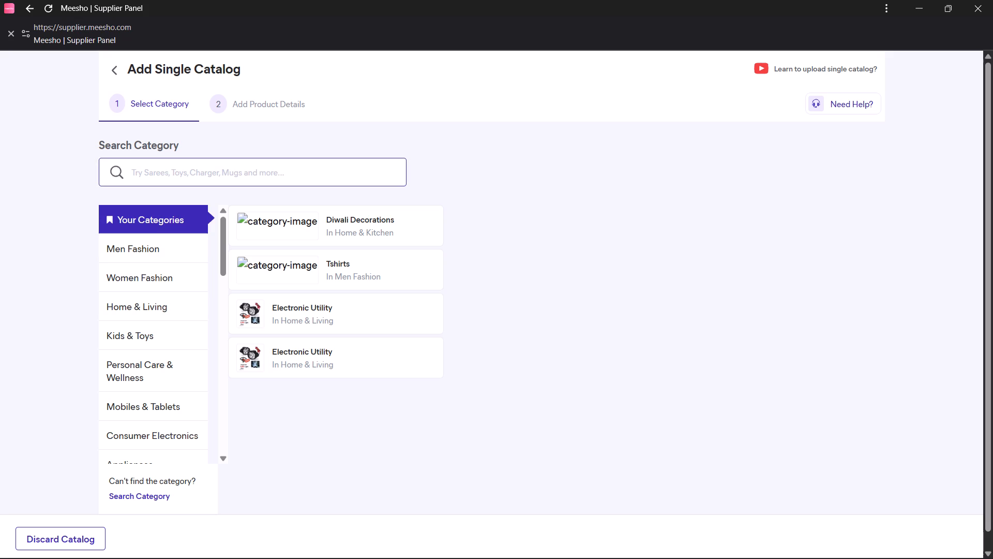
text(war)
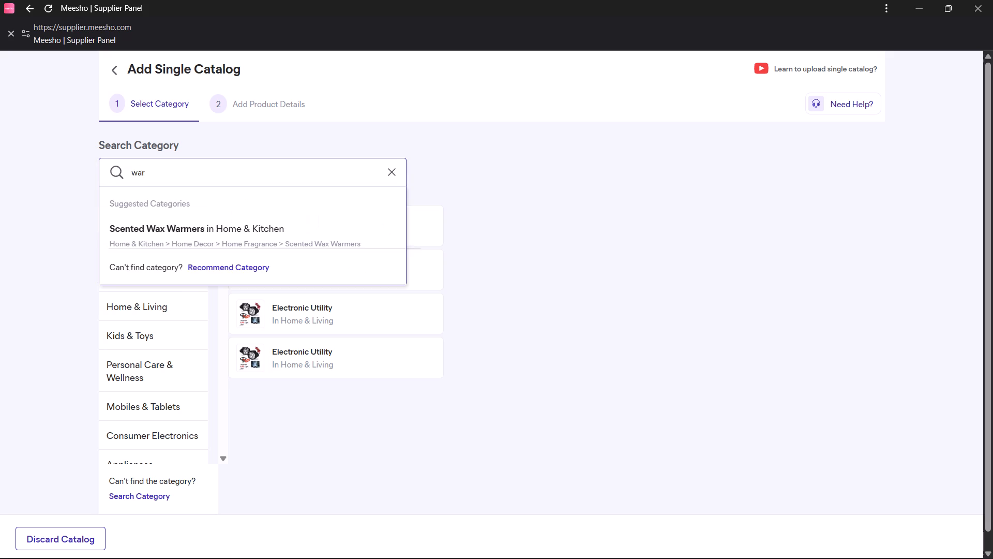
key(BackSpace)
text(ter)
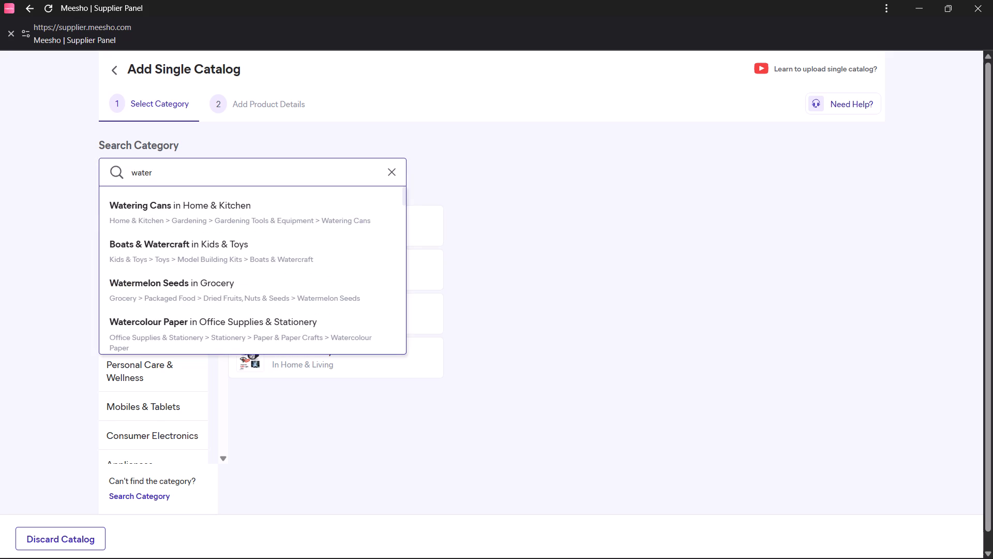
key(space)
text(bo)
text(tte)
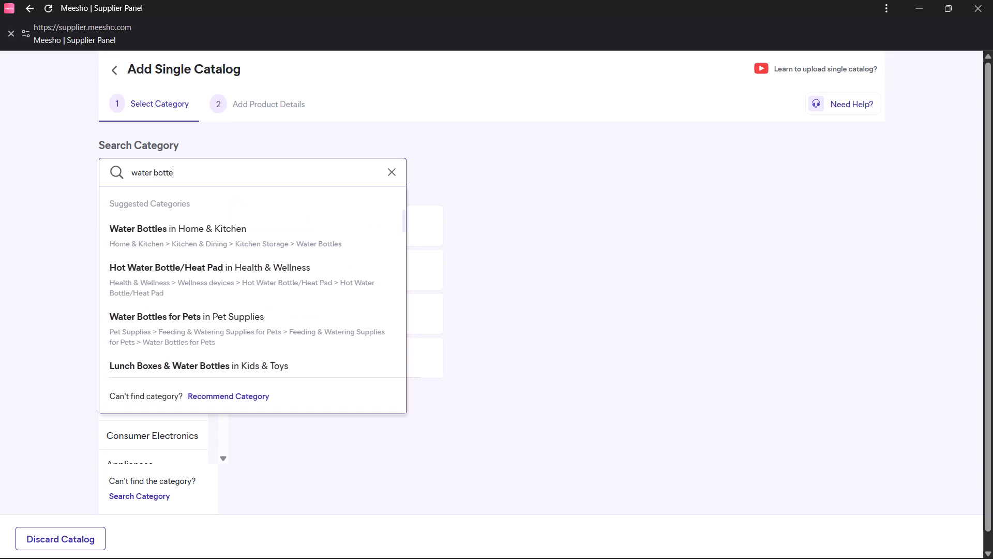
click(169, 234)
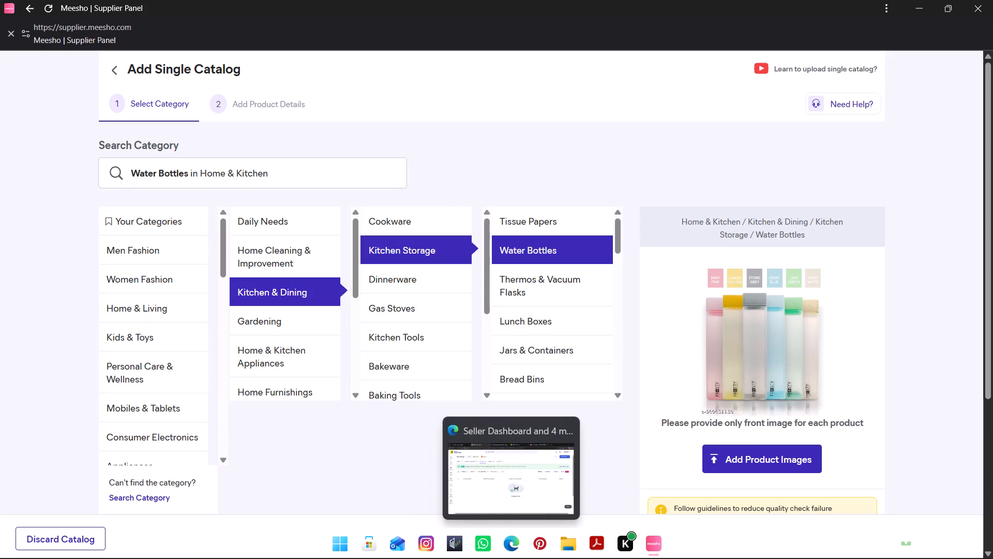
click(426, 541)
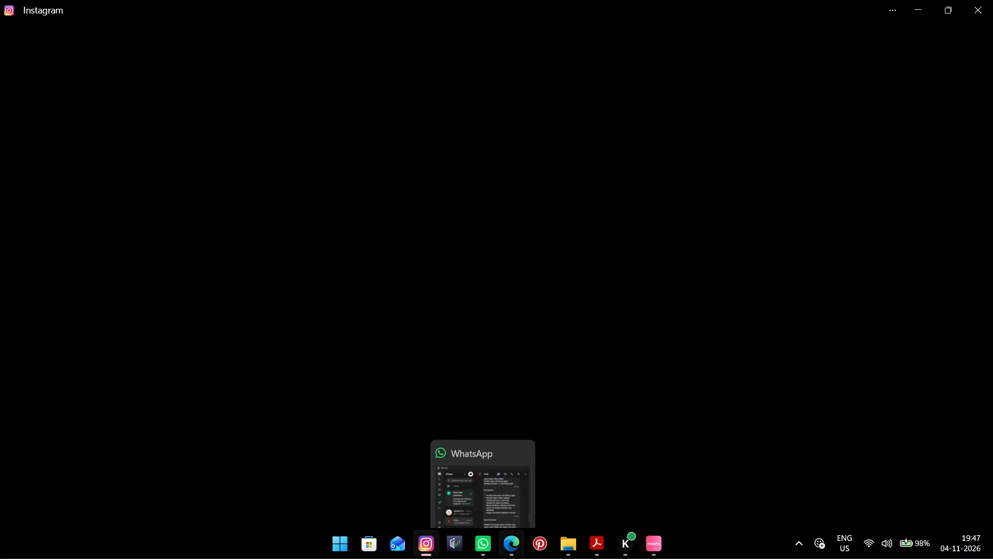
click(650, 539)
click(760, 468)
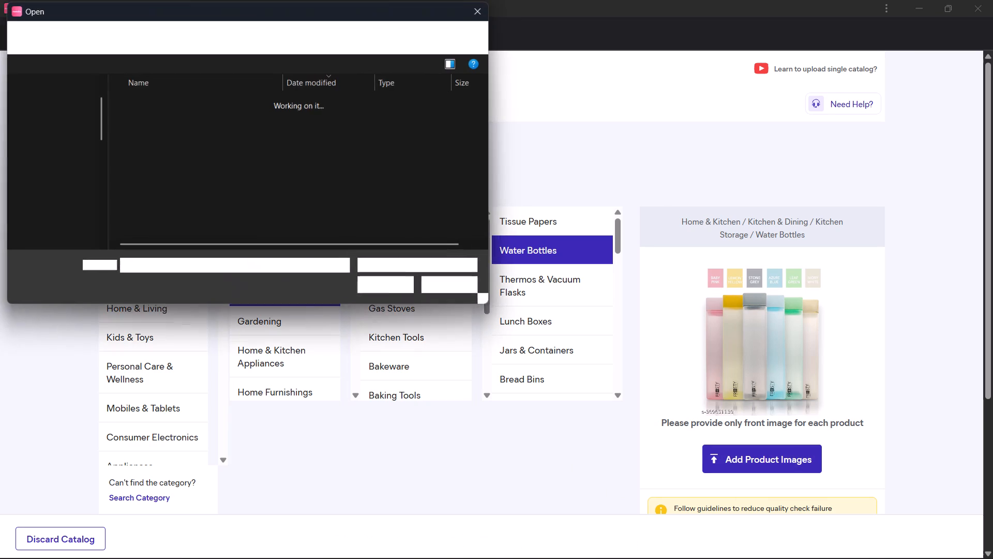
scroll(48, 122, up, 9)
click(48, 108)
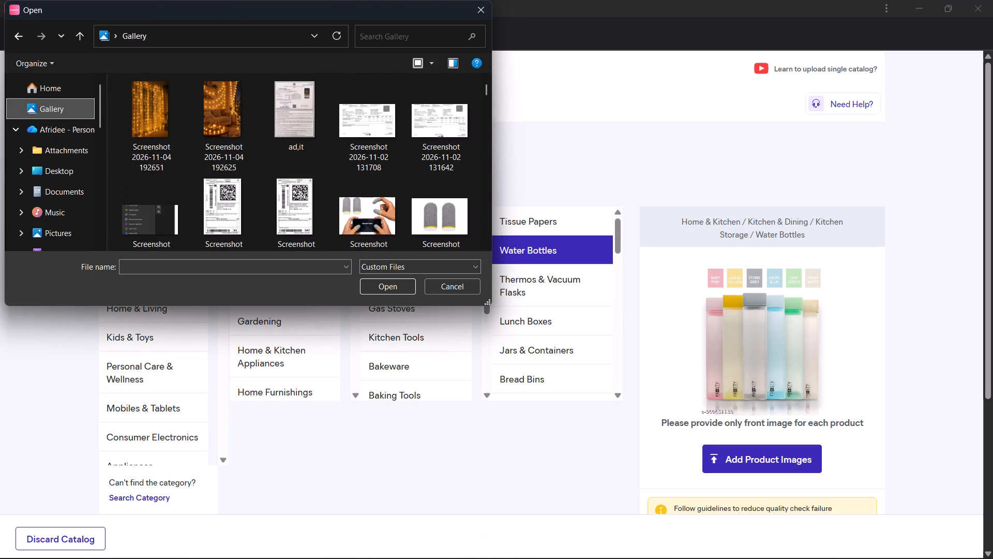
scroll(264, 211, down, 3)
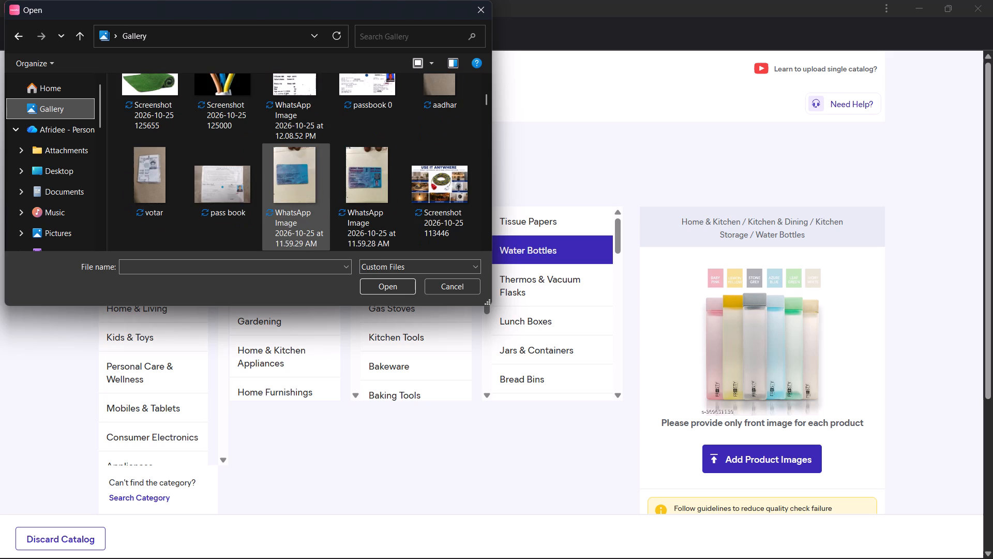
scroll(264, 211, down, 3)
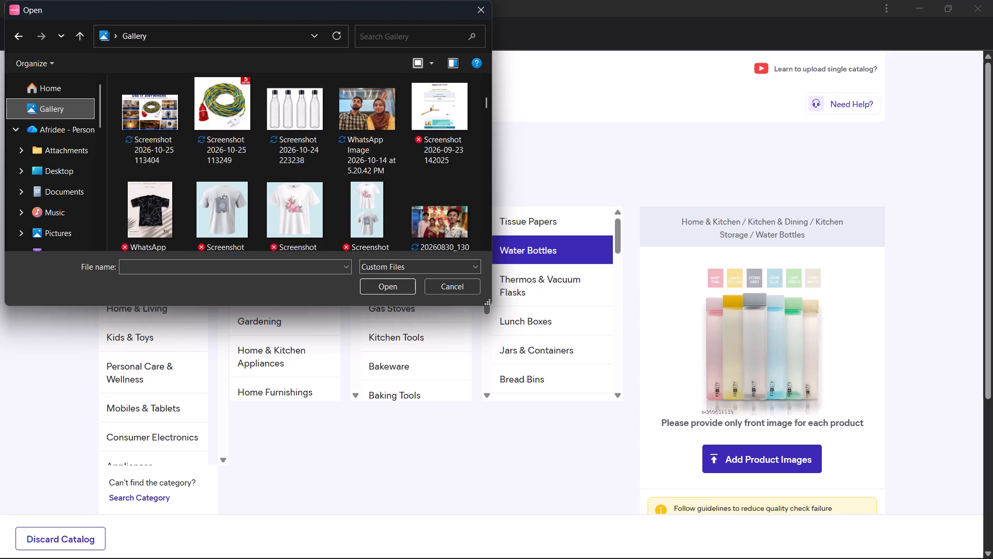
click(295, 124)
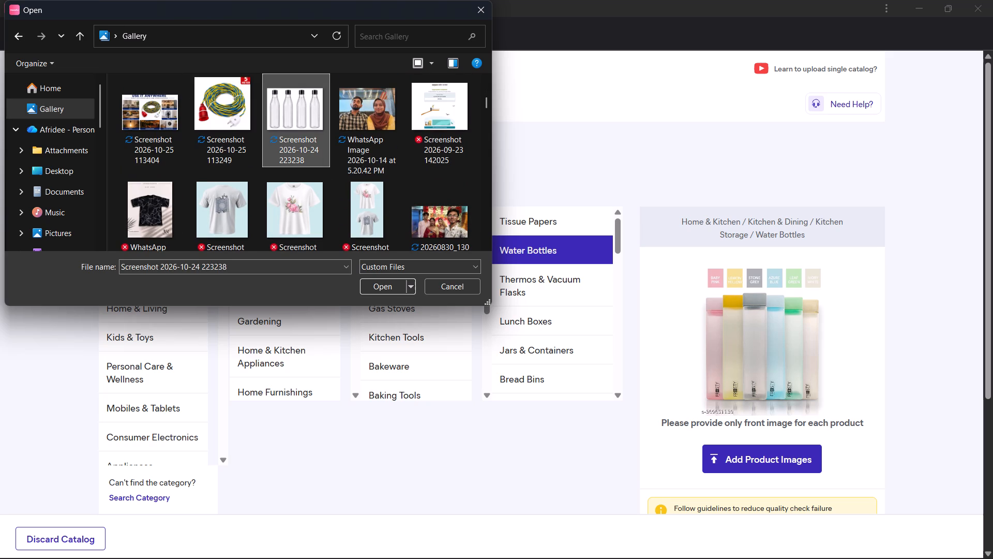
click(741, 454)
click(394, 289)
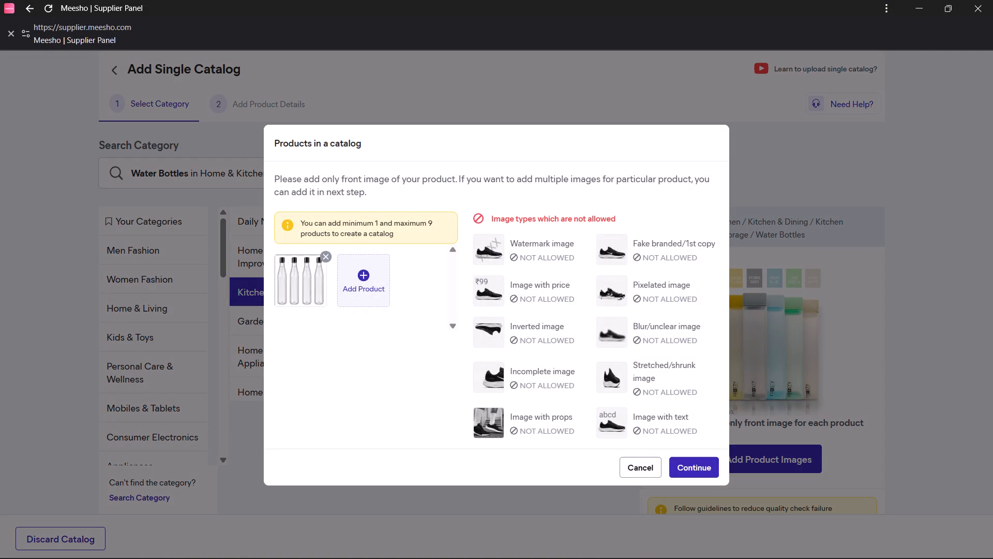
click(698, 469)
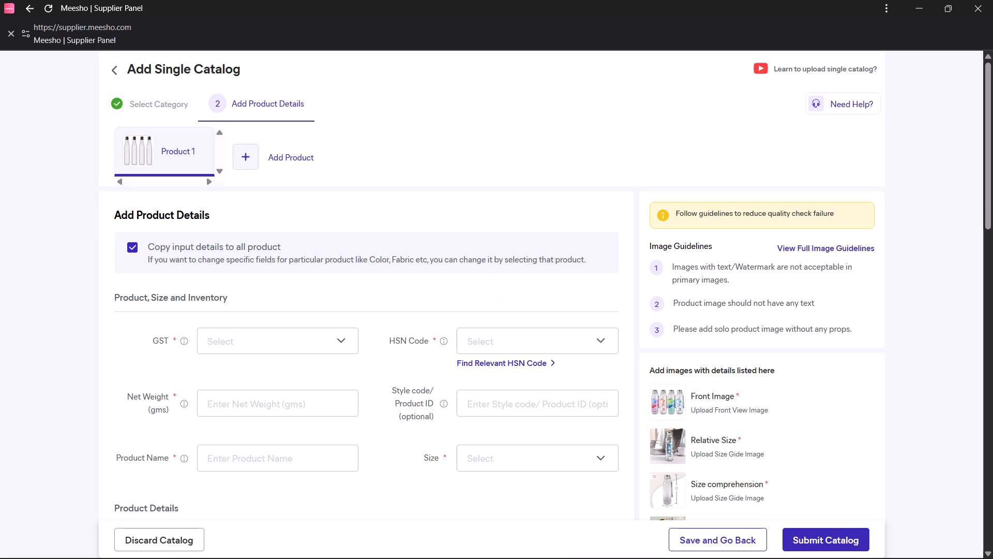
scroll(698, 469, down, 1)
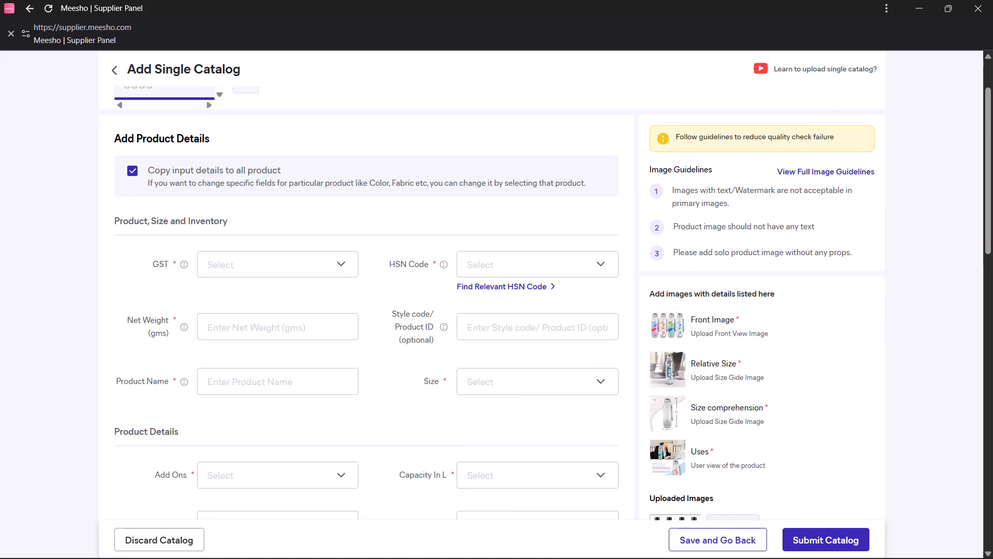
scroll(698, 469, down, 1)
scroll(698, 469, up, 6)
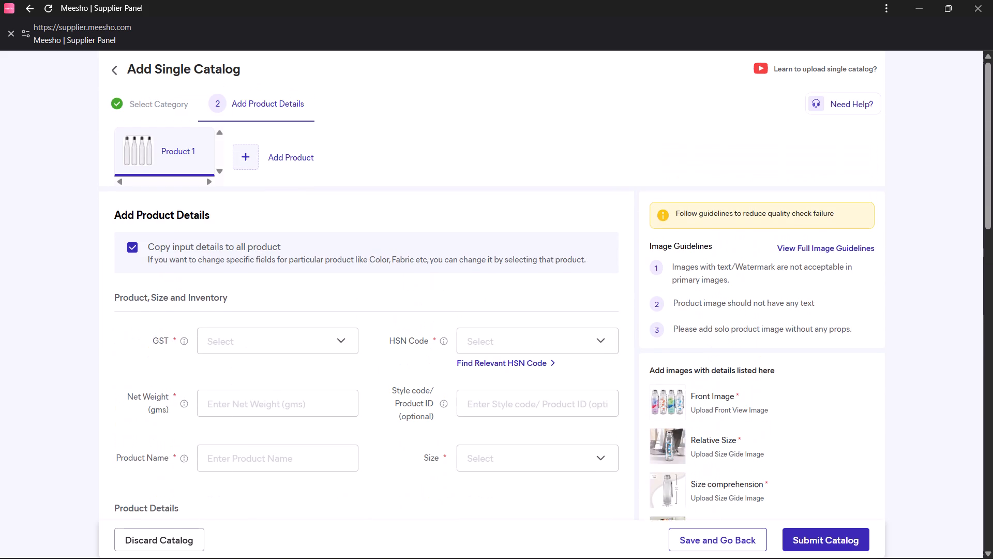
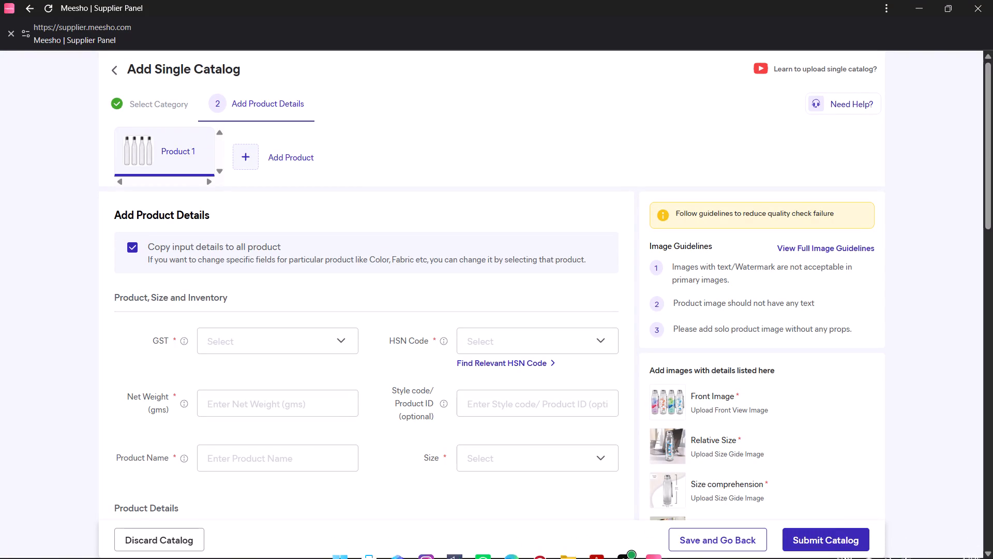
Switch to Phone Link and open the linked phone's mirrored screen.
click(342, 535)
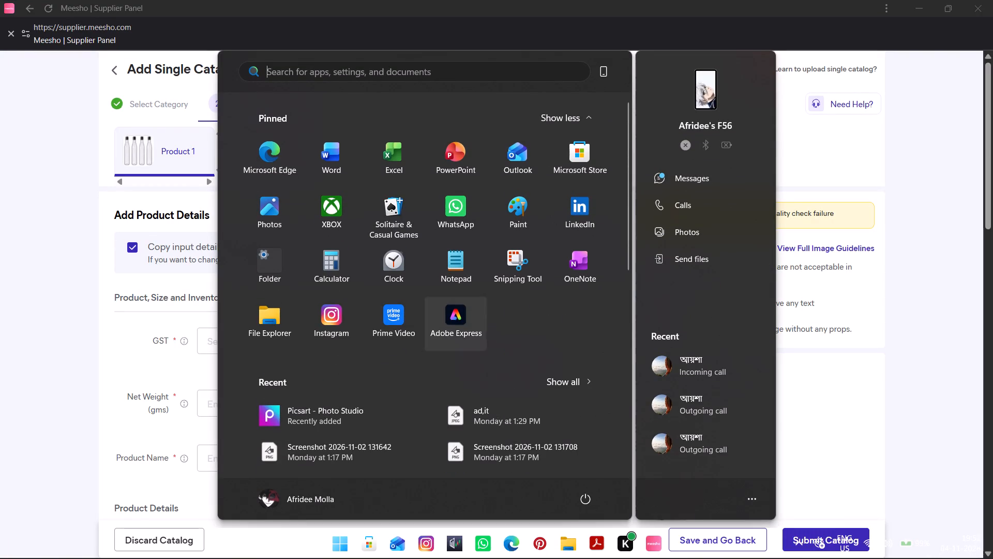
scroll(484, 330, down, 3)
click(707, 93)
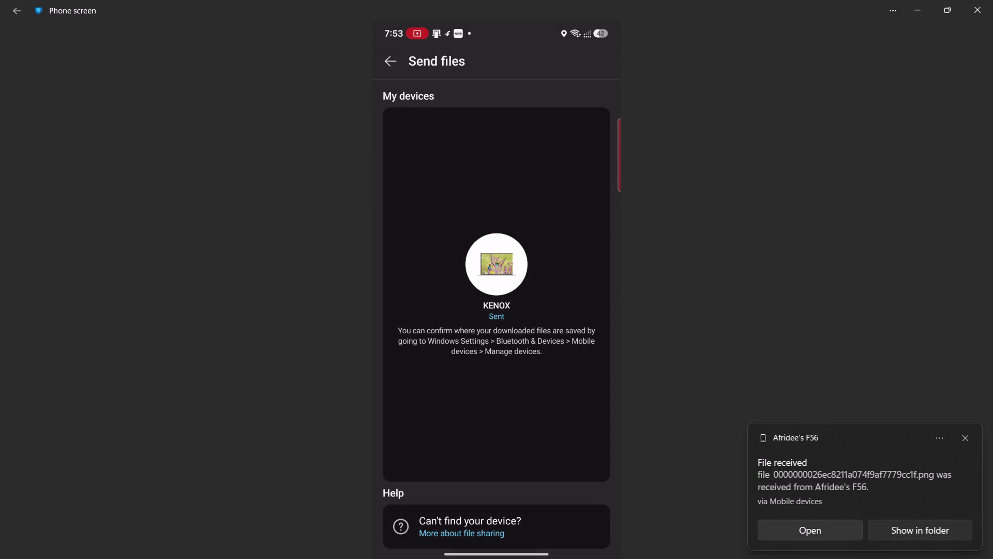
Open the PNG image file received from the linked phone.
click(805, 523)
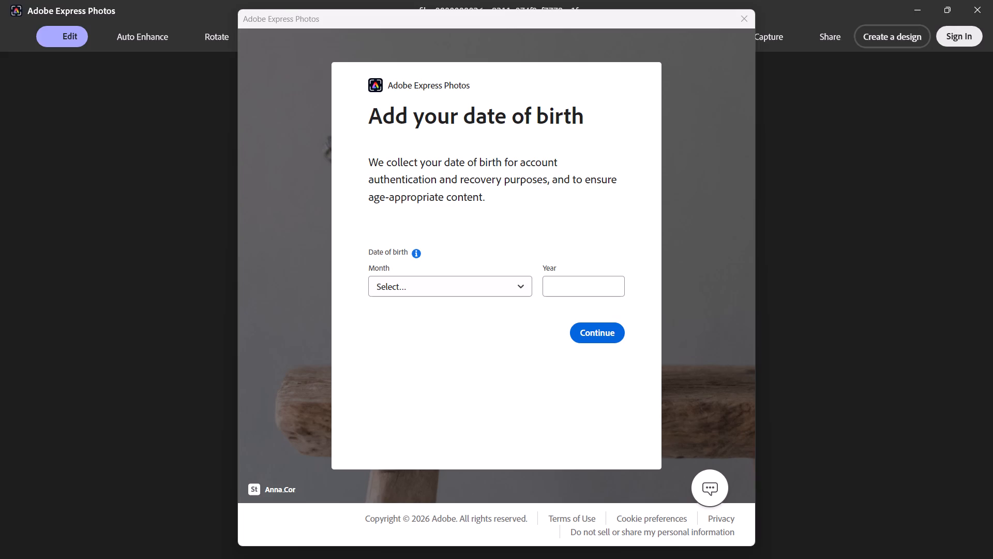
Try to continue past the Adobe Express Photos date of birth form without filling it in, and try to close its window.
click(605, 325)
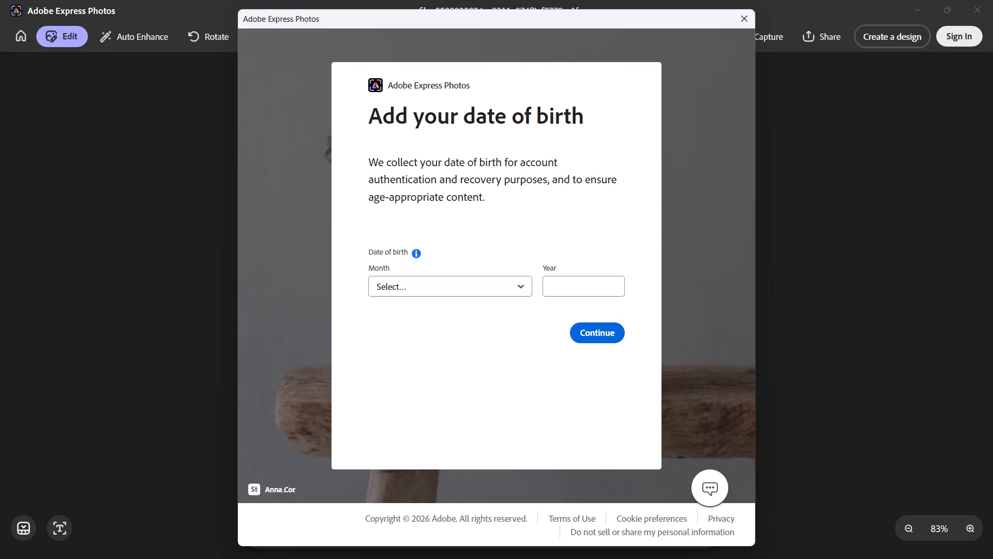
click(605, 329)
click(748, 13)
click(733, 21)
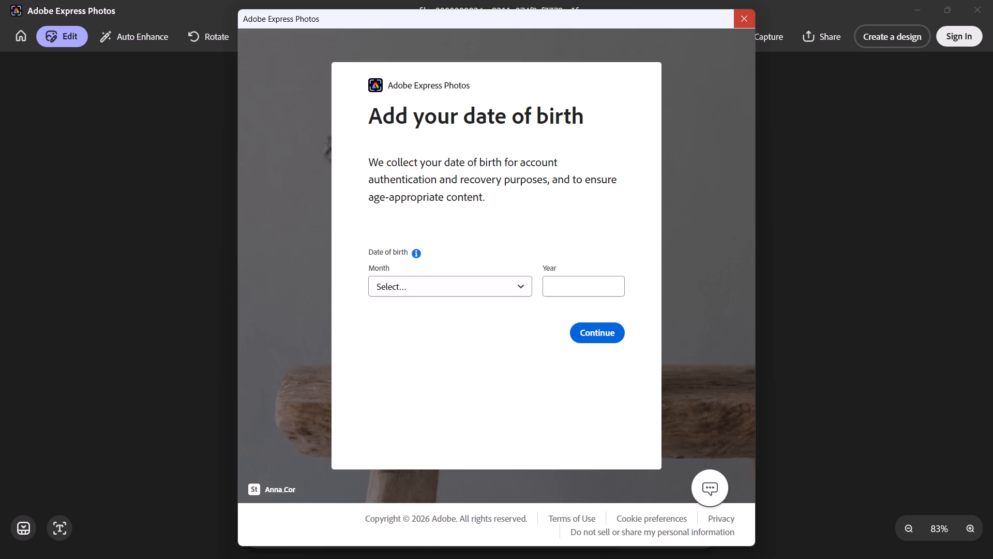
click(741, 20)
click(741, 20)
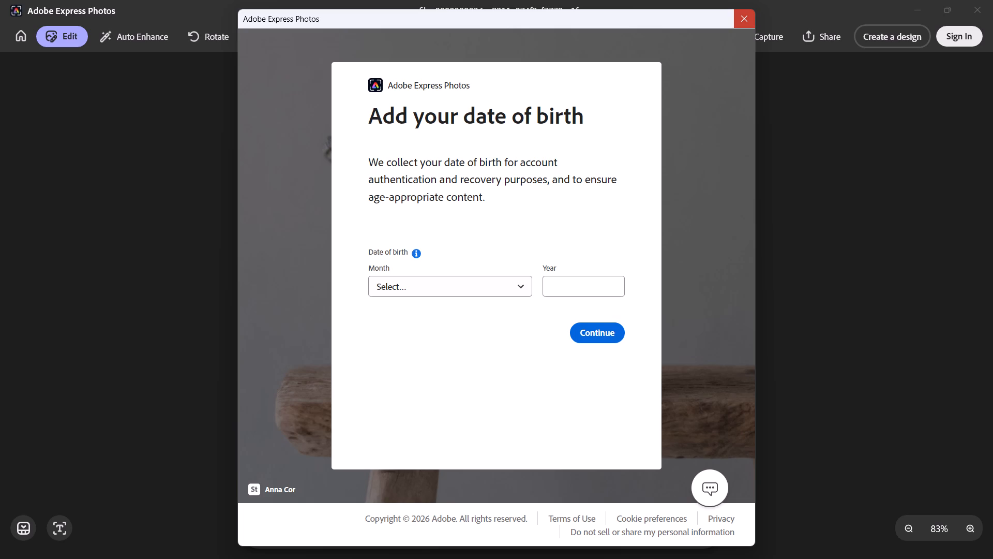